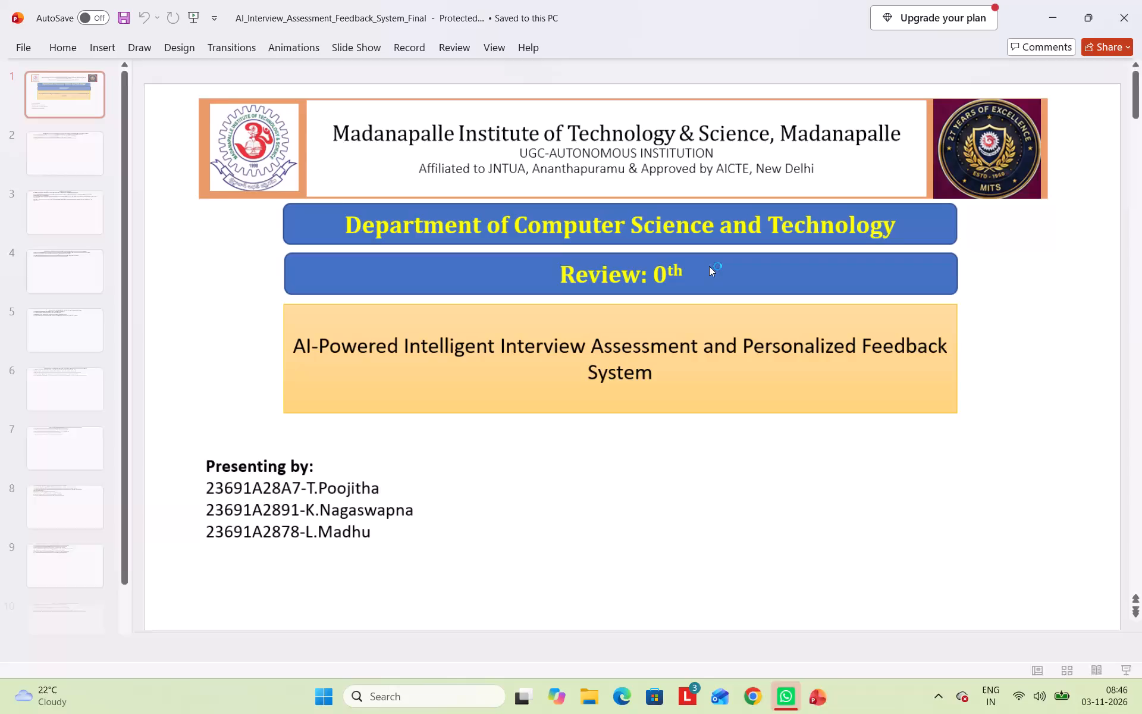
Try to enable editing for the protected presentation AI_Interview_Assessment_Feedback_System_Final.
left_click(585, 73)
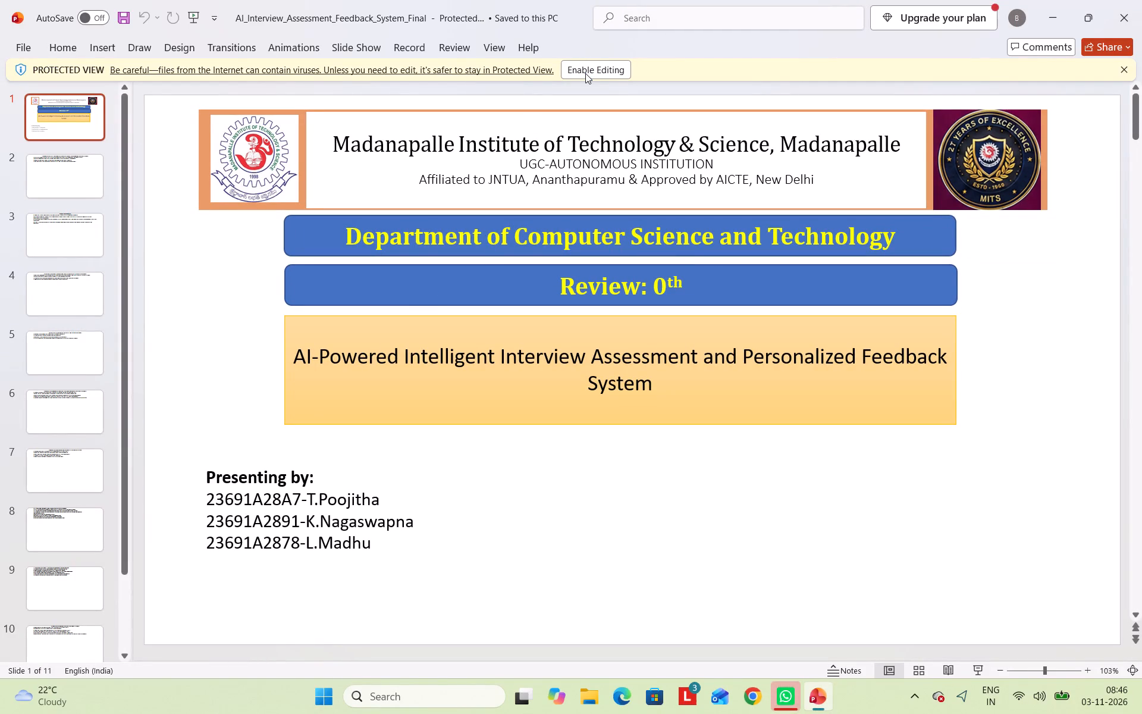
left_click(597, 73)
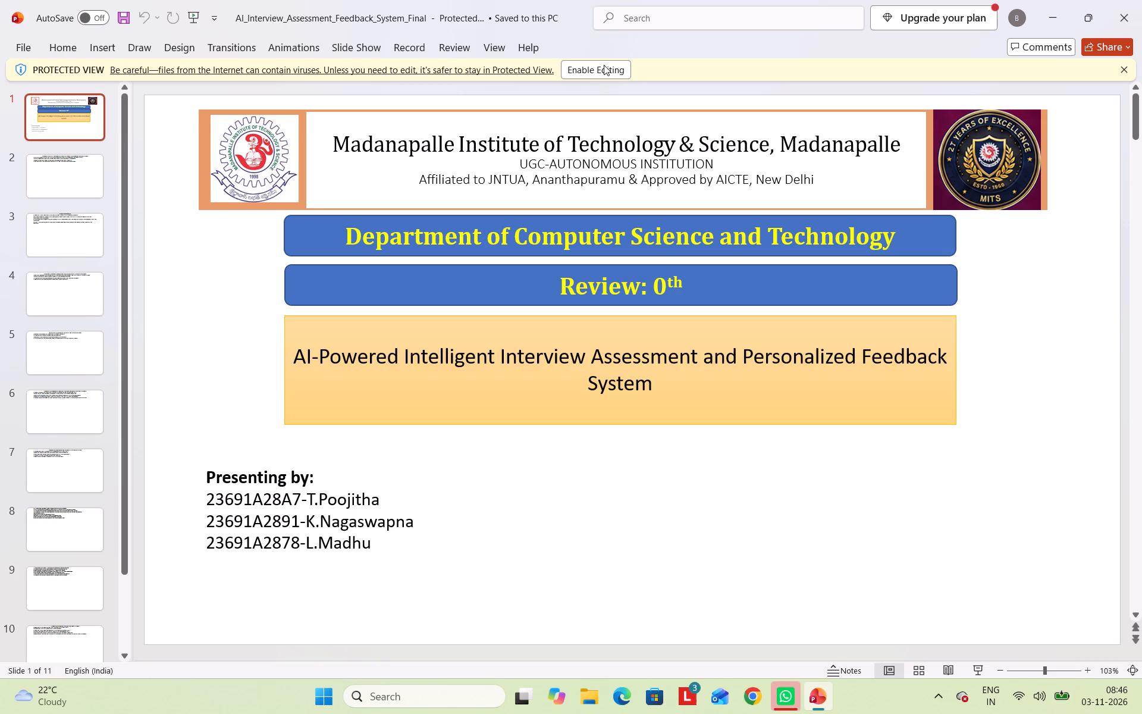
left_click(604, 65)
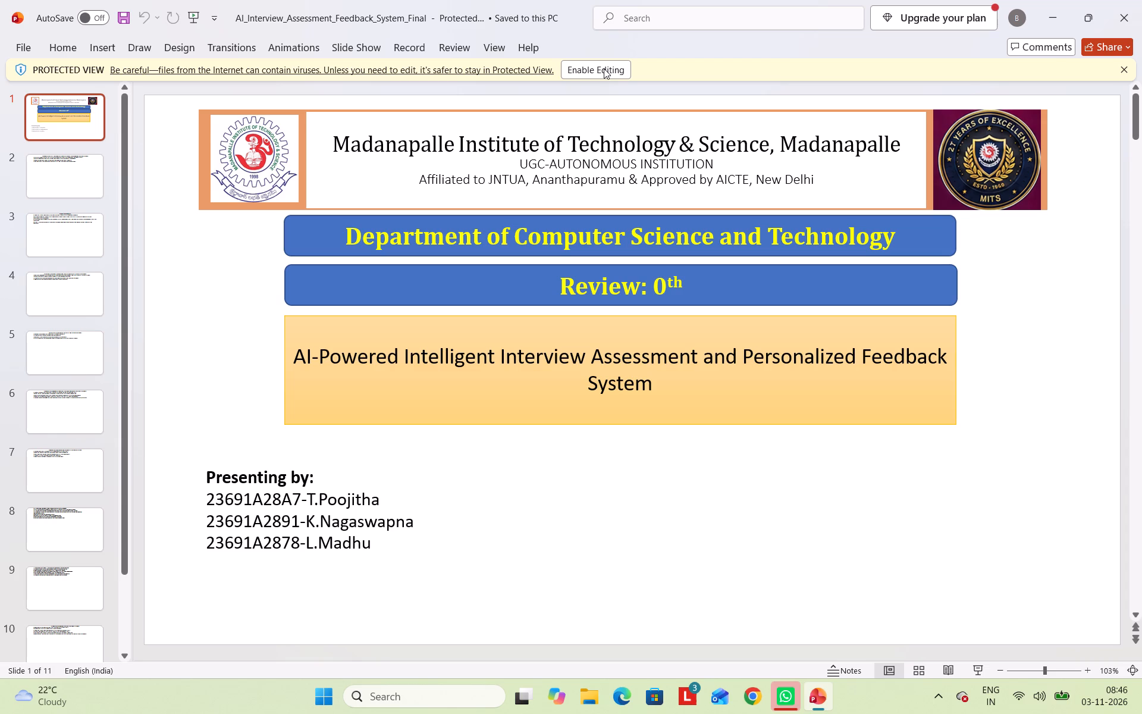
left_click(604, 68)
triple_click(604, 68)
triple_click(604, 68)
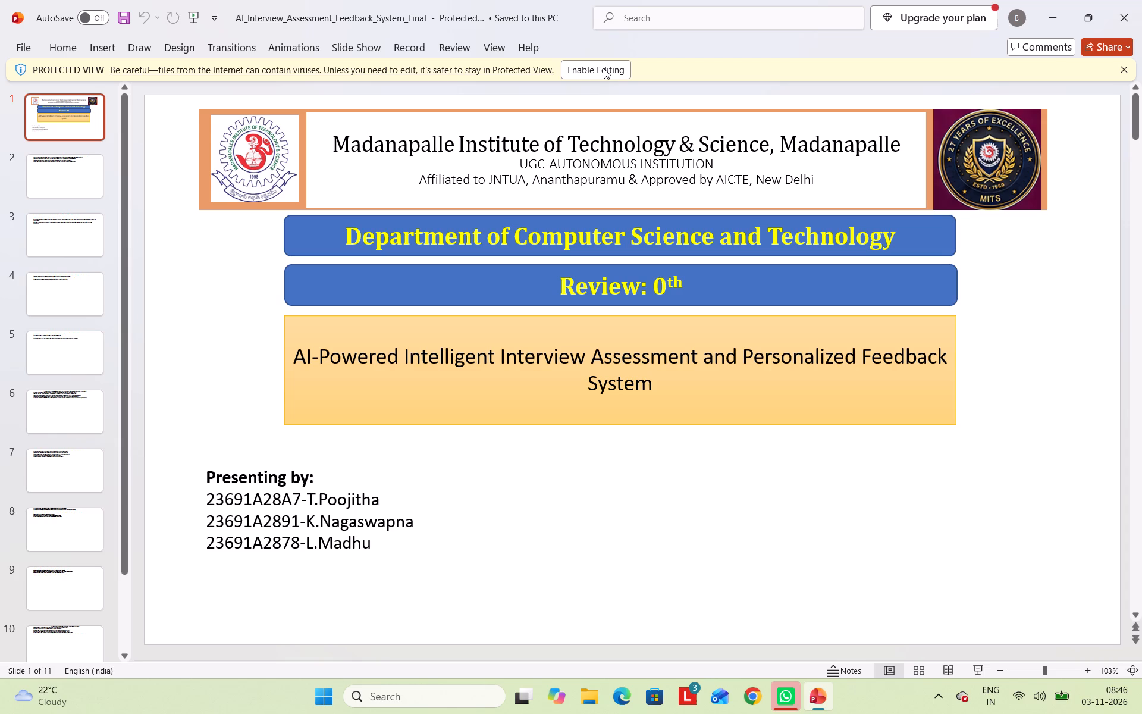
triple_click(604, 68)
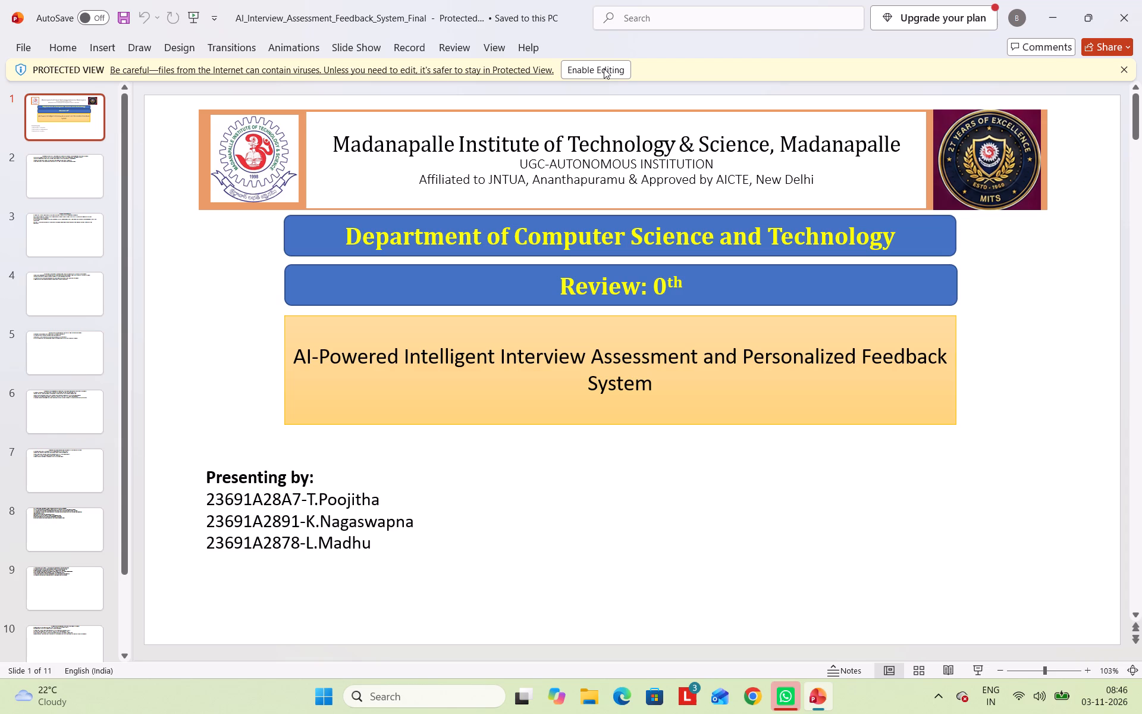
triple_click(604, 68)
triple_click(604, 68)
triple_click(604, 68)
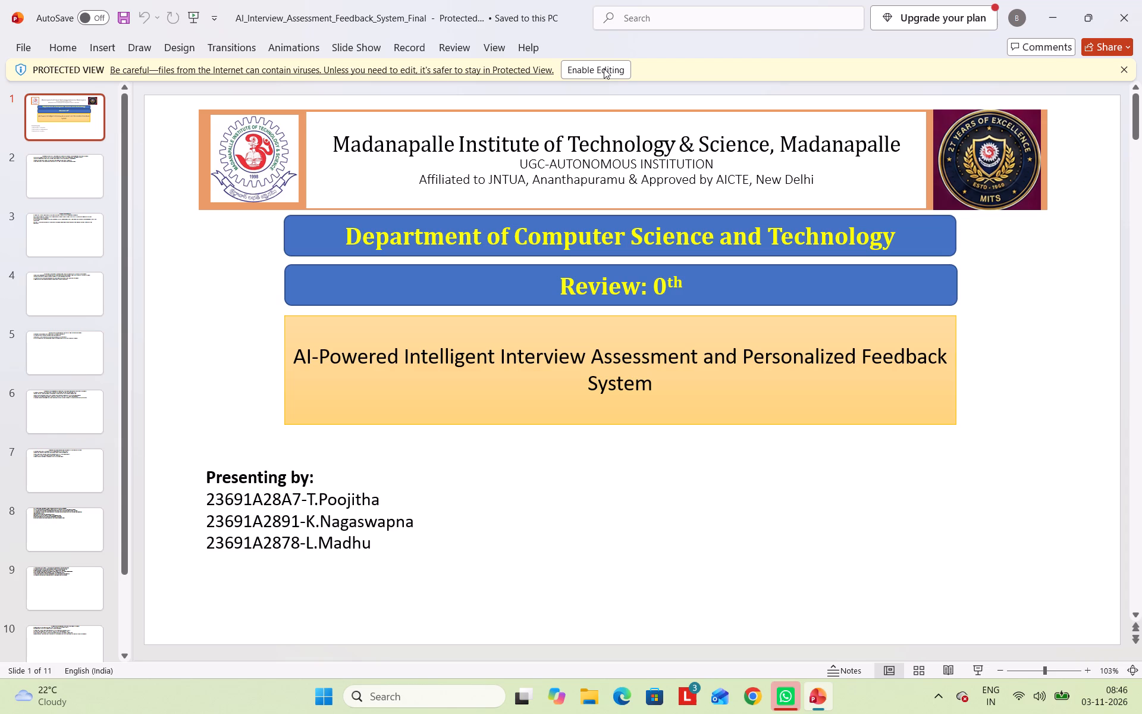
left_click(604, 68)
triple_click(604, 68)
Switch to the WhatsApp chat and save the received AI_Interview_Assessment_Feedback_System_Final presentation in the Ravi folder.
left_click(1055, 10)
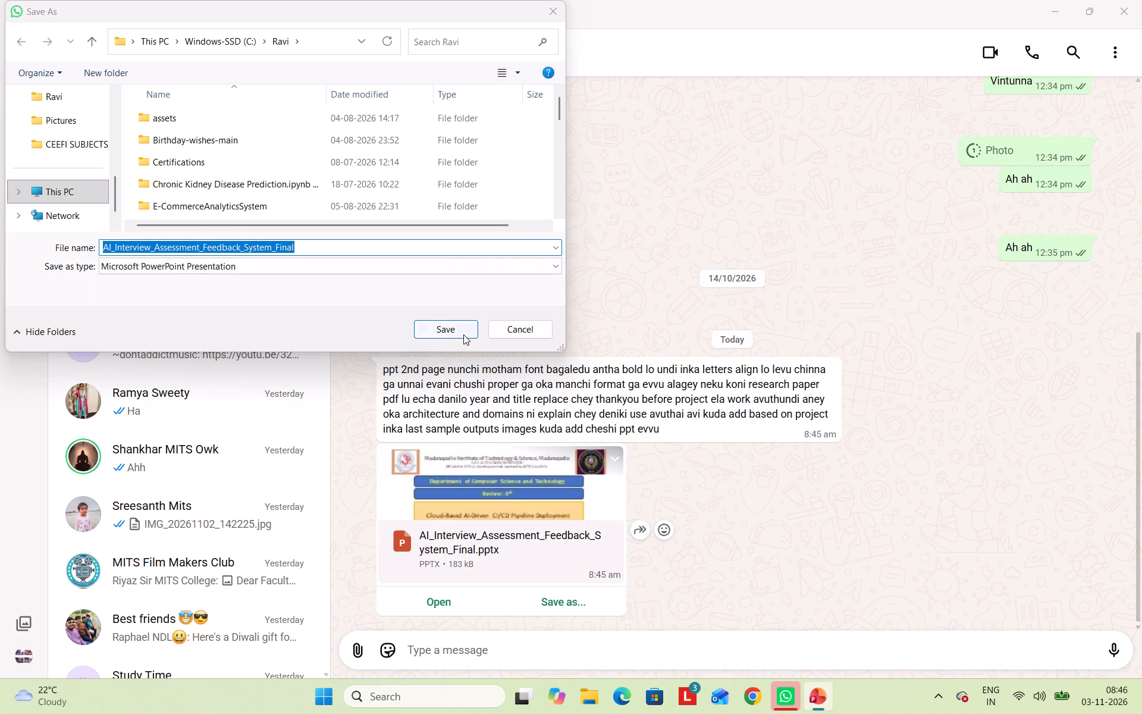
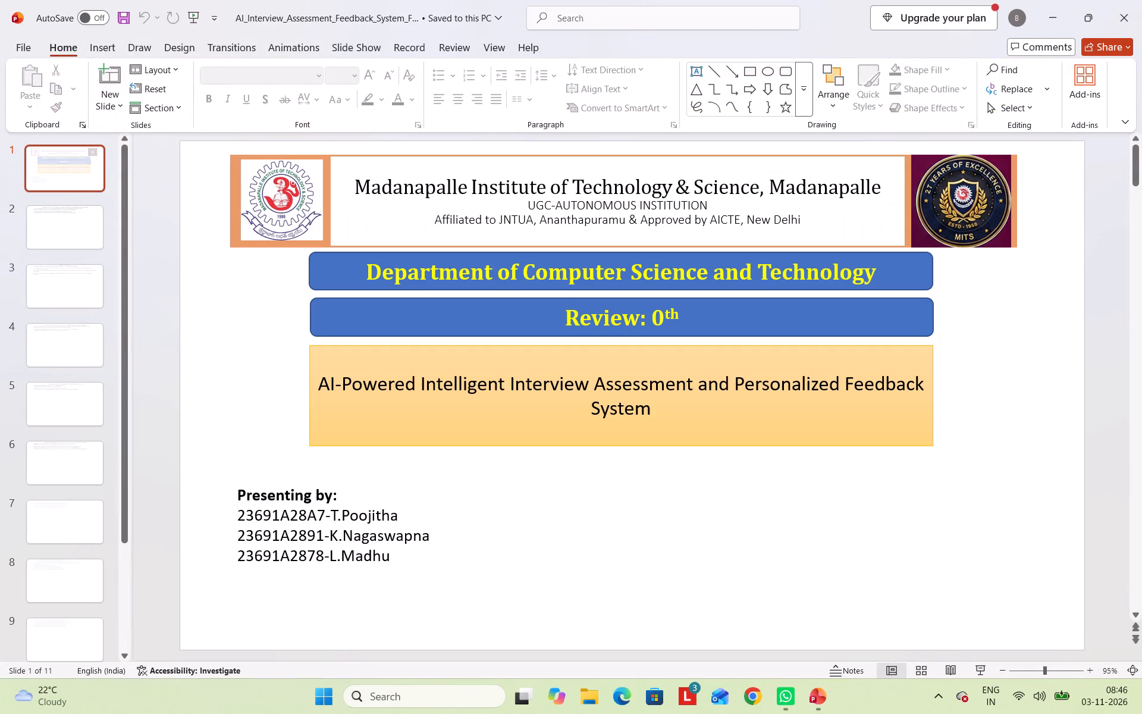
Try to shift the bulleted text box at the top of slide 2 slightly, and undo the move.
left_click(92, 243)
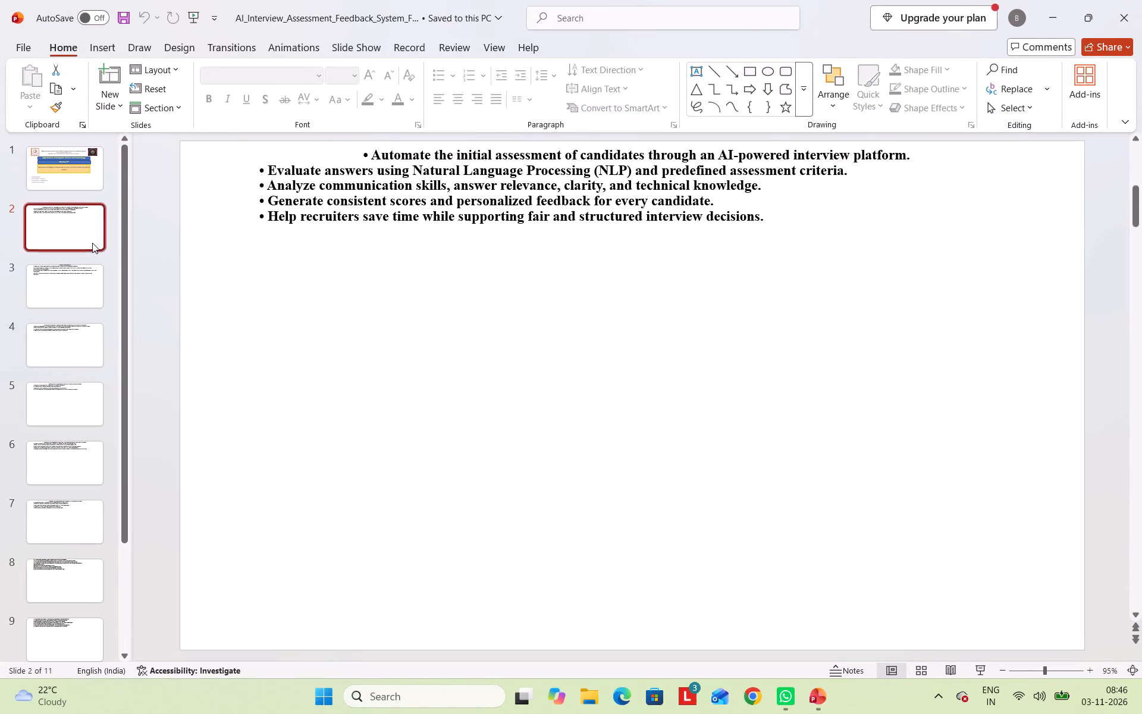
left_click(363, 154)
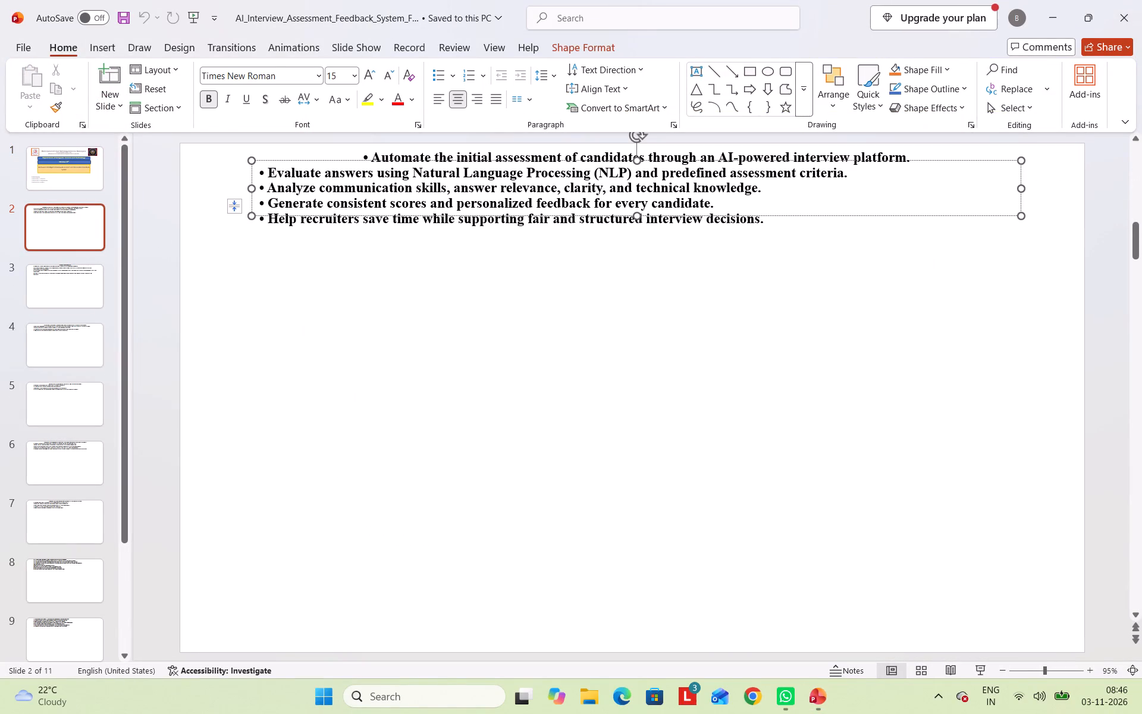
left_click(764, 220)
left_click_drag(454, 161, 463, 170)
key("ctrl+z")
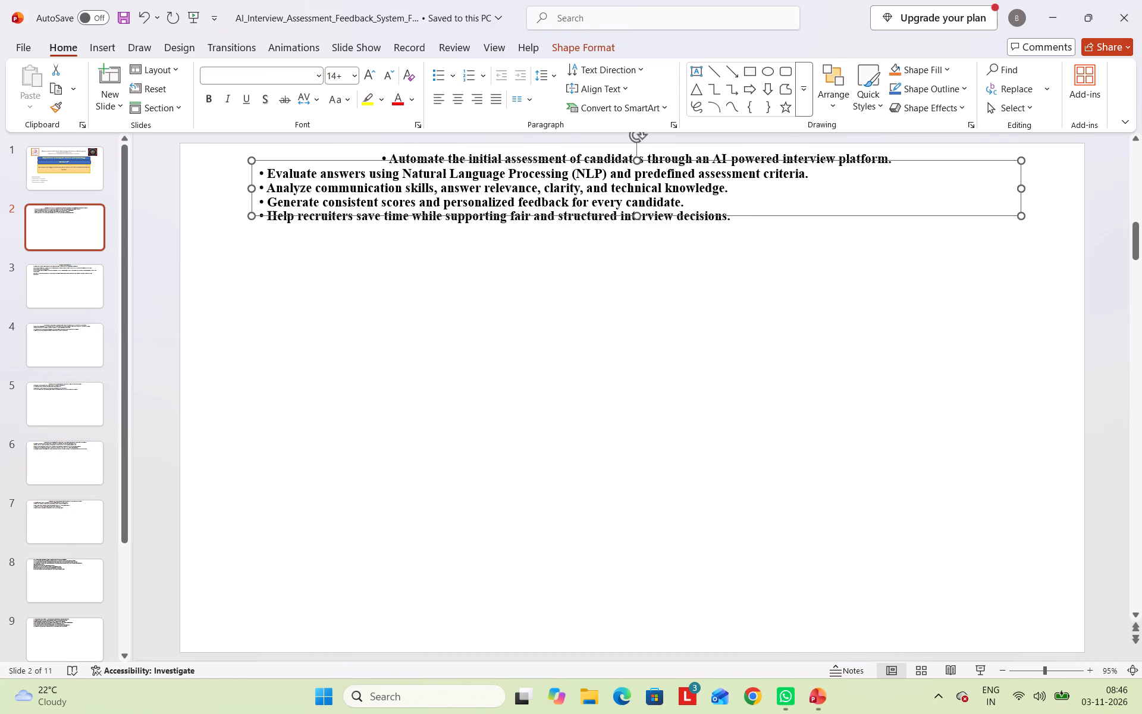
Copy all five bullet lines in the text box on slide 2.
key("ctrl+a")
left_click(741, 204)
key("ctrl+a")
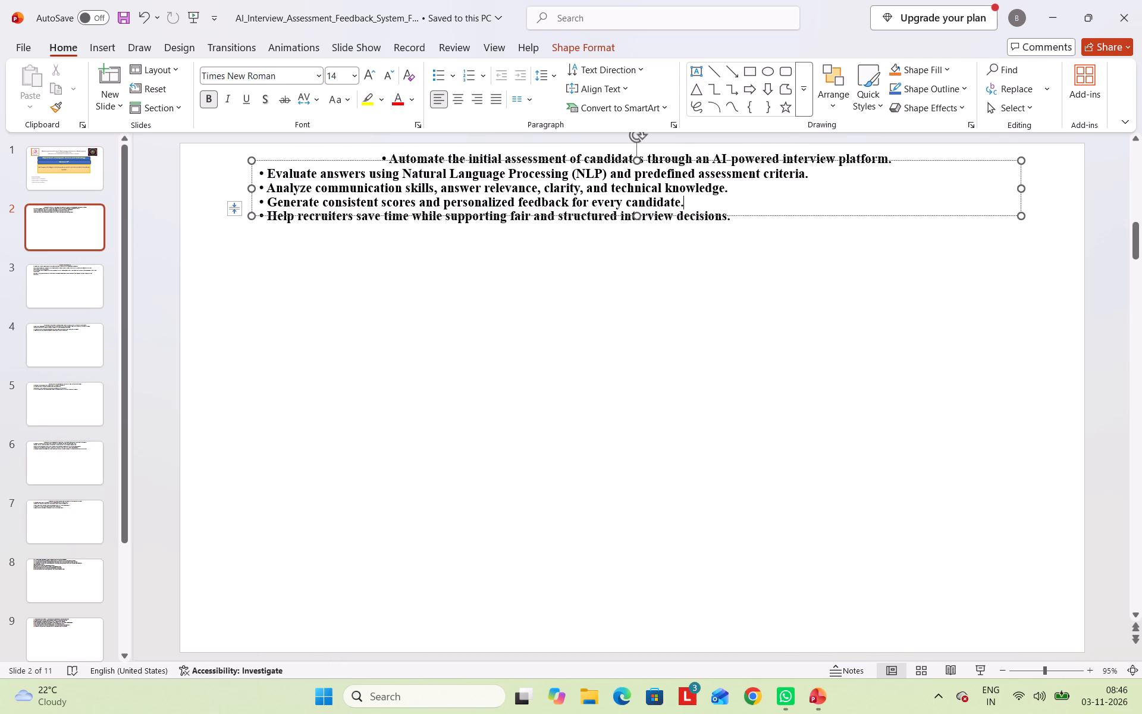
key("ctrl+c")
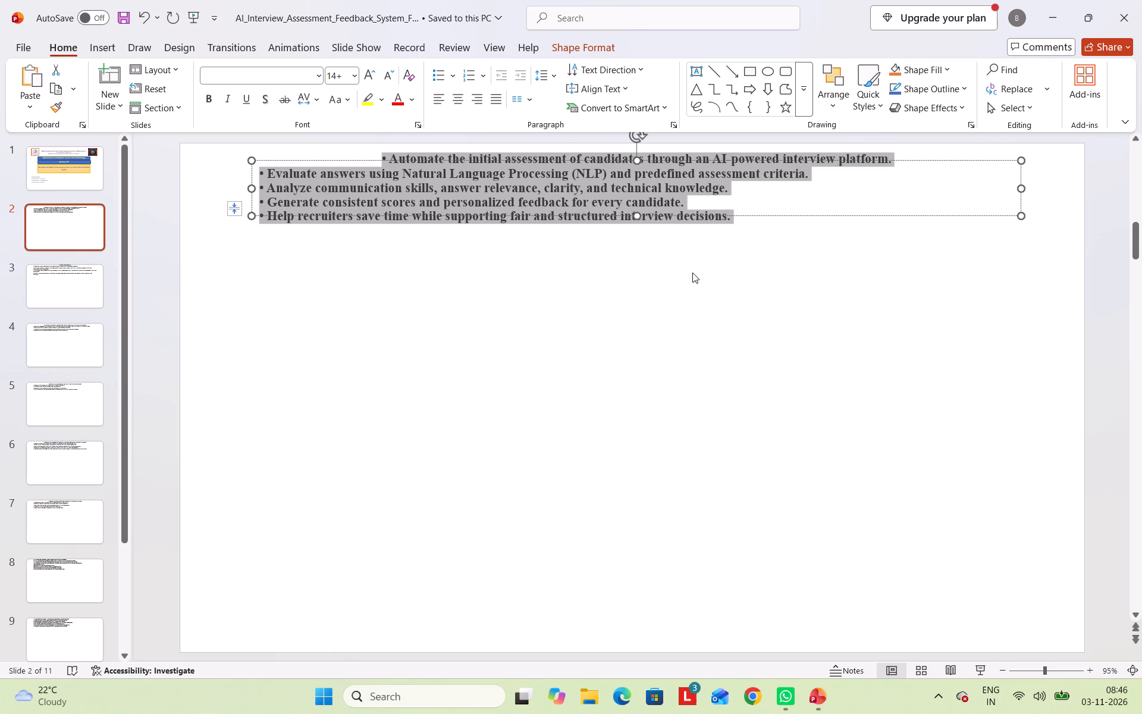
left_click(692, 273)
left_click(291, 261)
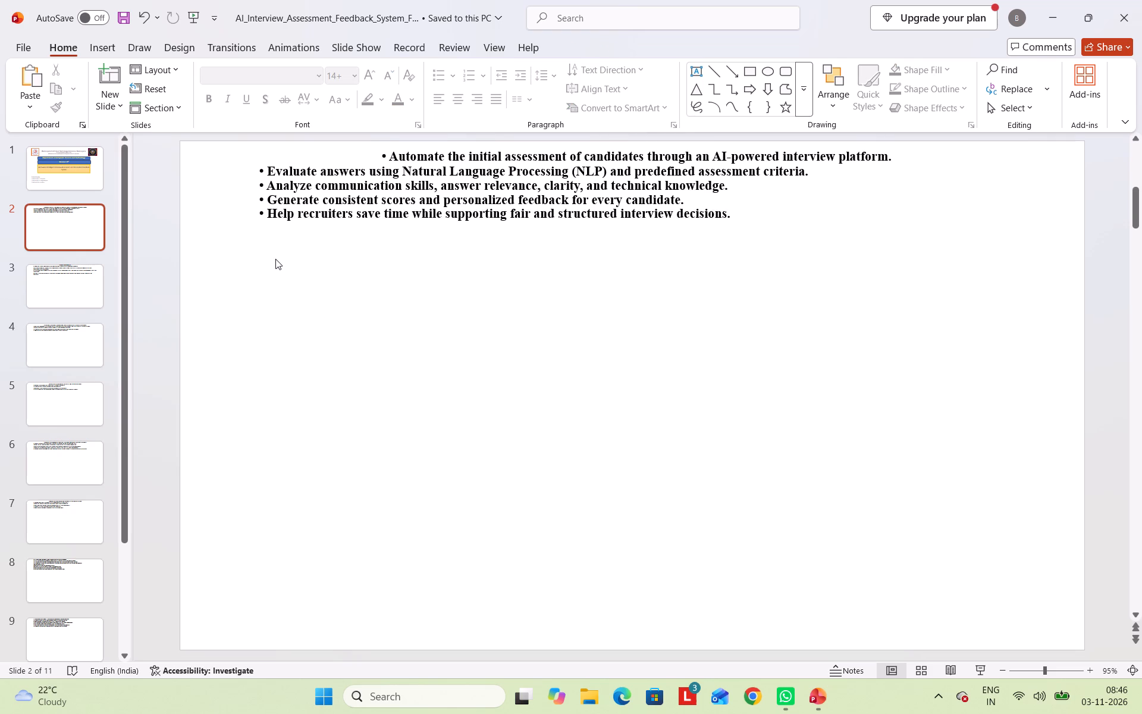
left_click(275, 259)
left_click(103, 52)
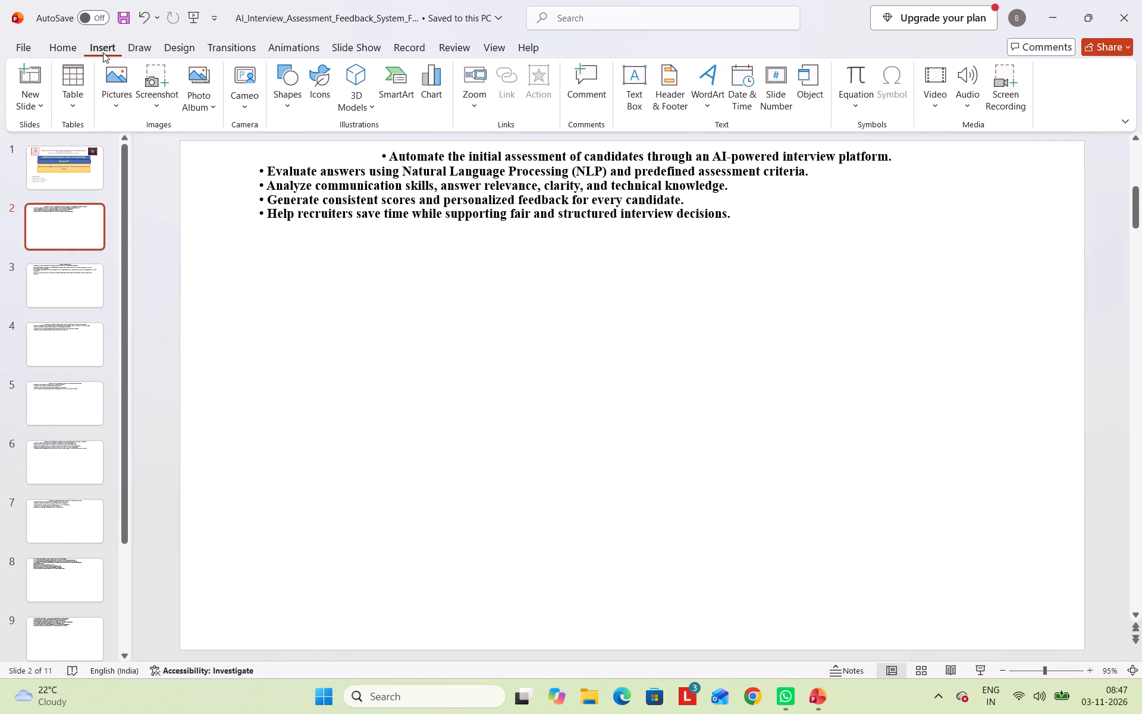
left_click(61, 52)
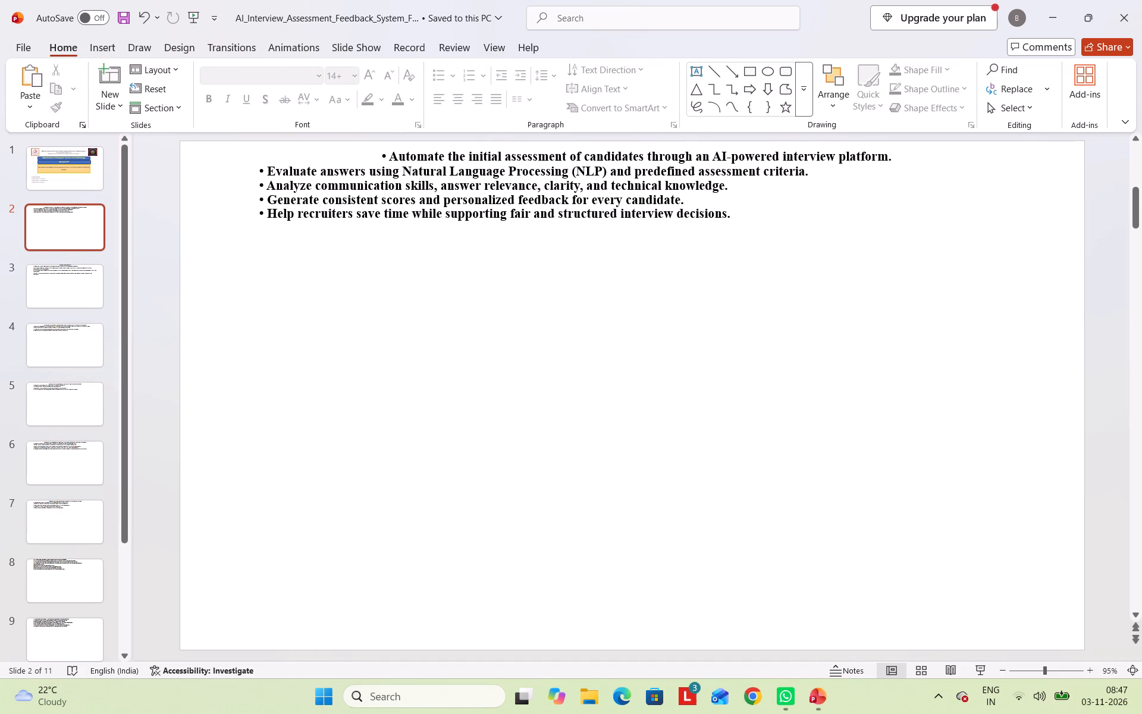
Format all the bullet text on slide 2 in the Book Antiqua font and remove its bold.
key("ctrl+a")
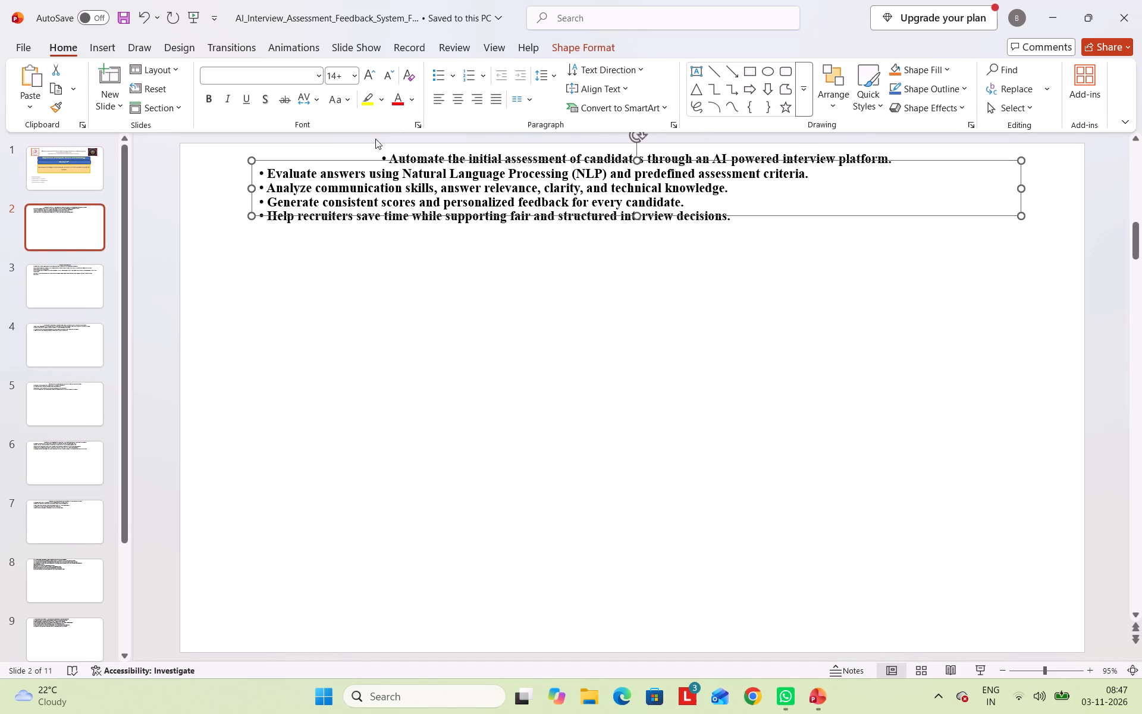
left_click(317, 79)
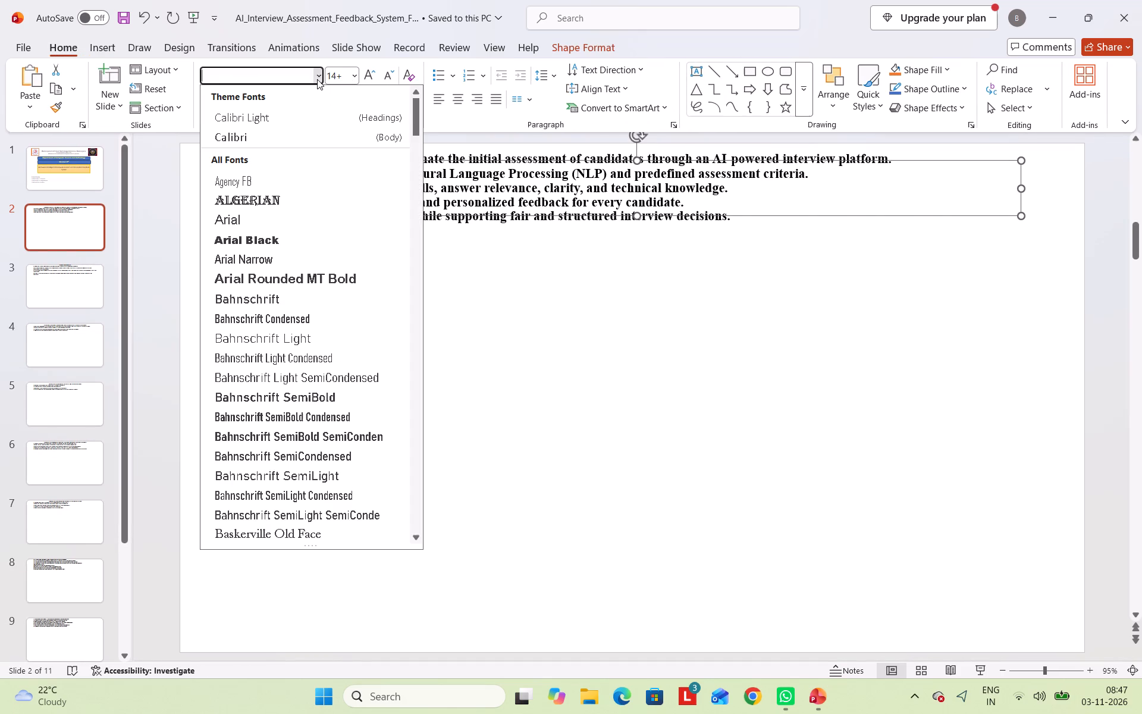
scroll(292, 446, "down", 1)
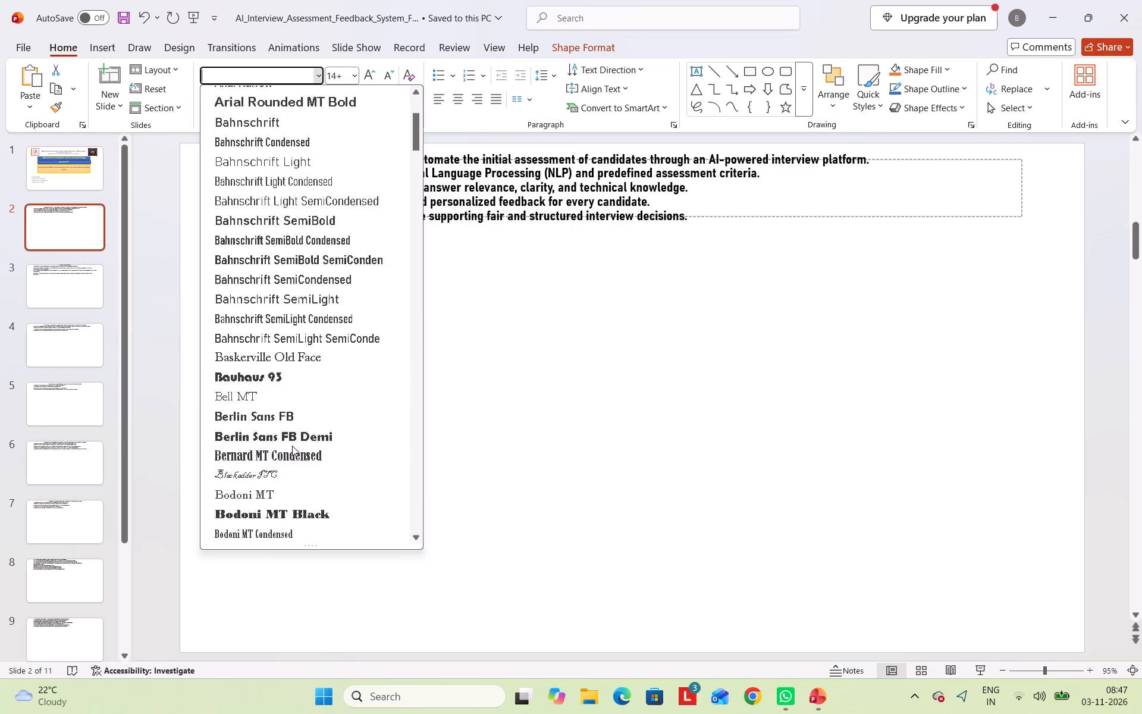
scroll(292, 446, "down", 1)
left_click(301, 398)
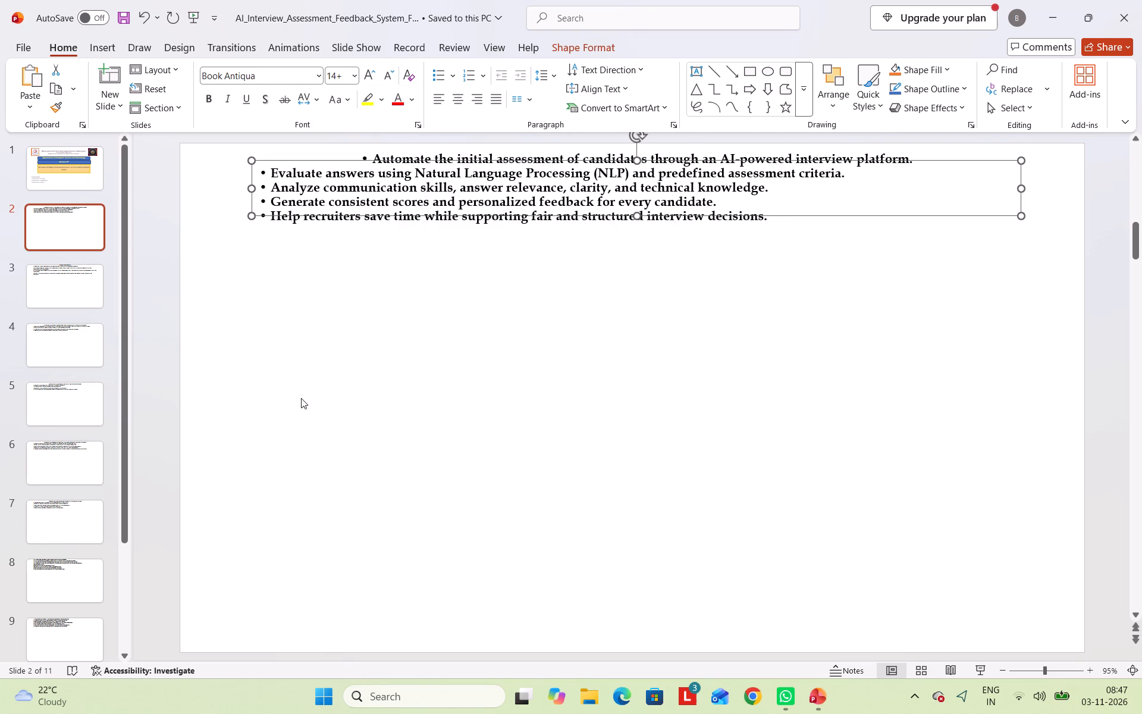
left_click(213, 101)
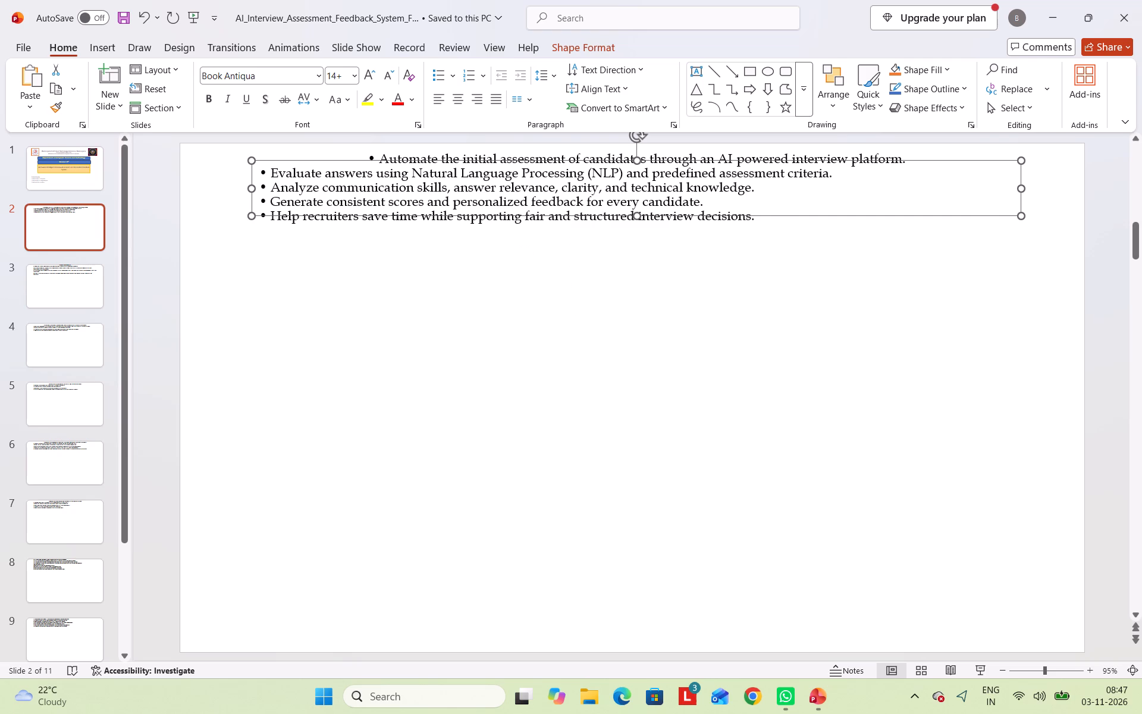
Stretch the lower edge of slide 2's text box downward so the box encloses all five bullets with room to spare.
left_click_drag(631, 305, 633, 288)
left_click(644, 218)
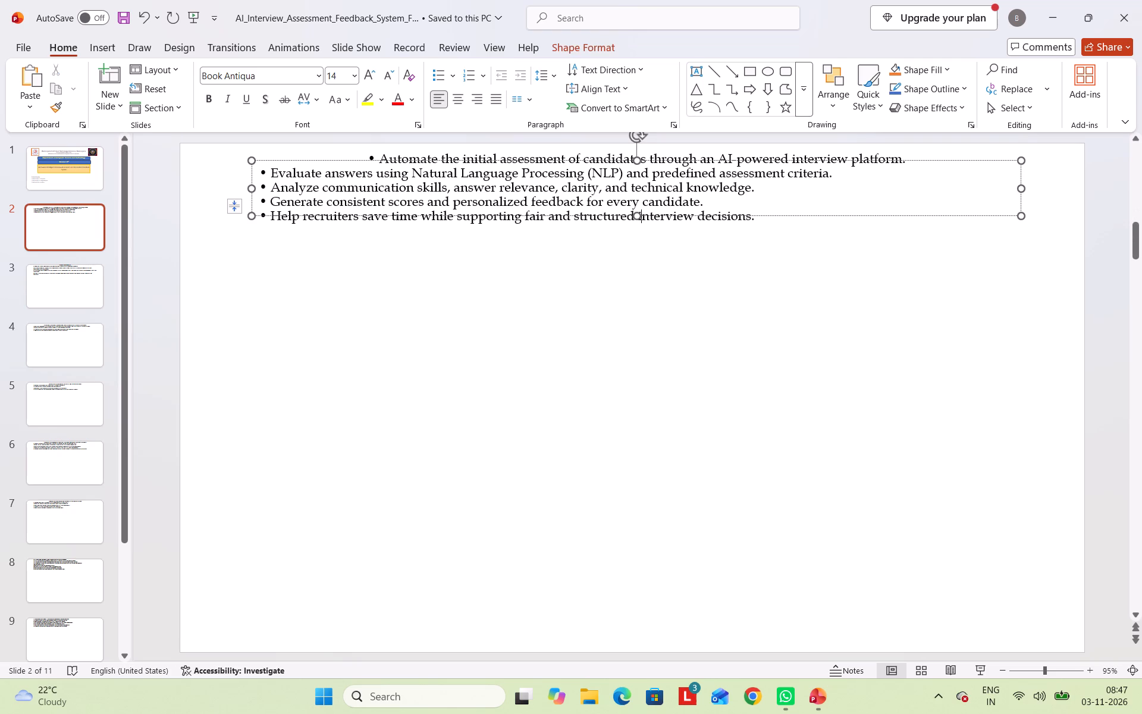
left_click_drag(639, 218, 639, 316)
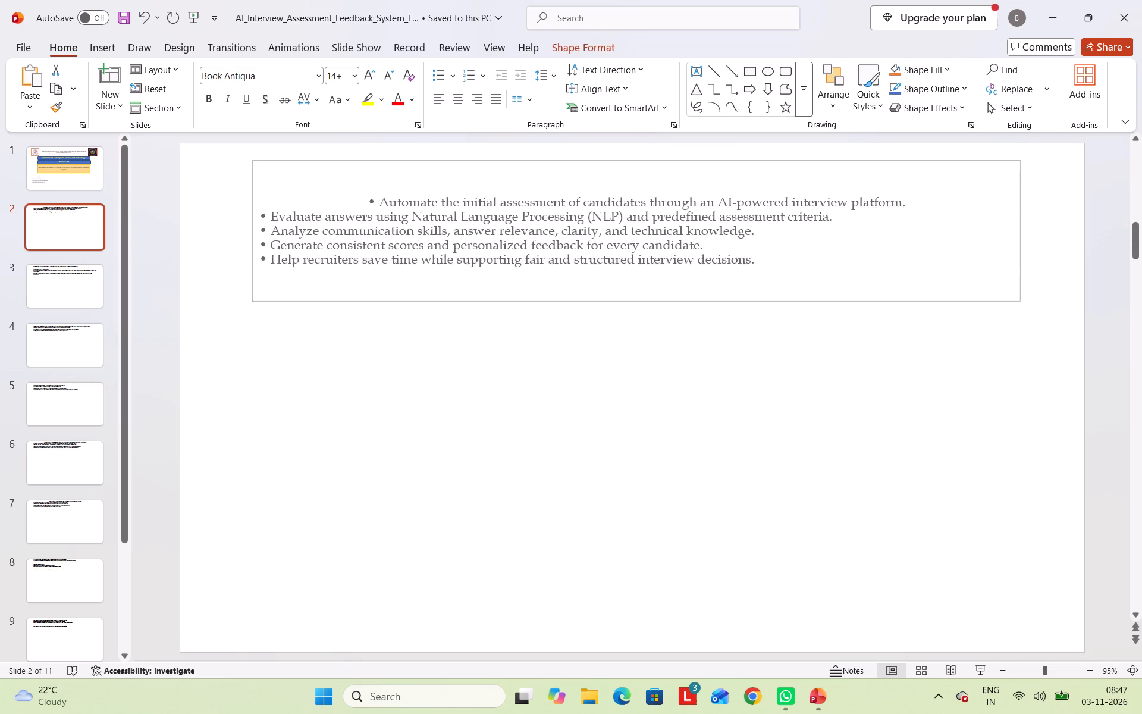
Stretch the lower edge of slide 2's text box farther down, to about 70% of the slide's height.
left_click_drag(639, 316, 636, 506)
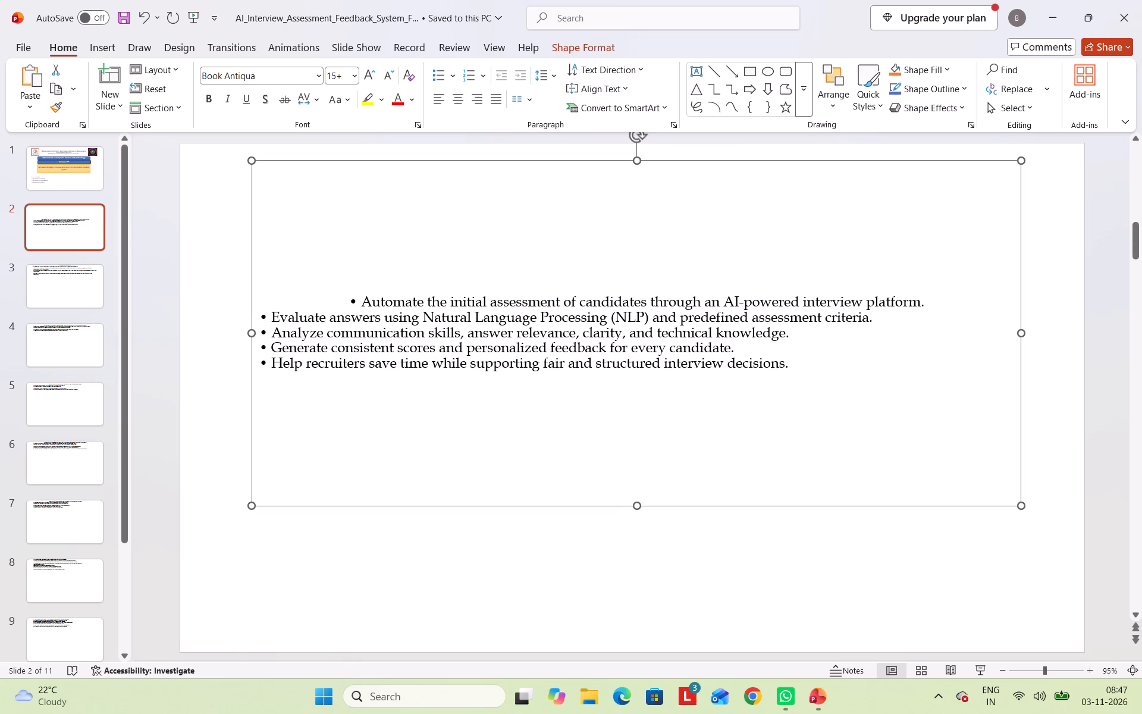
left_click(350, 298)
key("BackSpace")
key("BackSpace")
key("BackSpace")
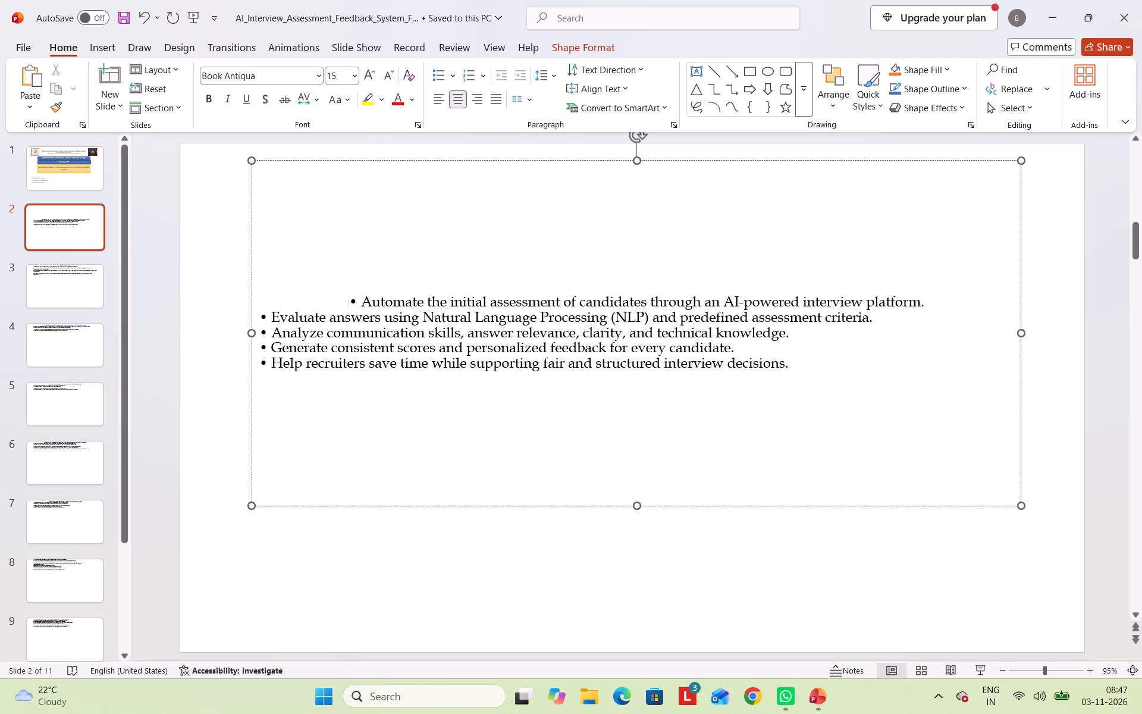
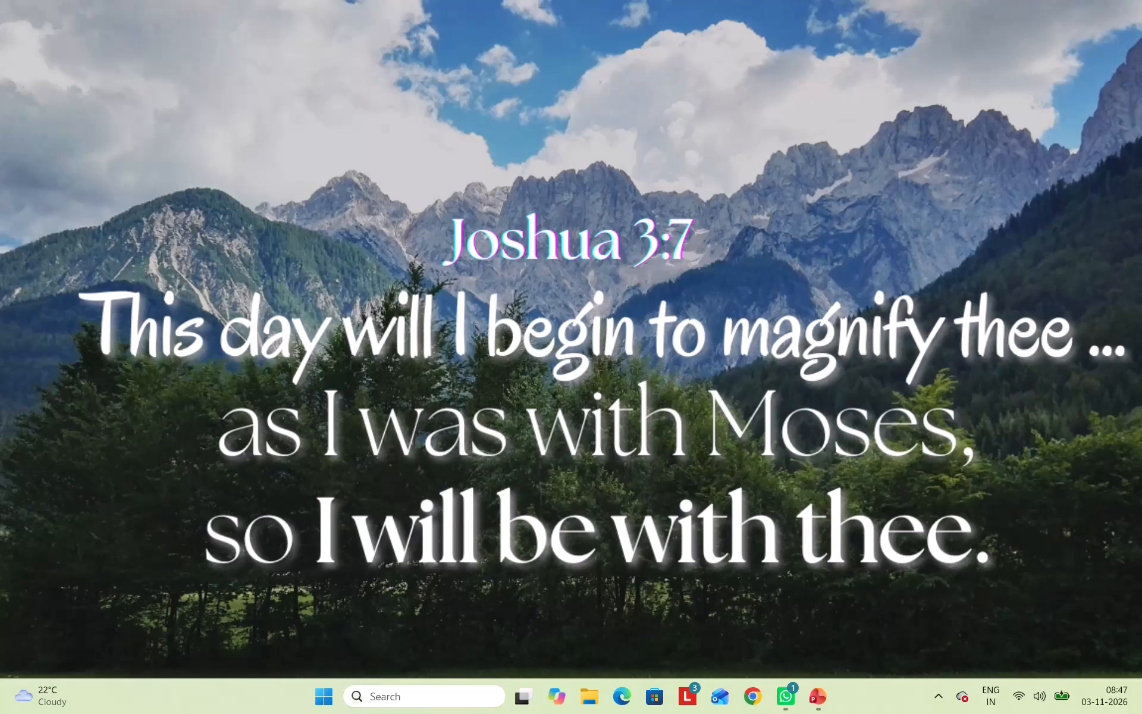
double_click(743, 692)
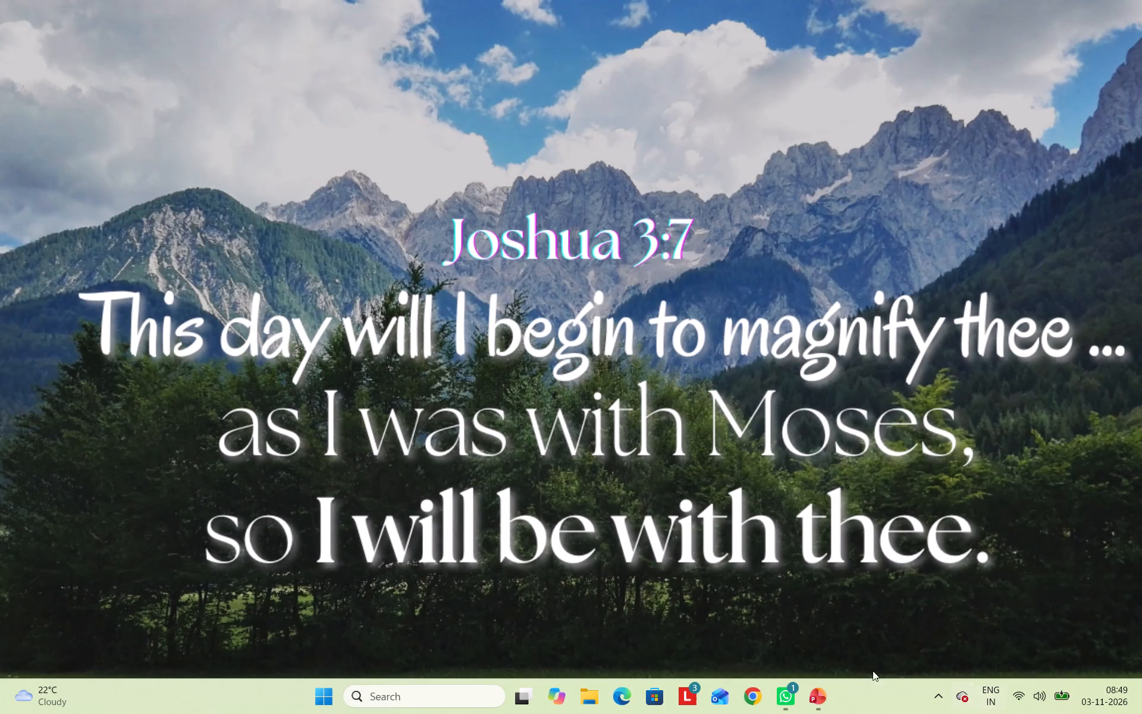
Switch back to the PowerPoint presentation and open slide 3.
left_click(817, 685)
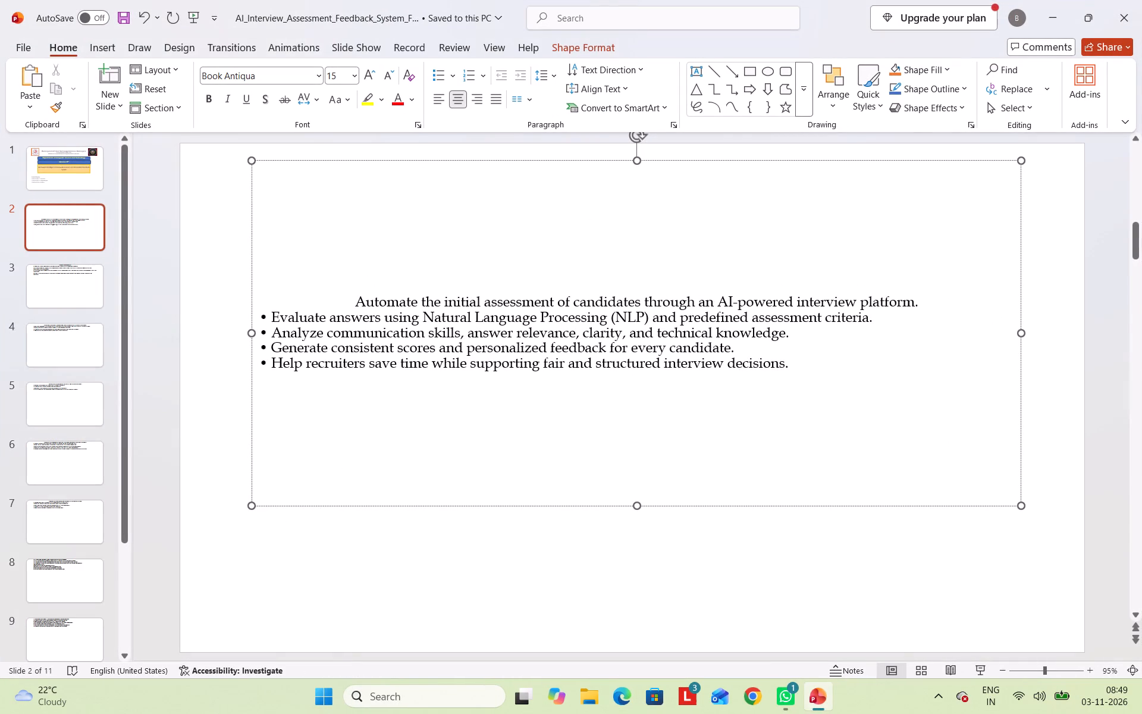
left_click(83, 263)
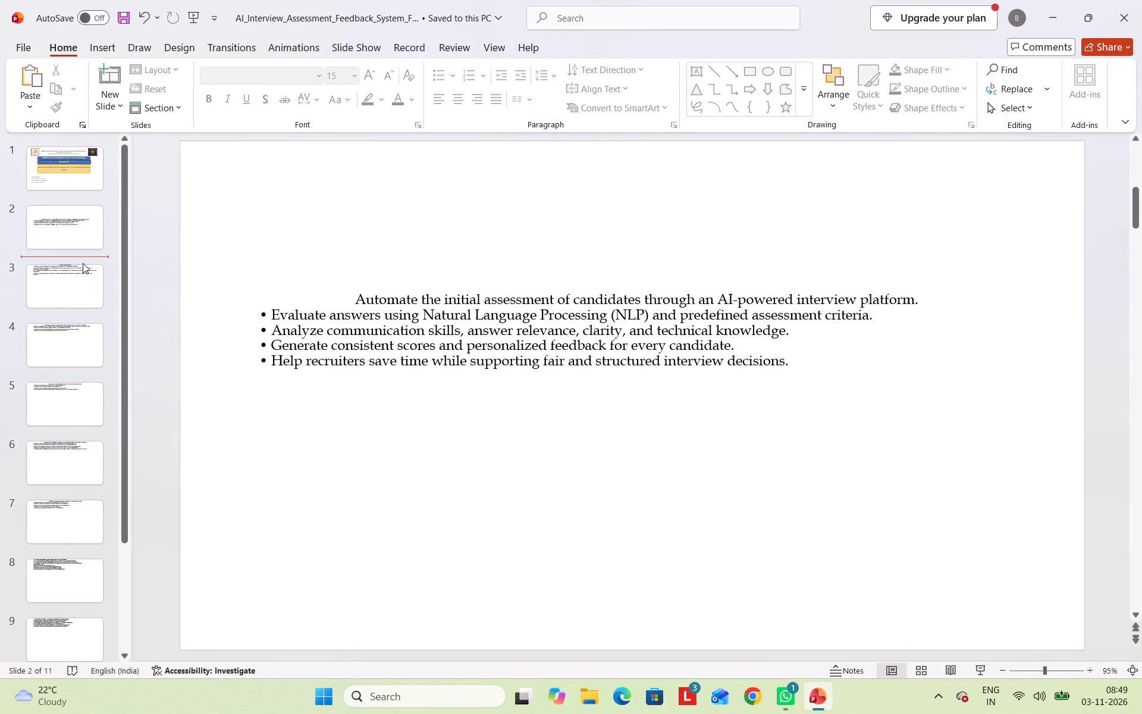
left_click(76, 287)
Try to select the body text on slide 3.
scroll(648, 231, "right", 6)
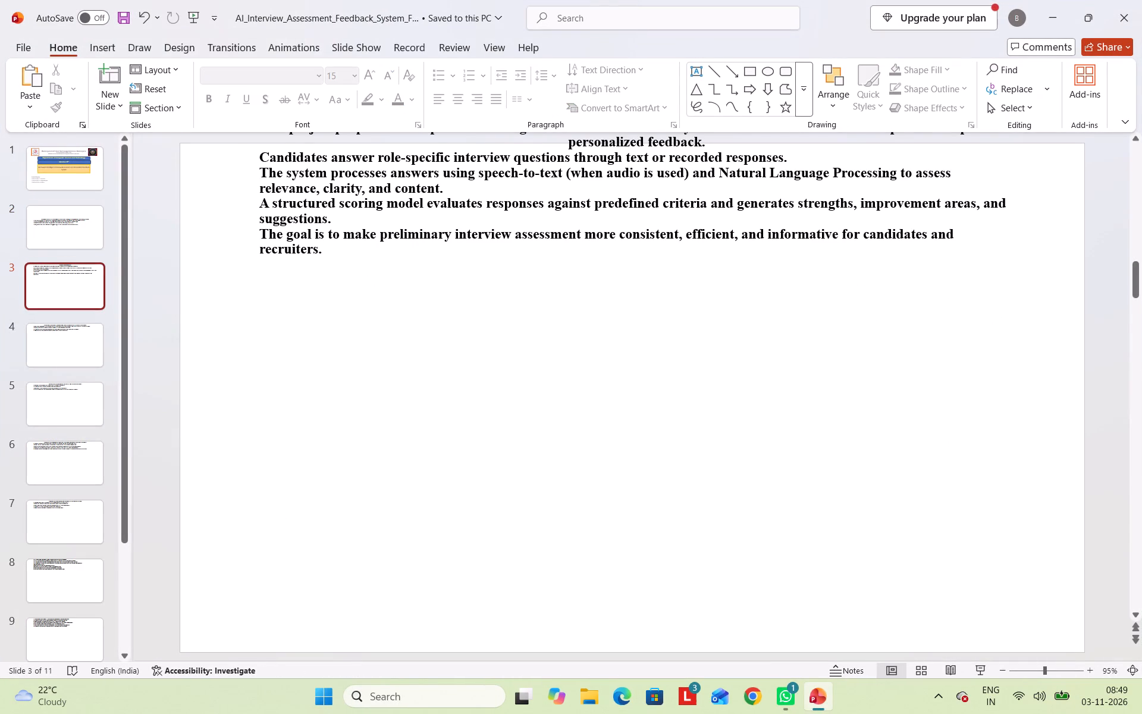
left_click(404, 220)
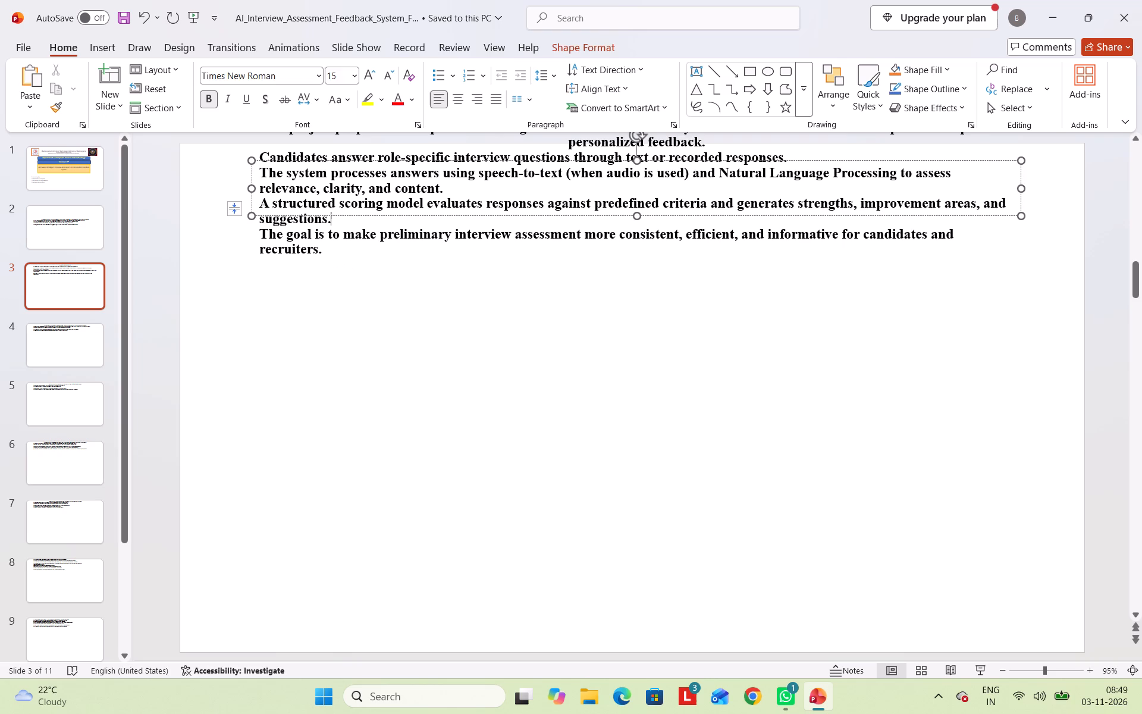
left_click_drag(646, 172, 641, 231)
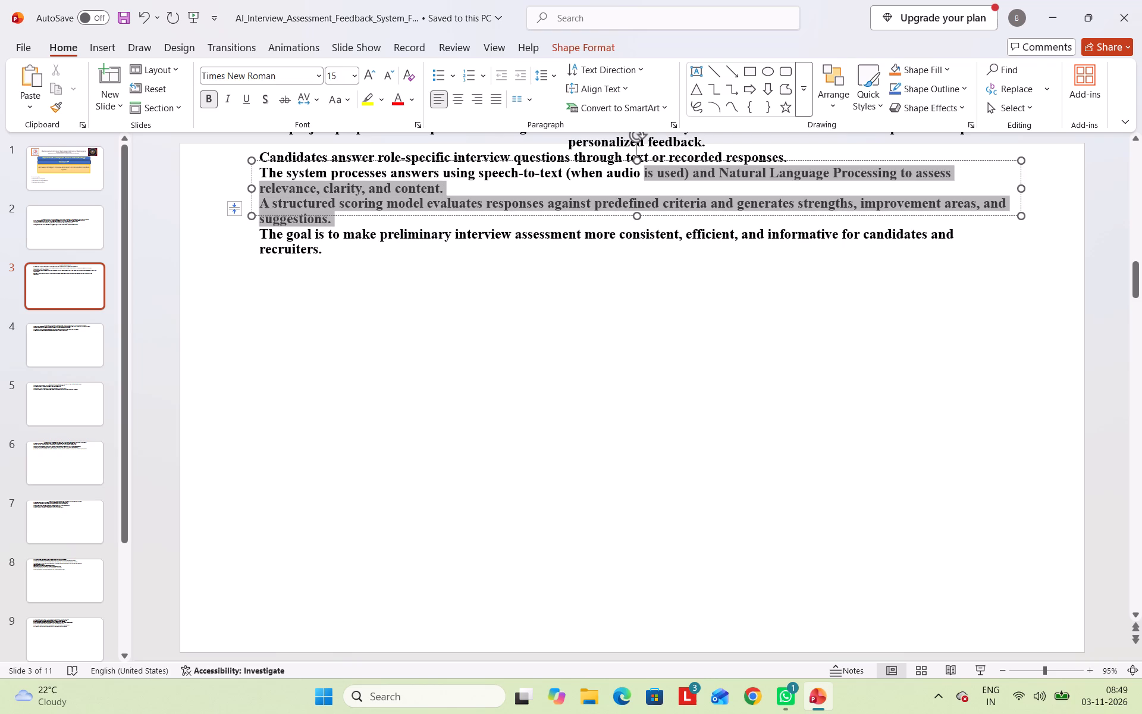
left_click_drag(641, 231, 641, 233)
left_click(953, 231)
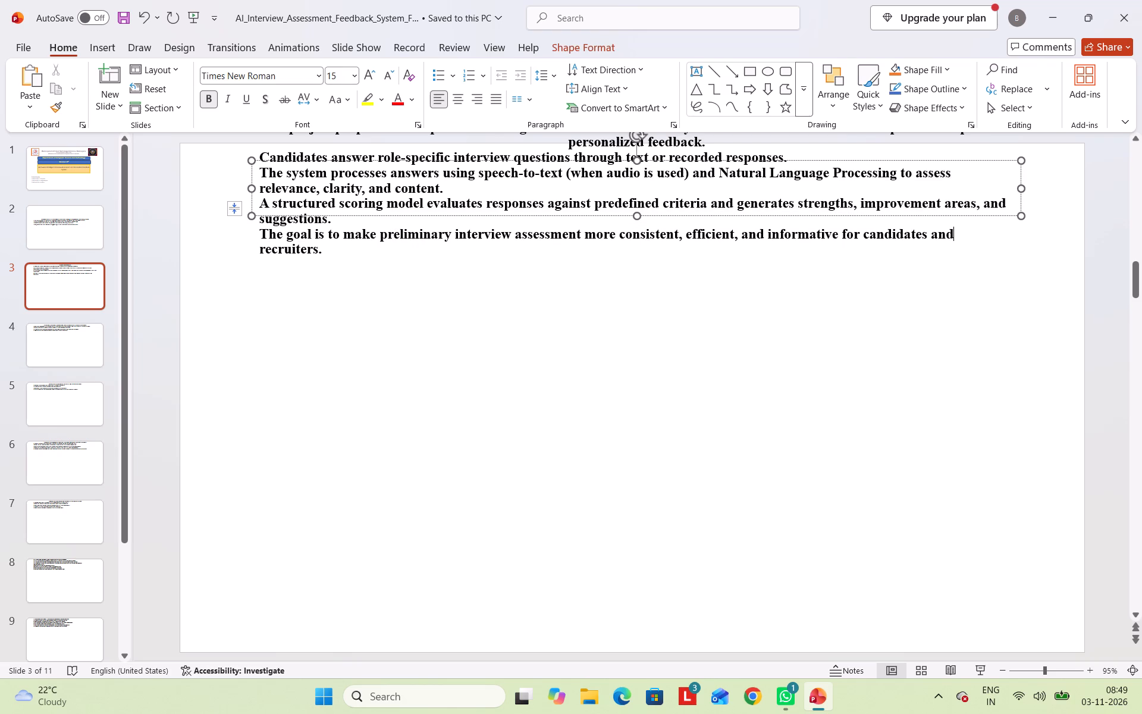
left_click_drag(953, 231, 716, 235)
Undo the removal of the bullet from the first line on slide 2.
key("ctrl+z")
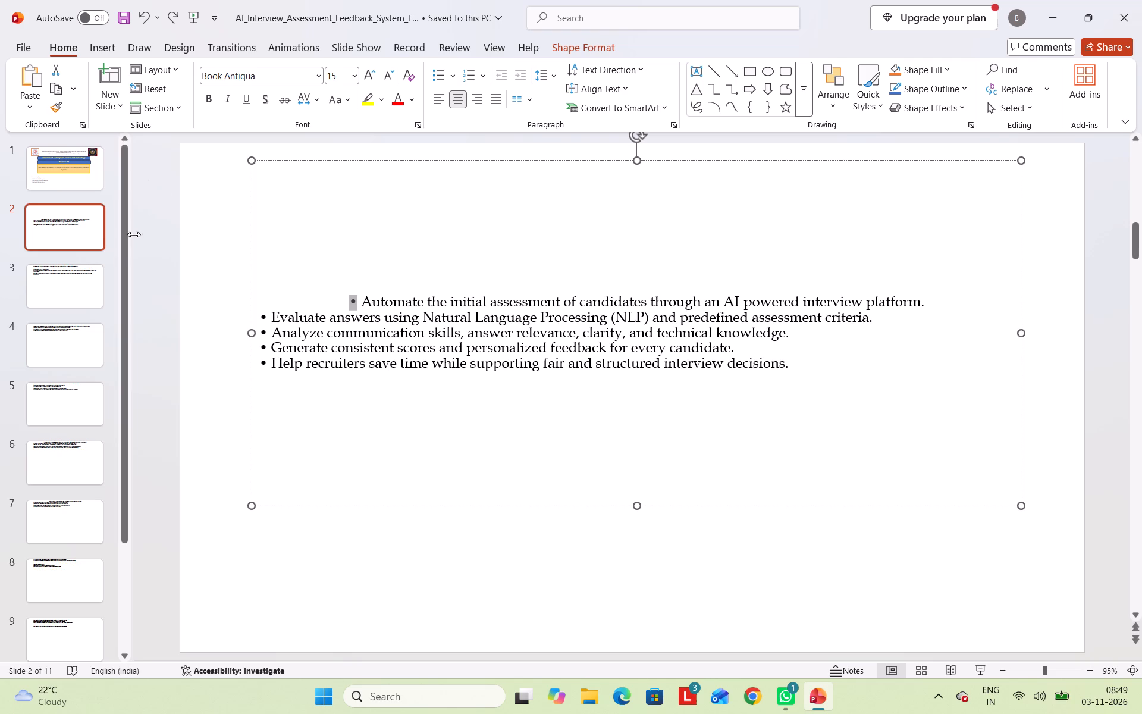
Justify all the body text on slide 3 and set its font size to 20.
left_click(53, 292)
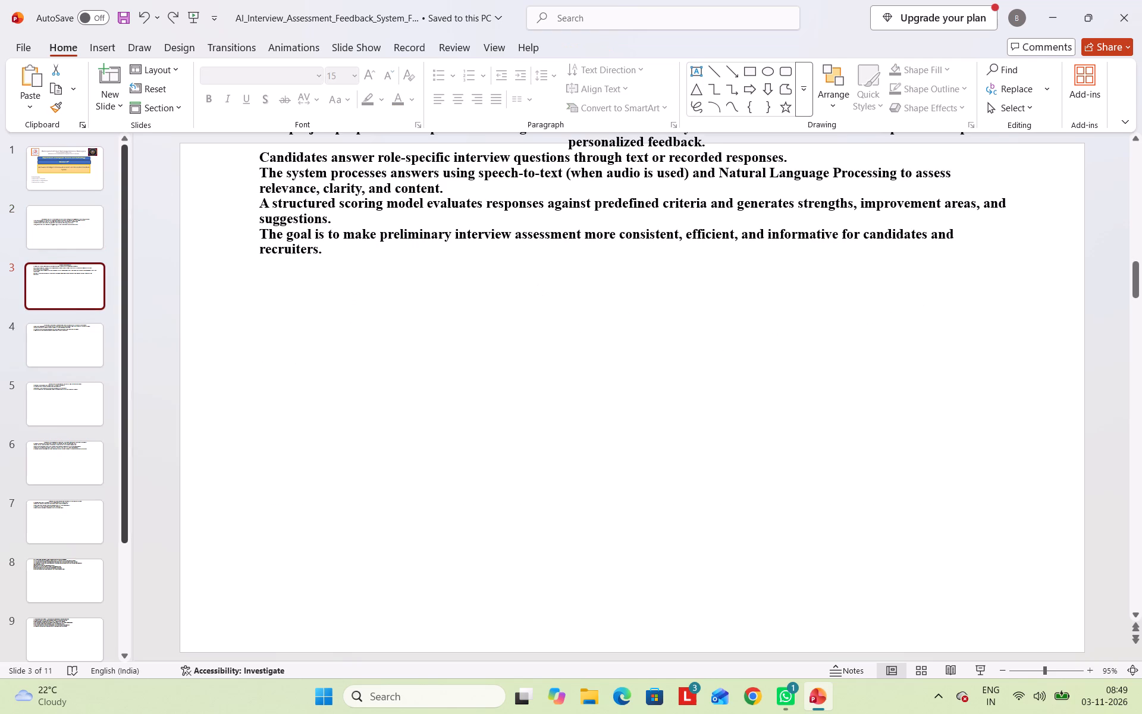
key("ctrl+a")
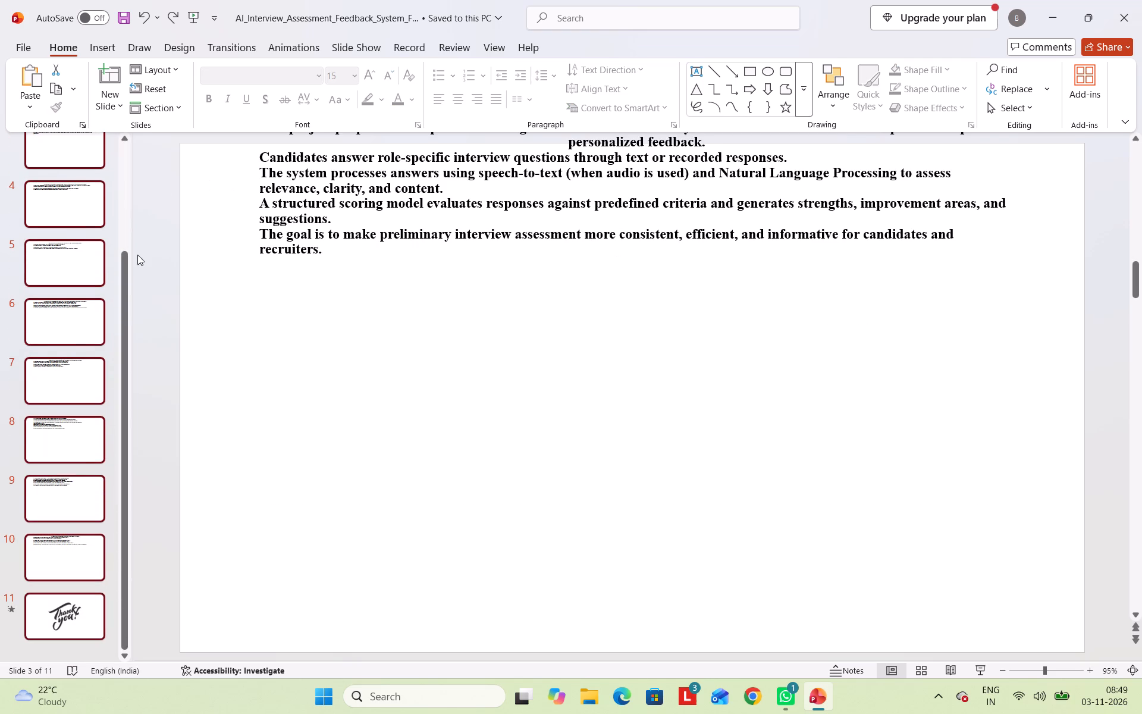
scroll(137, 255, "up", 3)
left_click(64, 295)
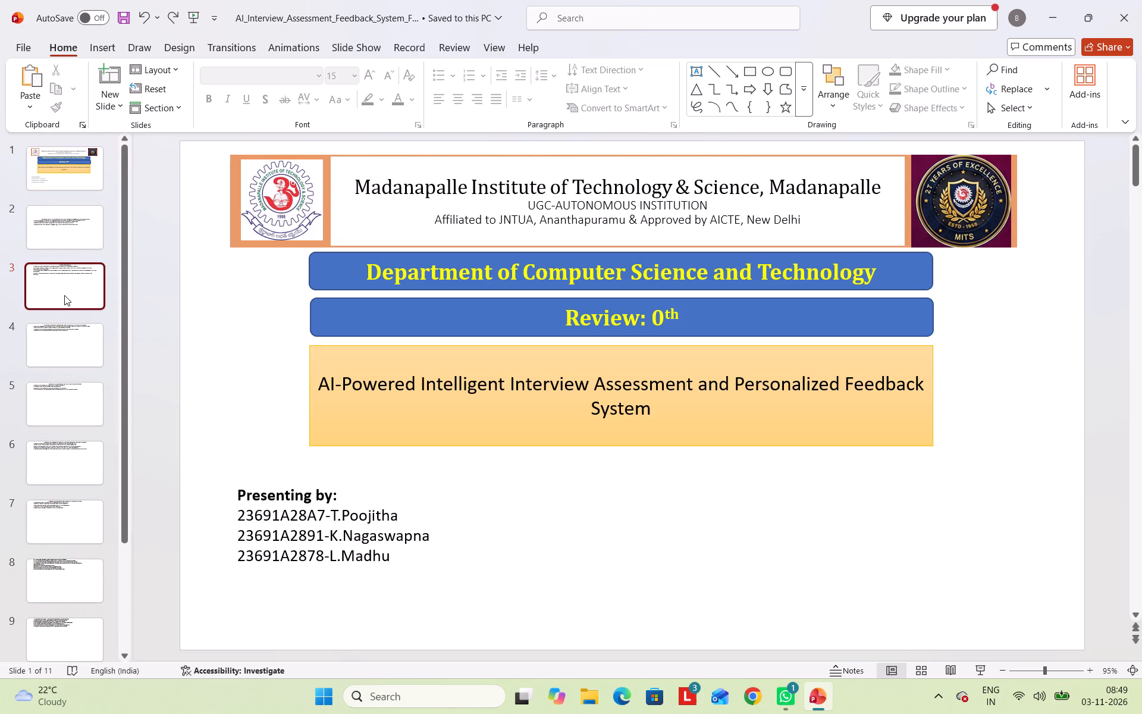
left_click(460, 243)
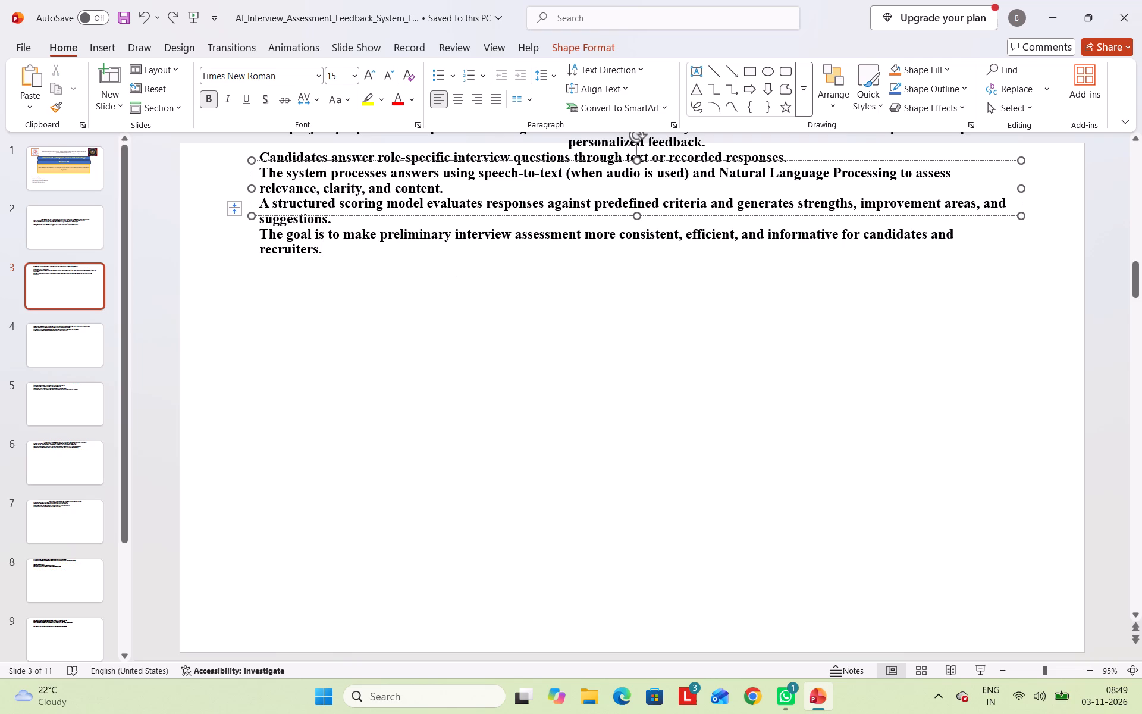
key("ctrl+a")
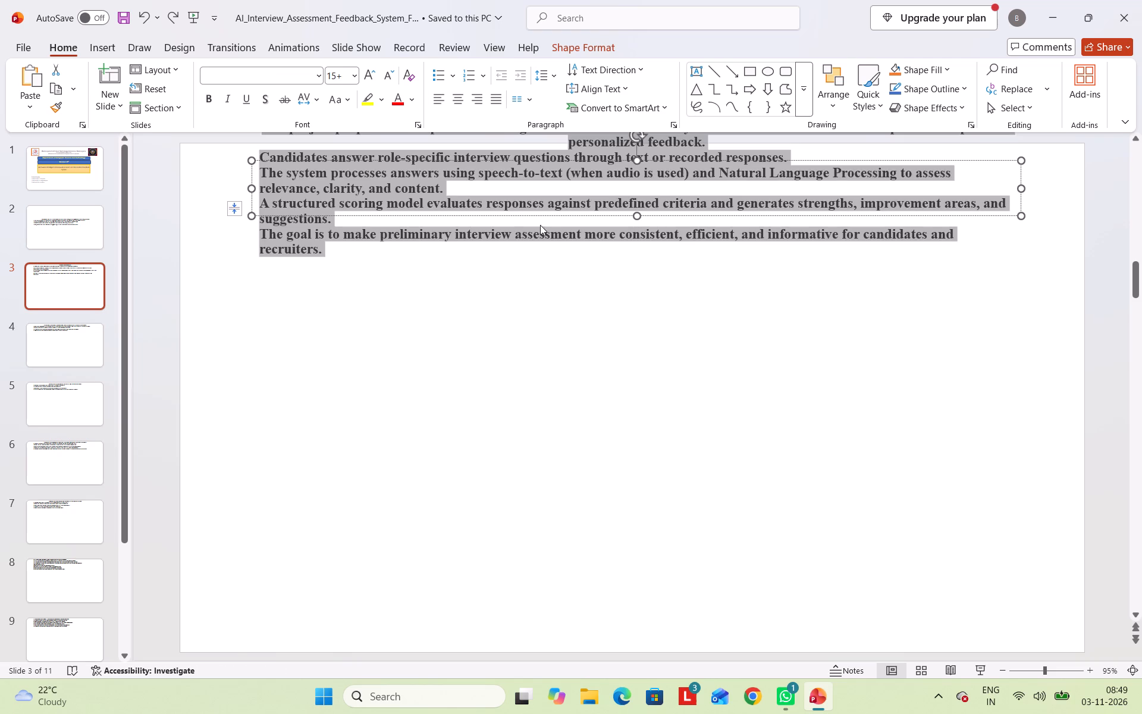
left_click(462, 102)
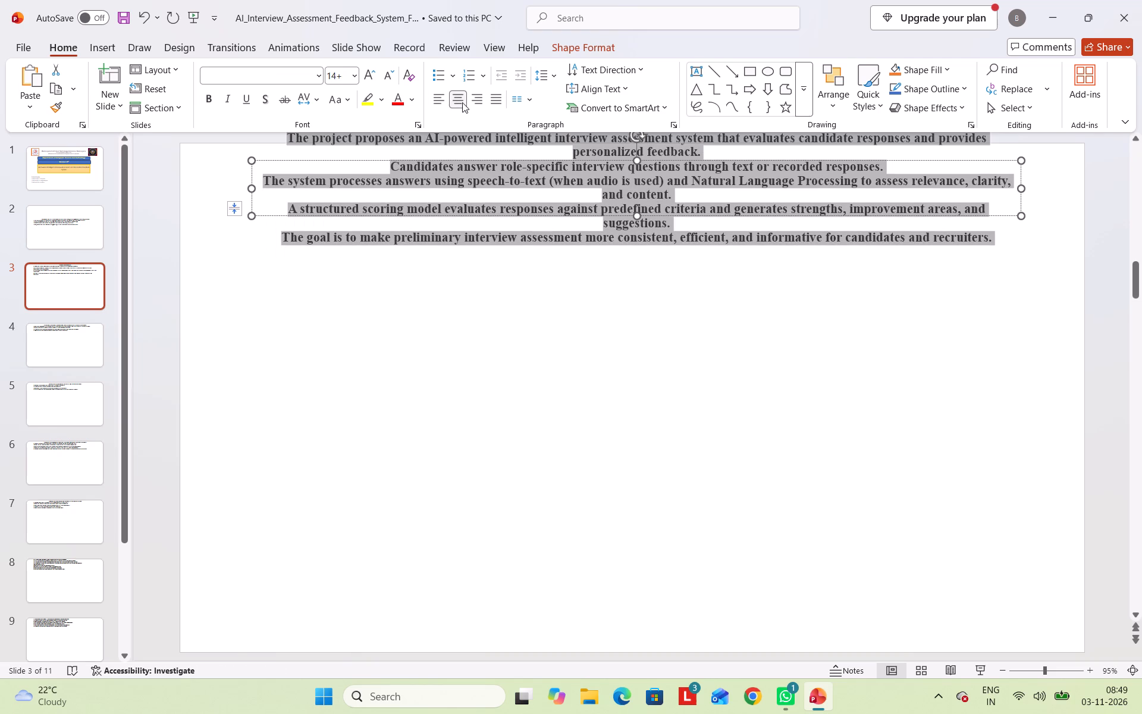
left_click(439, 98)
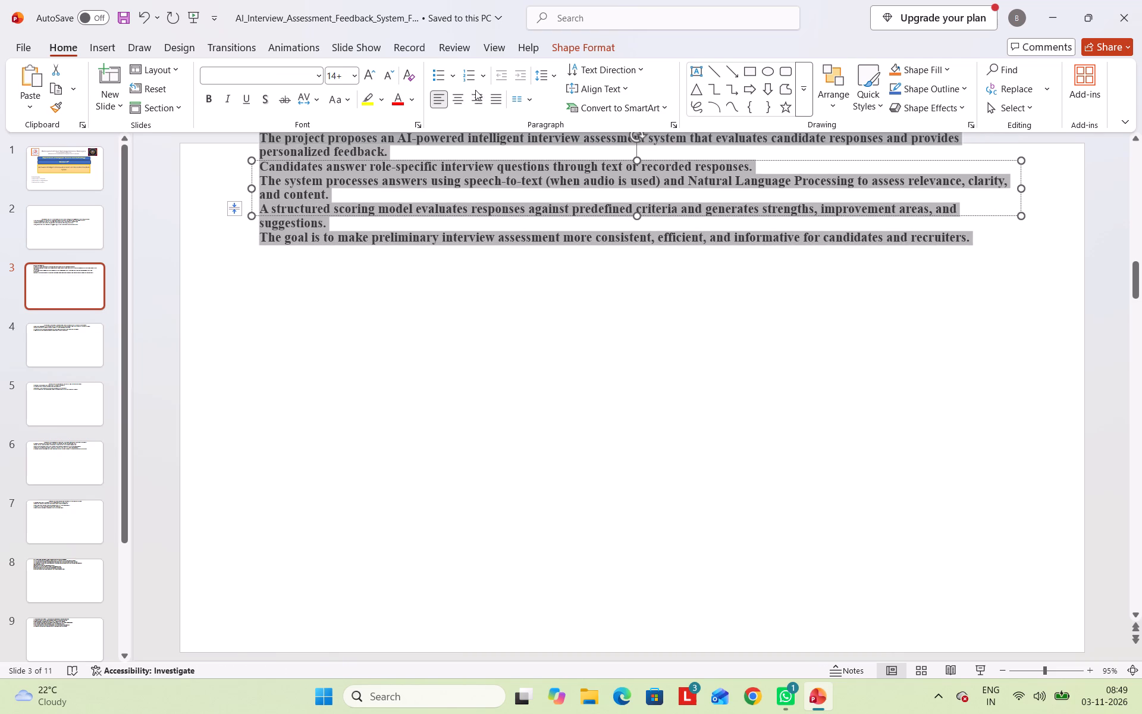
left_click(492, 99)
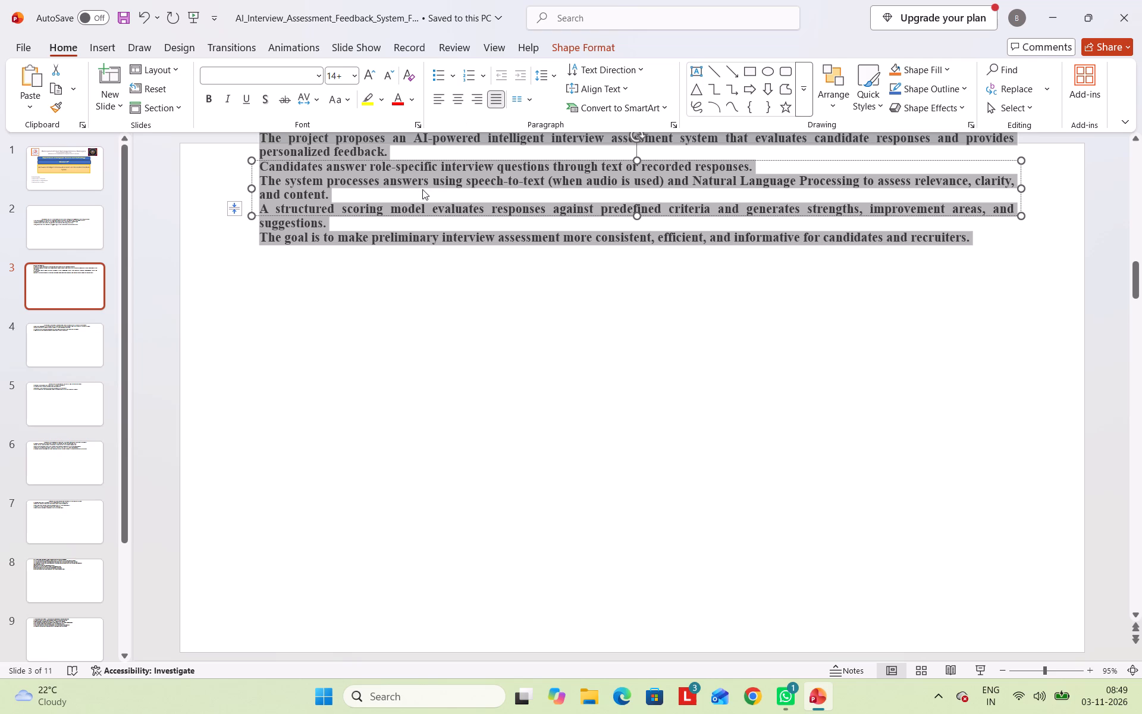
left_click(357, 74)
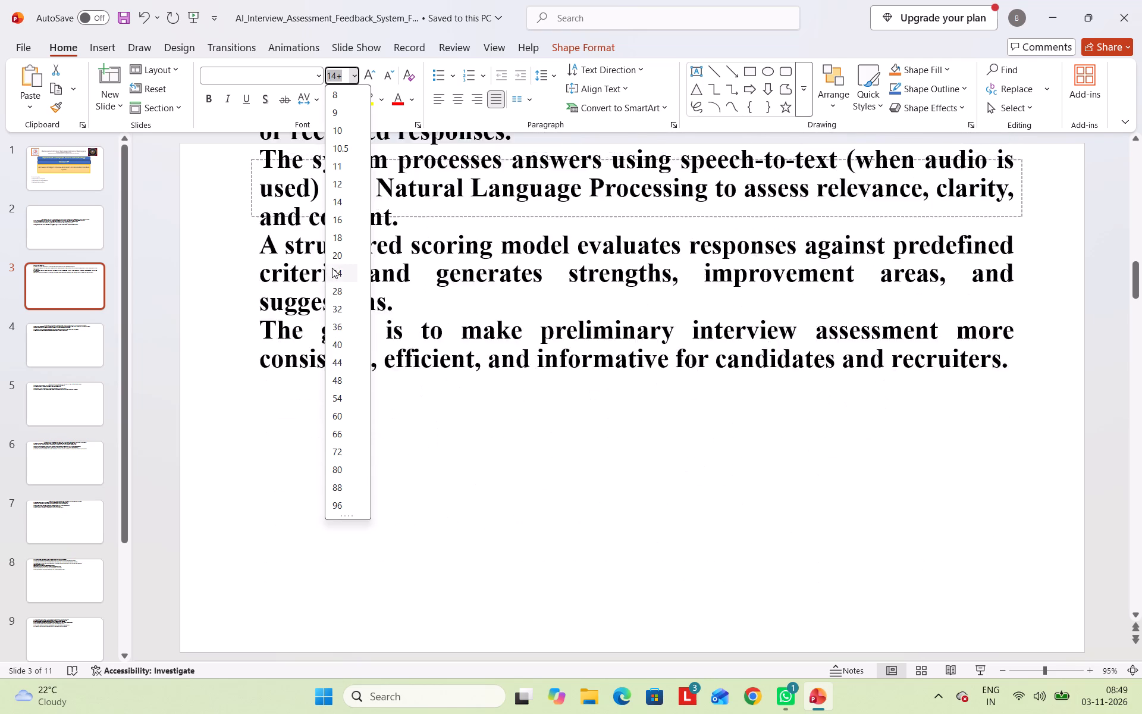
left_click(334, 255)
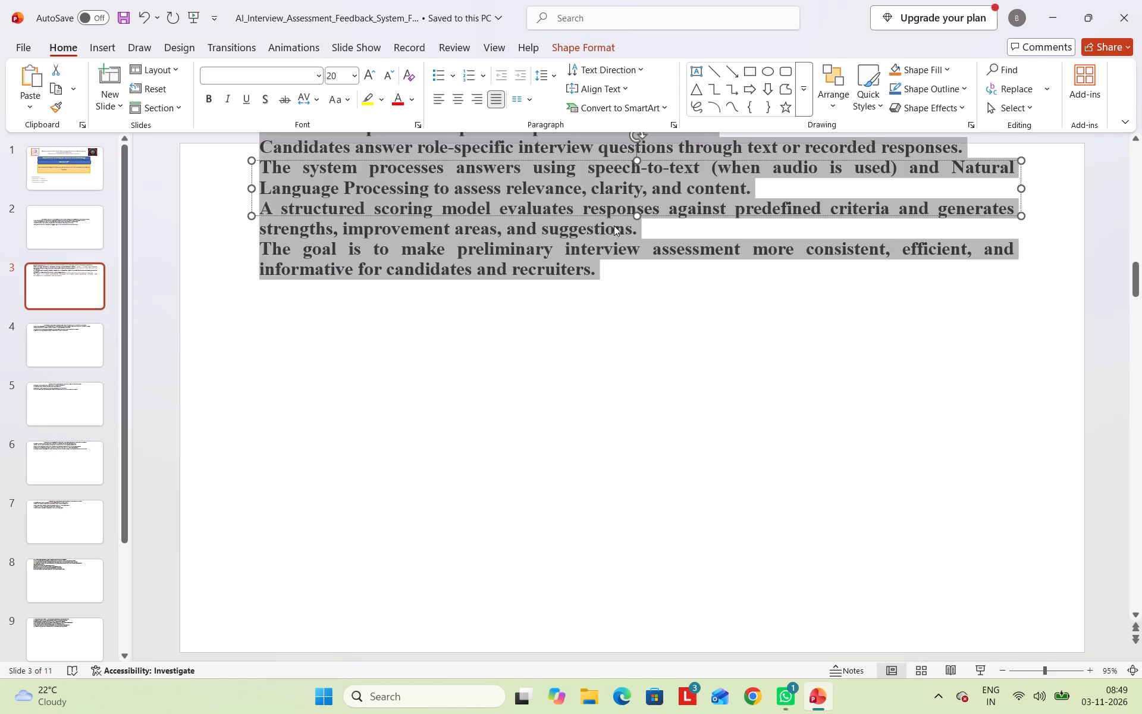
Extend the body text box on slide 3 downward so that all its text fits inside the slide.
left_click_drag(636, 217, 633, 353)
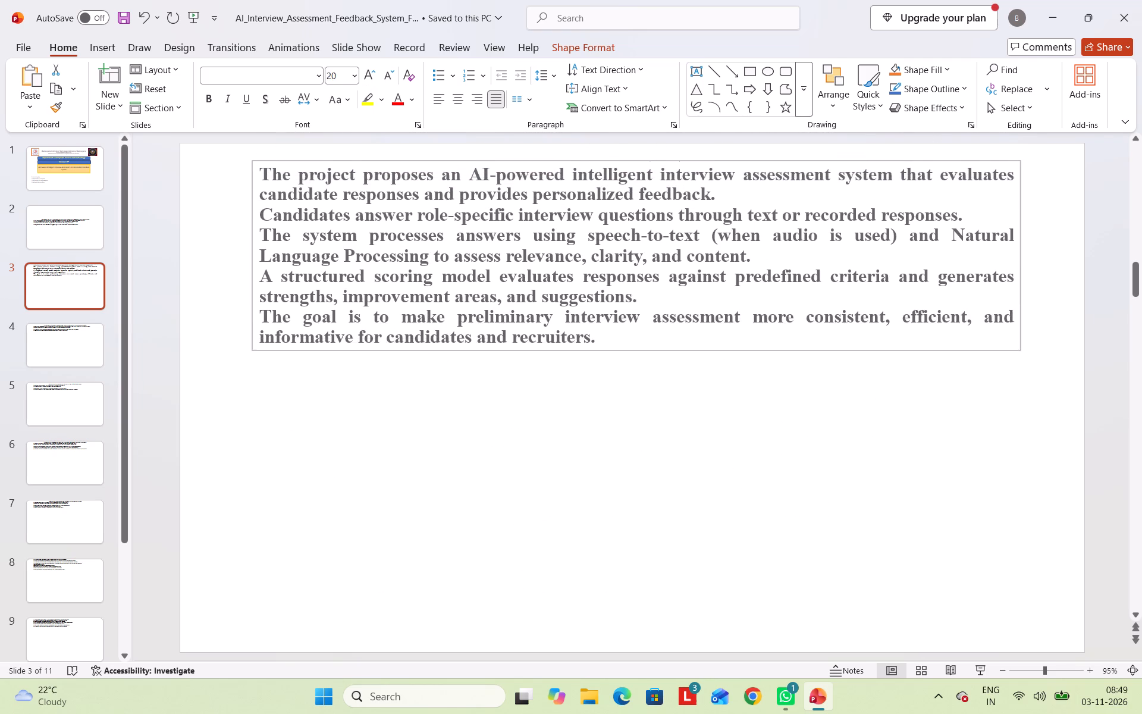
left_click_drag(633, 353, 629, 496)
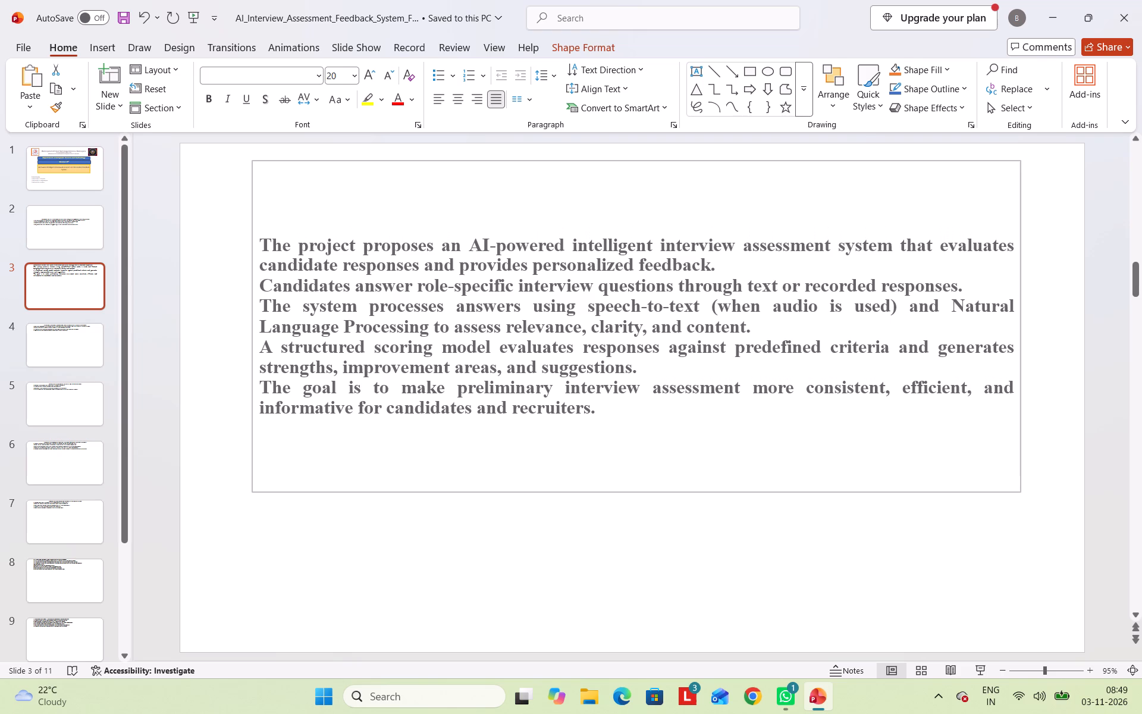
left_click_drag(629, 496, 622, 539)
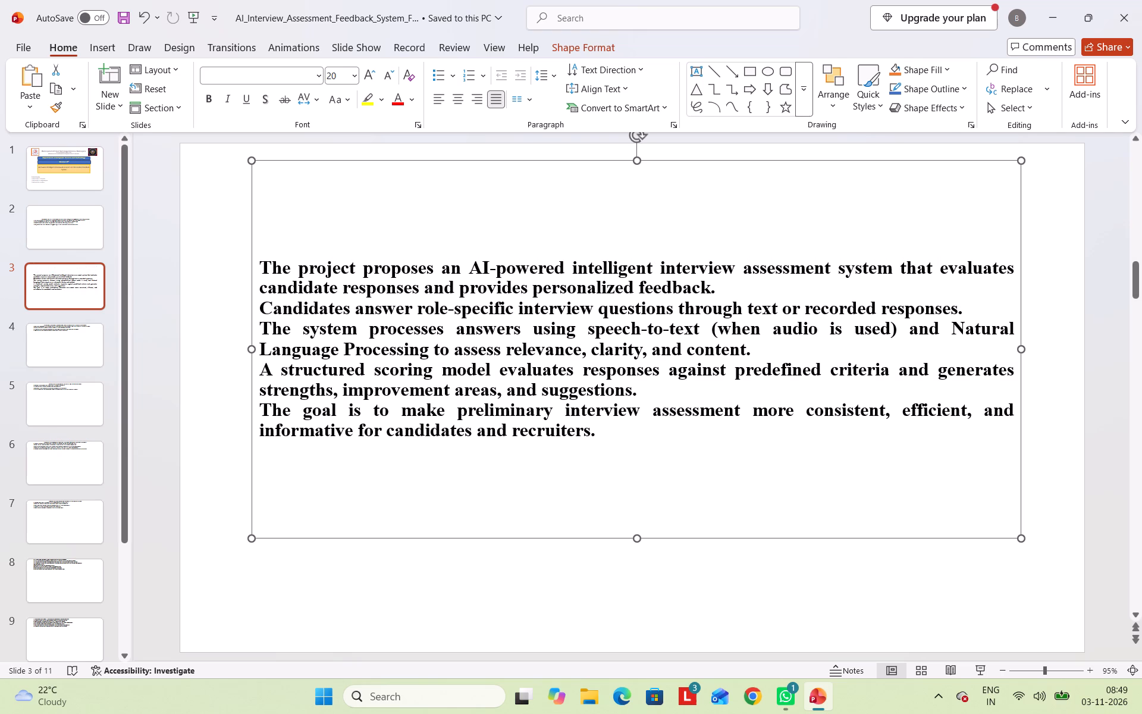
Remove the bold from all the body text on slide 3 and turn its paragraphs into a 1–5 numbered list.
key("ctrl+a")
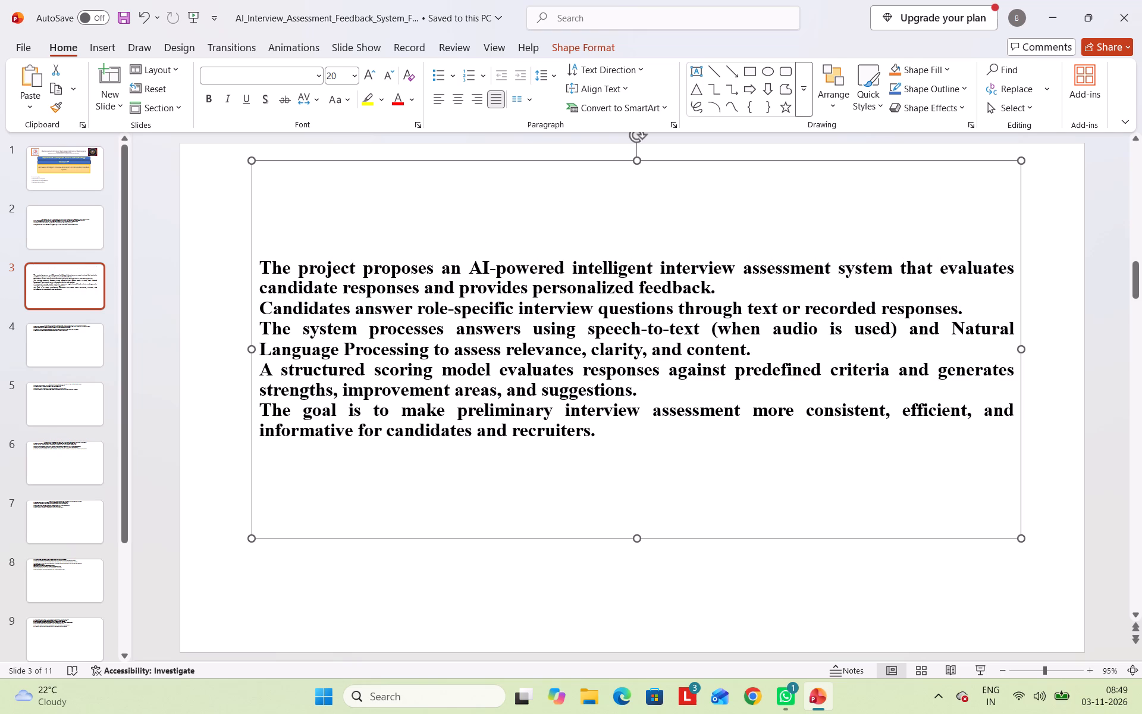
left_click(604, 433)
key("ctrl+a")
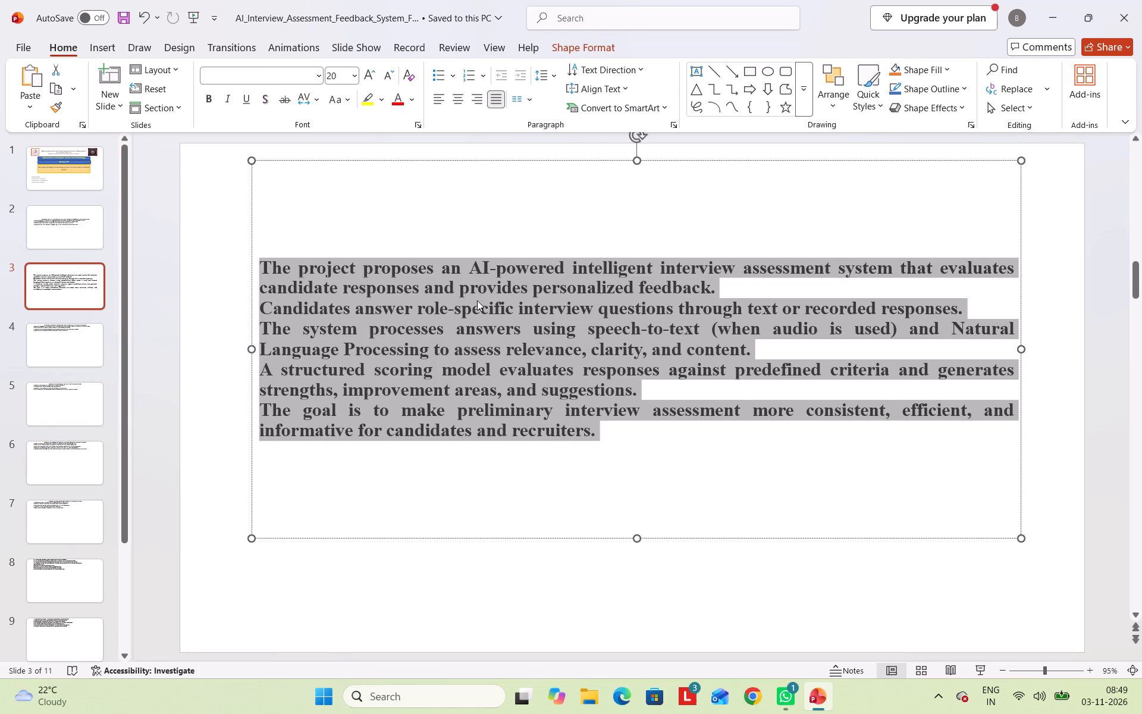
left_click(215, 96)
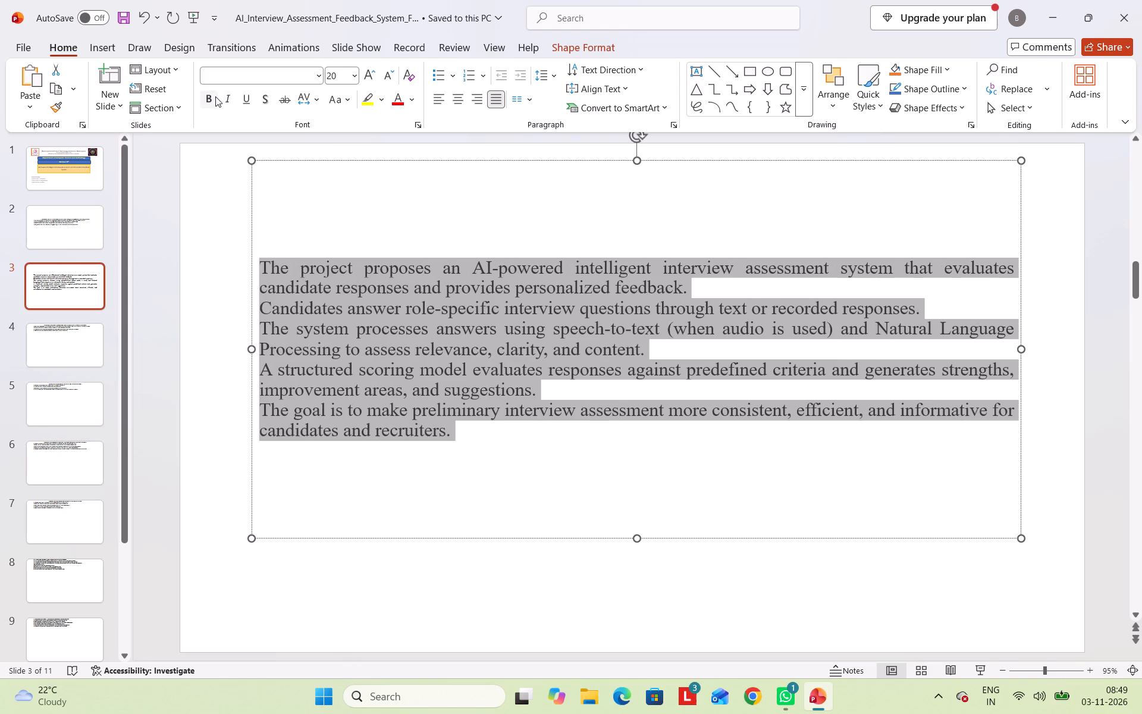
left_click(469, 73)
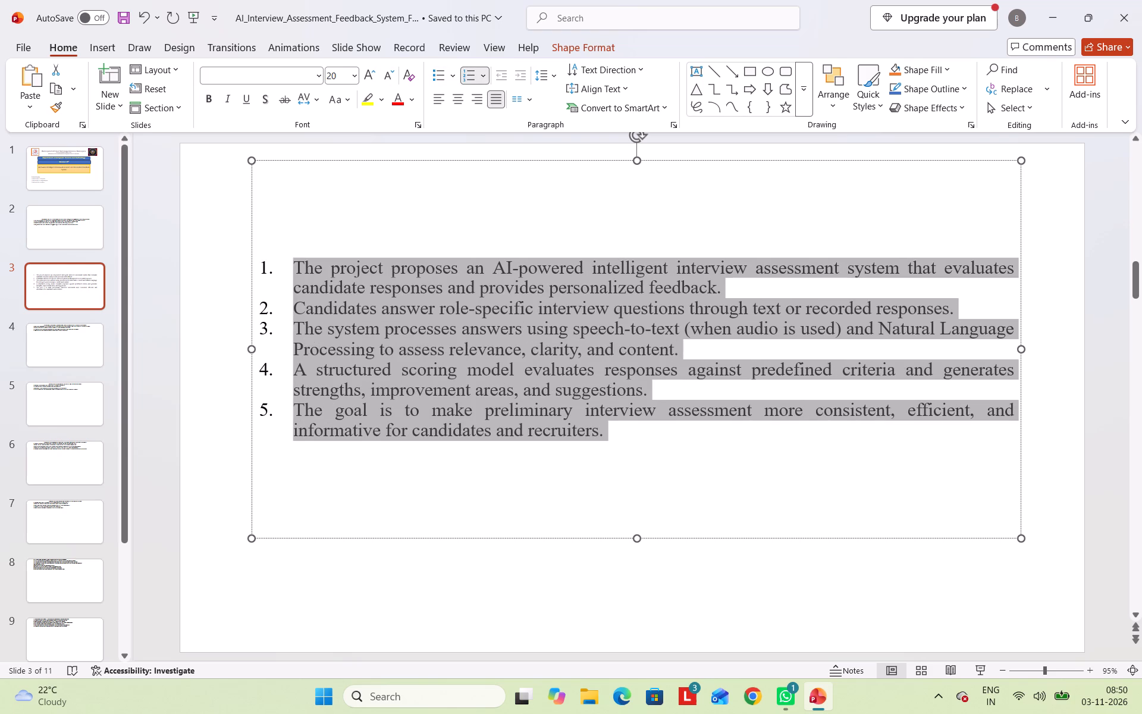
Shorten the text box on slide 3 by raising its bottom edge to just below the last numbered item.
left_click(633, 535)
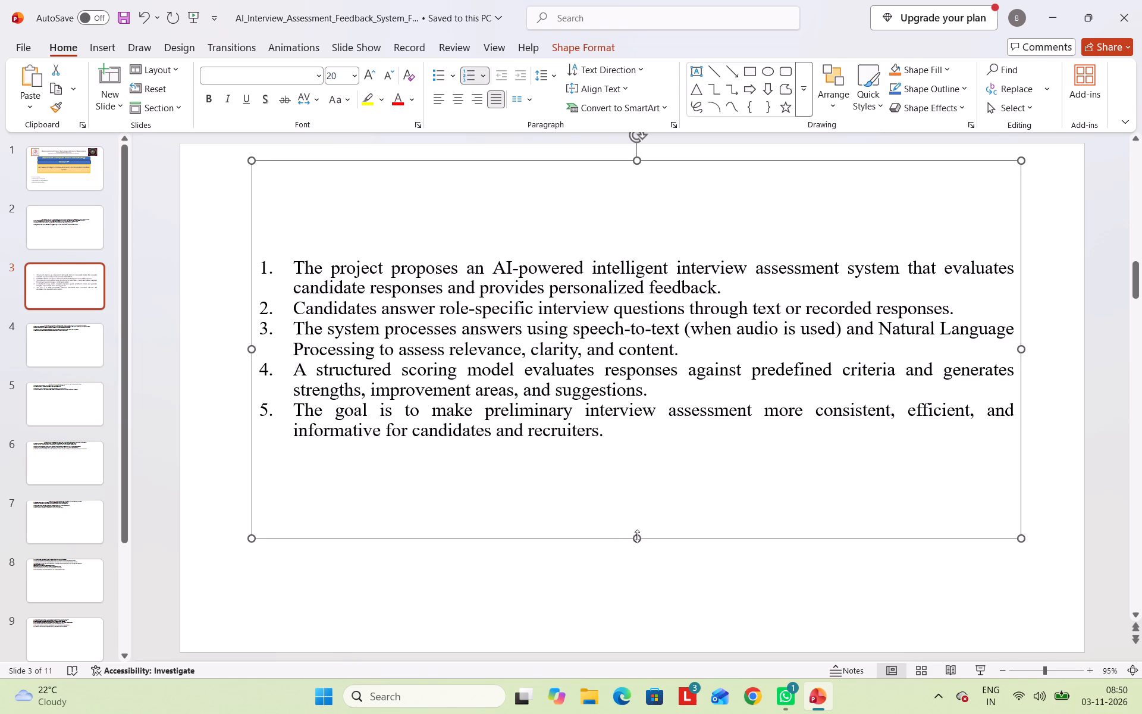
left_click_drag(637, 537, 629, 424)
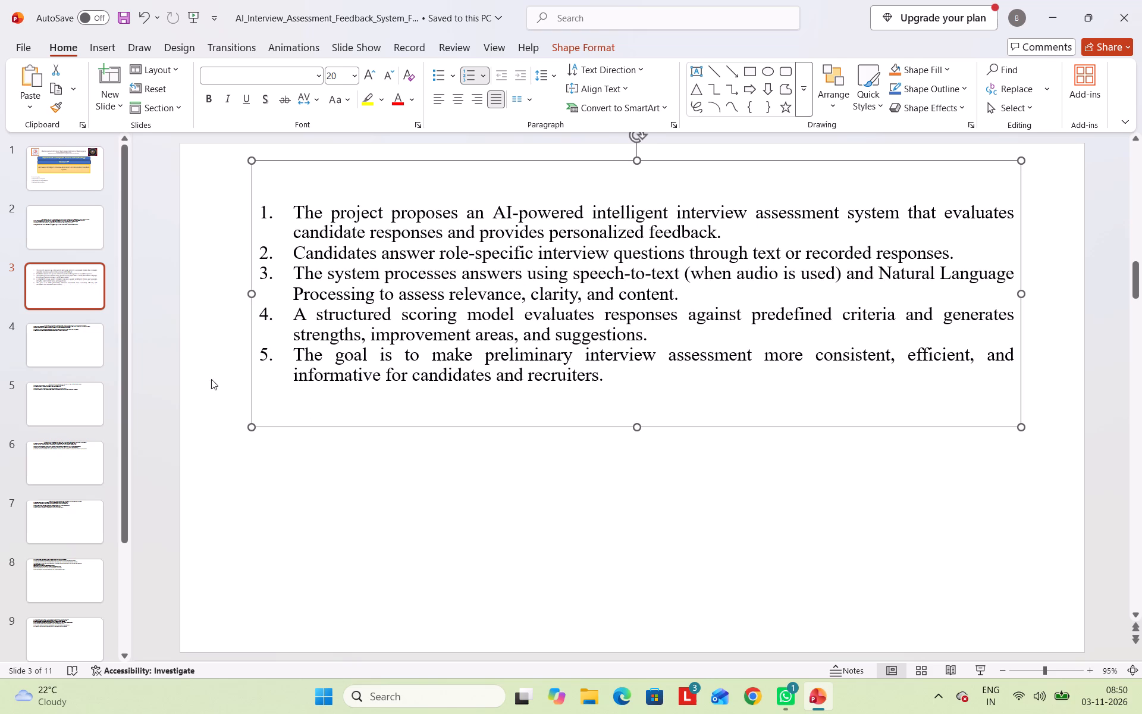
Set all the body text on slide 2 to font size 20 and justify it.
left_click(90, 222)
left_click(469, 321)
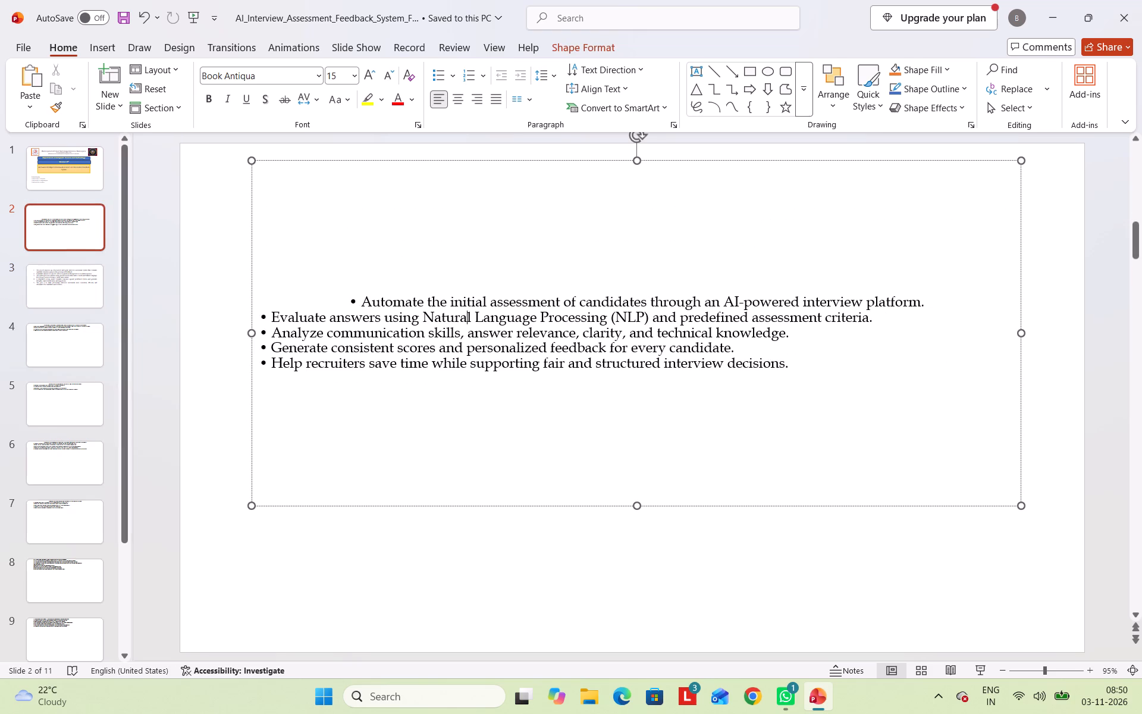
key("ctrl+a")
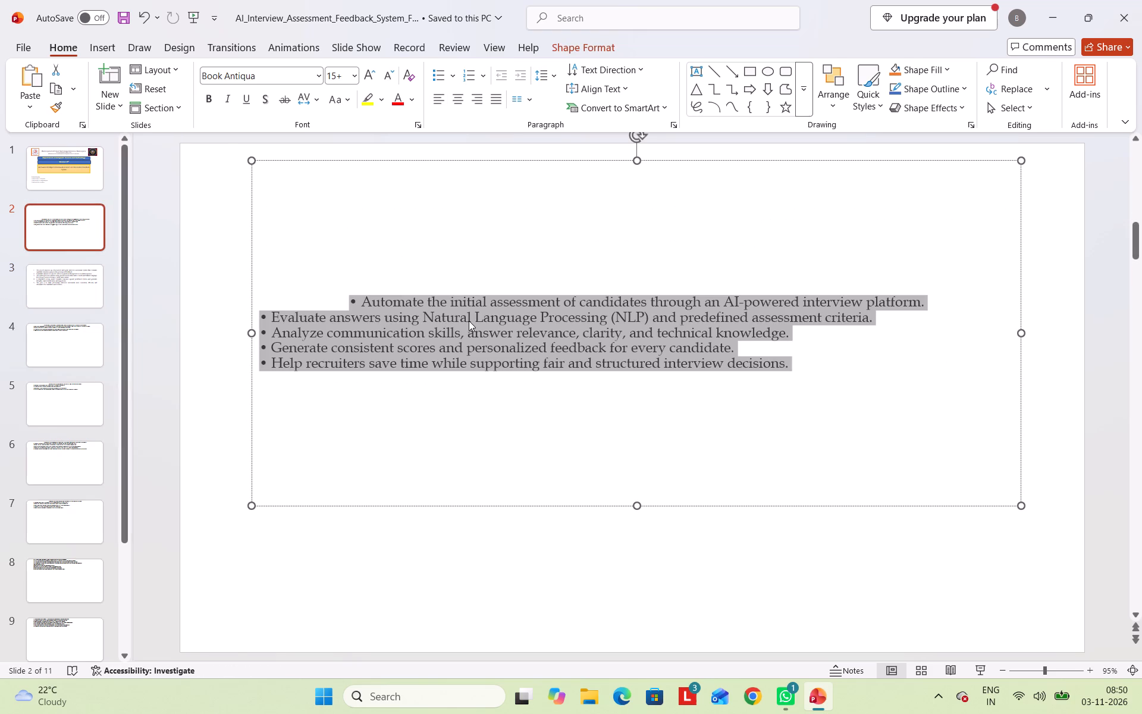
left_click(358, 75)
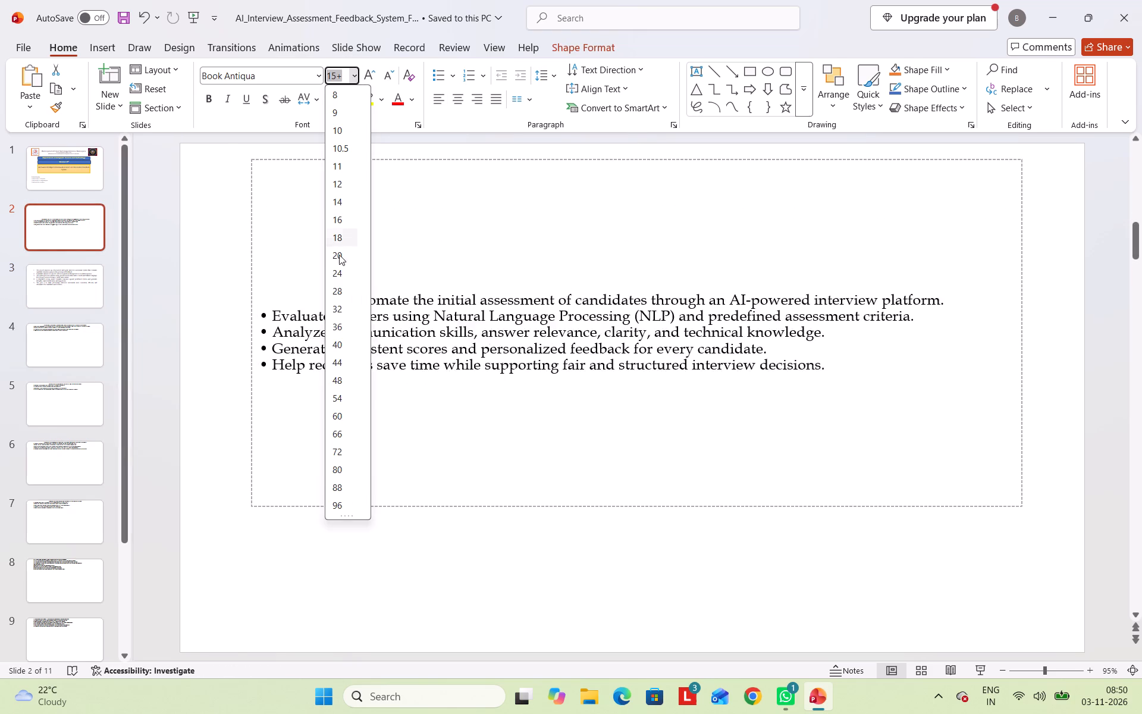
left_click(340, 259)
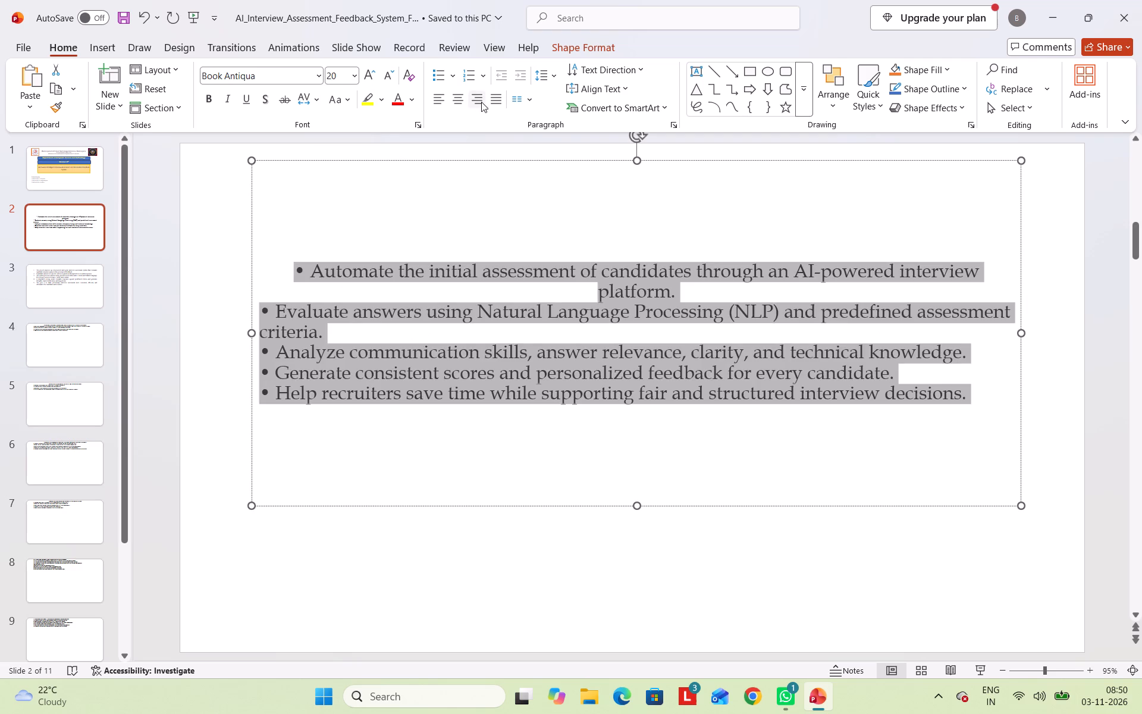
left_click(492, 99)
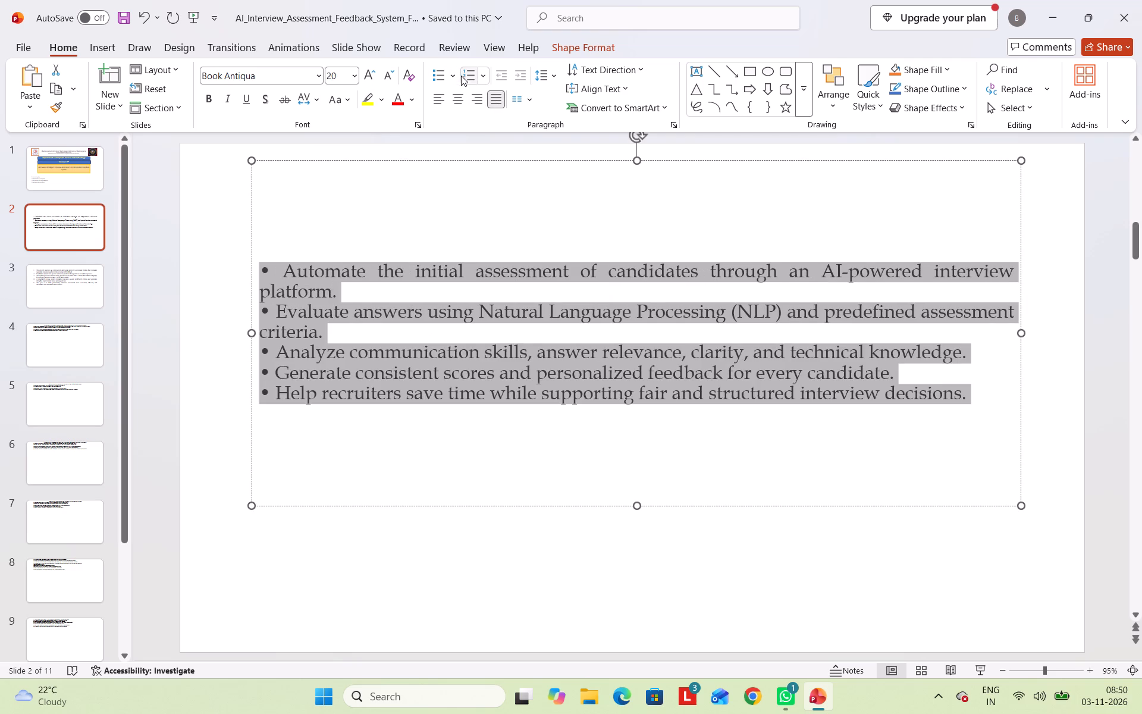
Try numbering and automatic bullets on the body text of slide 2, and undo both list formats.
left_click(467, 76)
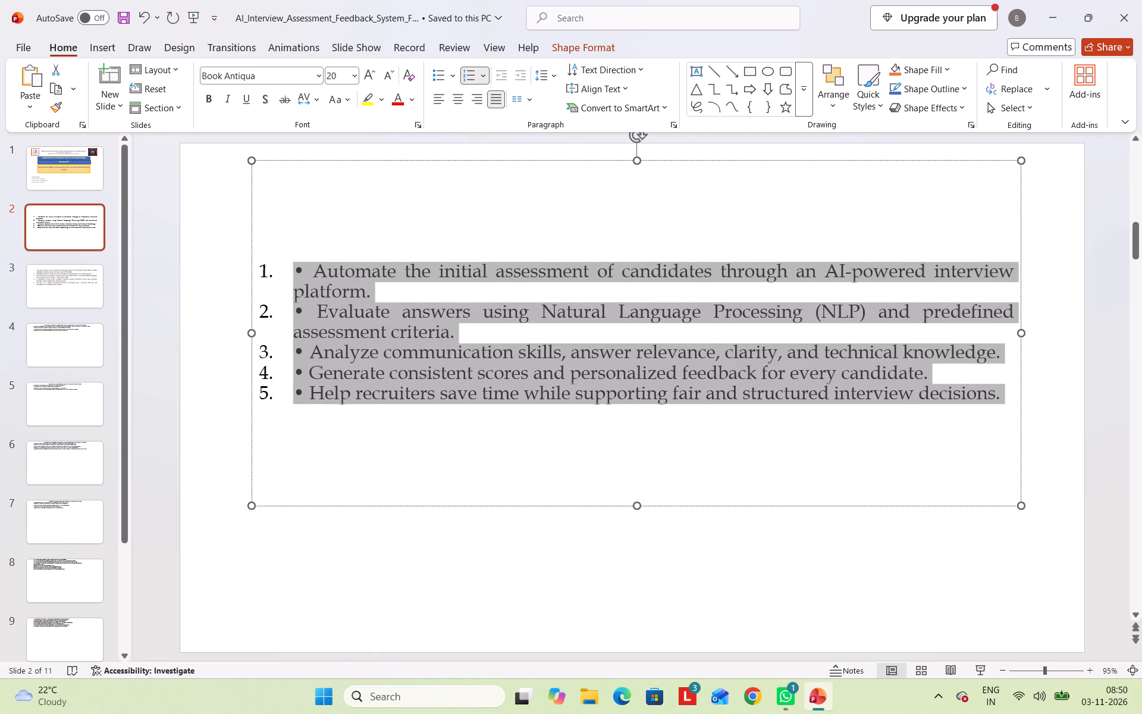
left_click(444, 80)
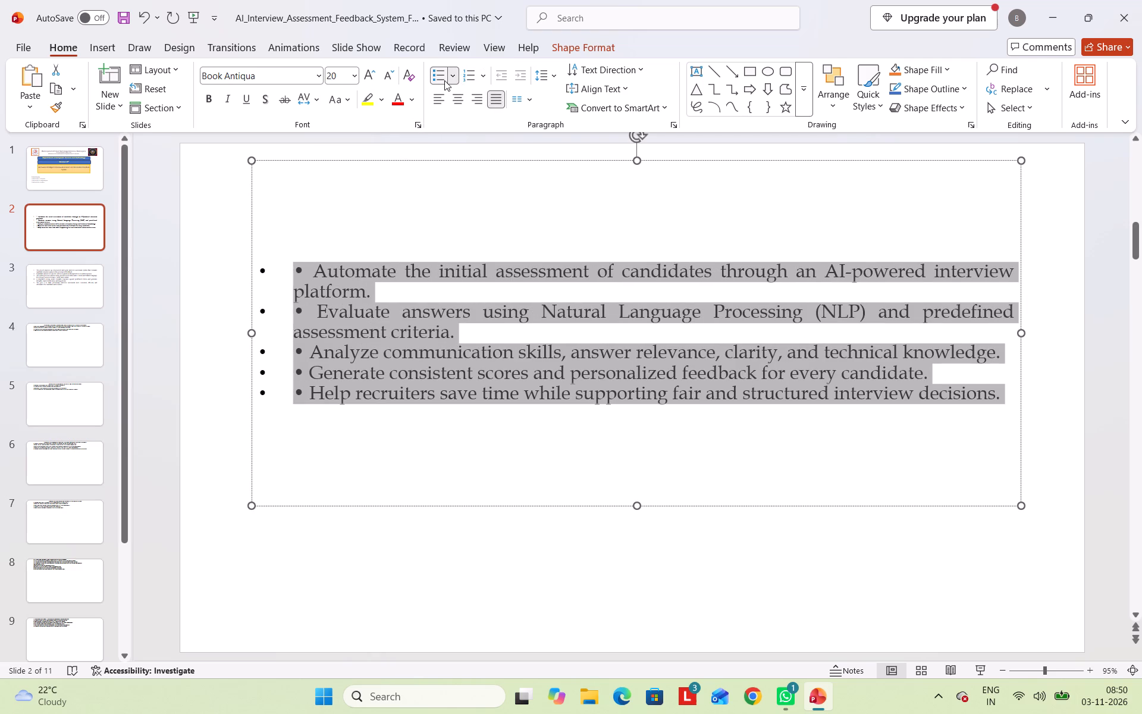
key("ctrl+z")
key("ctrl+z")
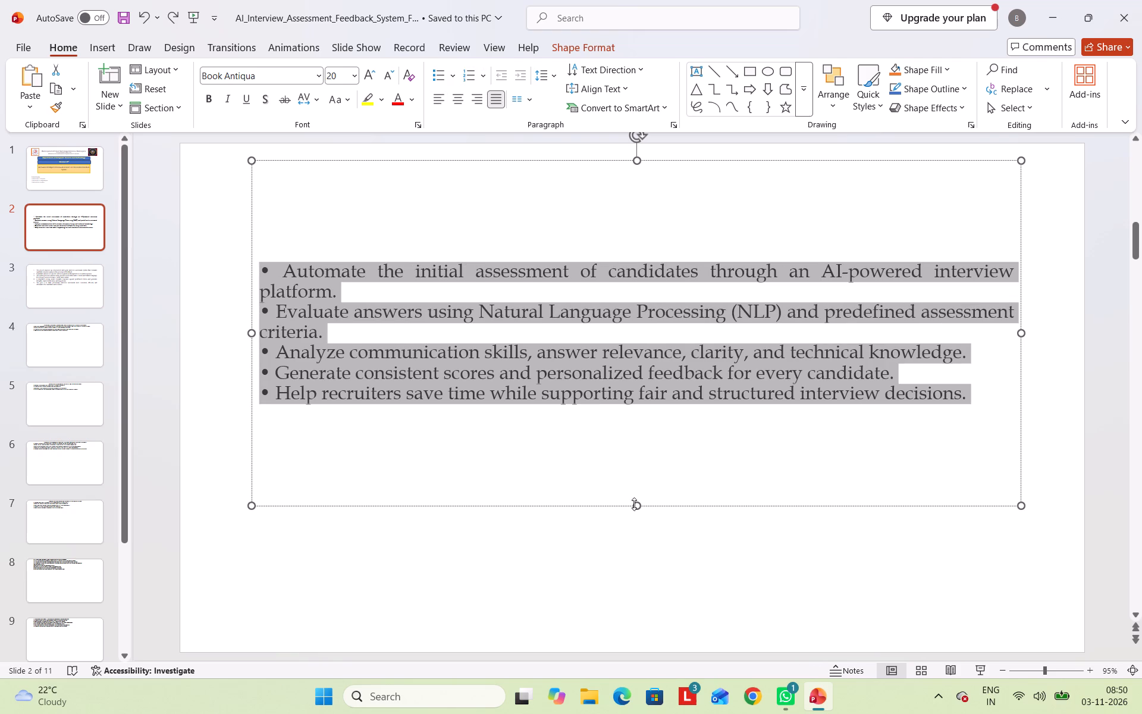
Shorten the text box on slide 2 by raising its bottom edge closer to the last bullet line.
left_click_drag(637, 504, 633, 413)
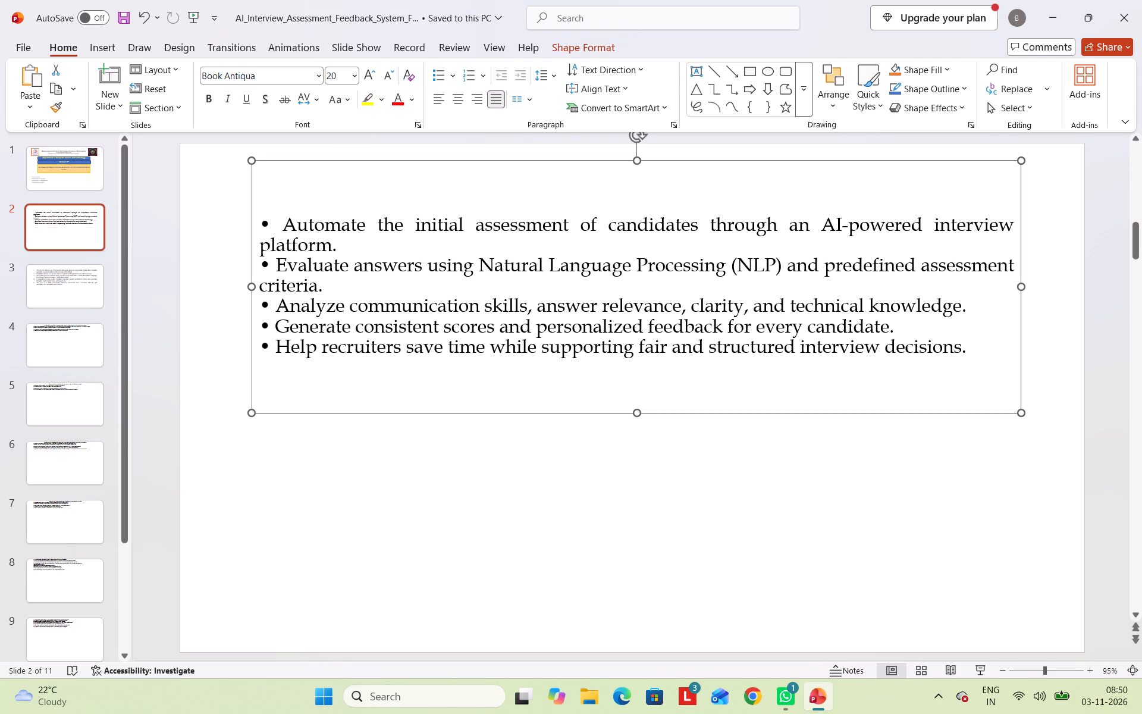
left_click(388, 451)
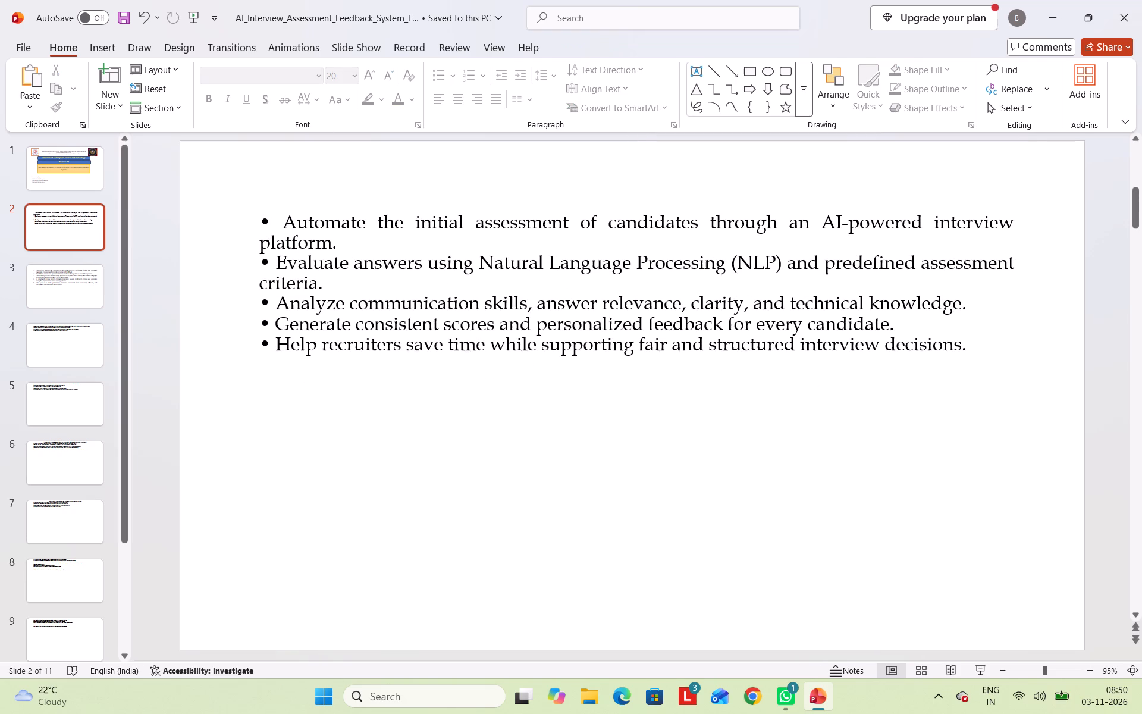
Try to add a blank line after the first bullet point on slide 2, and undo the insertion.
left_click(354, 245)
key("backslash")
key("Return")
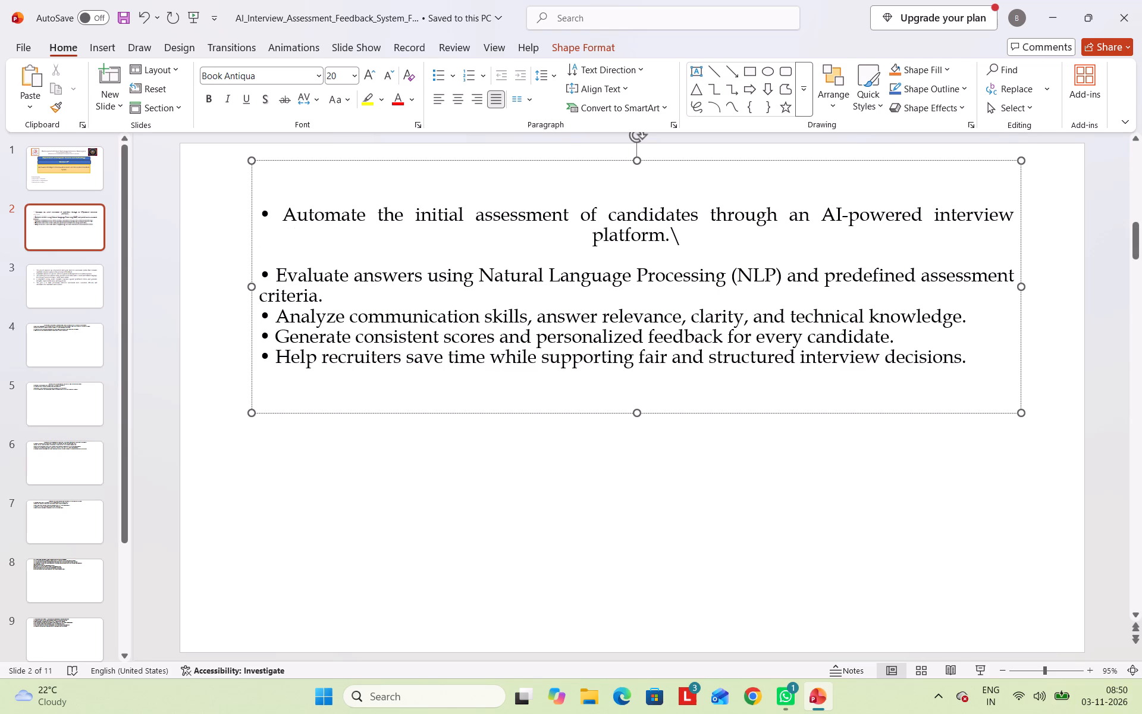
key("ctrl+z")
Justify all the body text on slide 4 and format it as non-bold Book Antiqua at size 20.
left_click(65, 333)
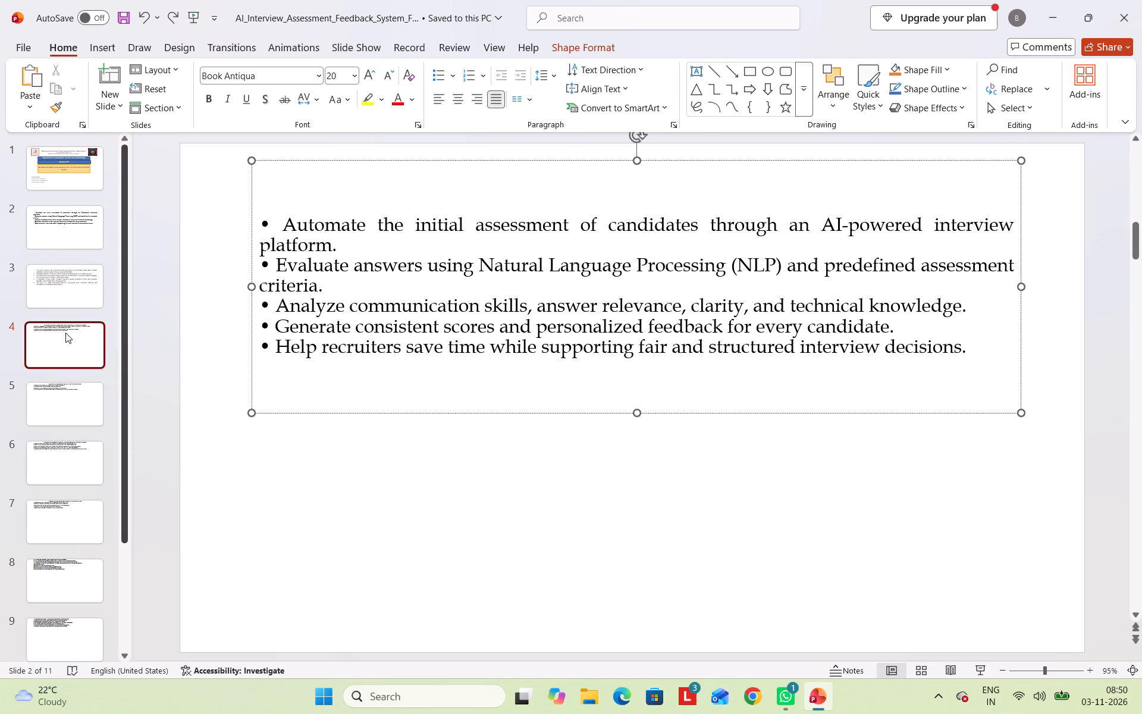
left_click(70, 208)
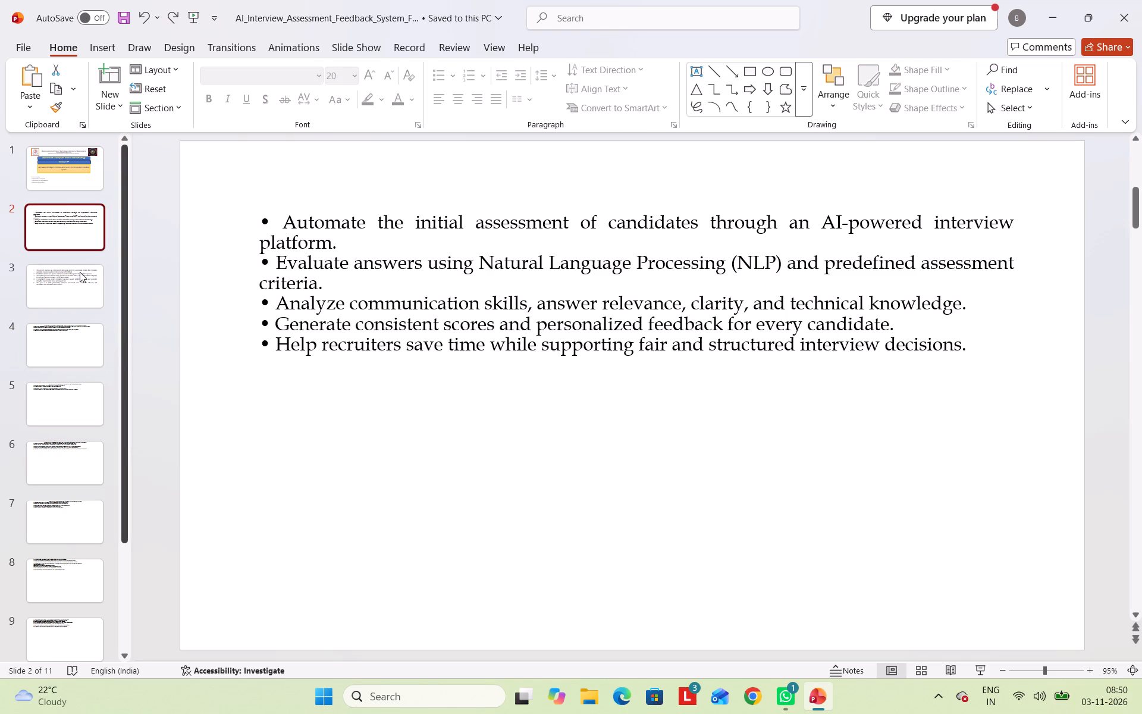
left_click(86, 292)
left_click(77, 357)
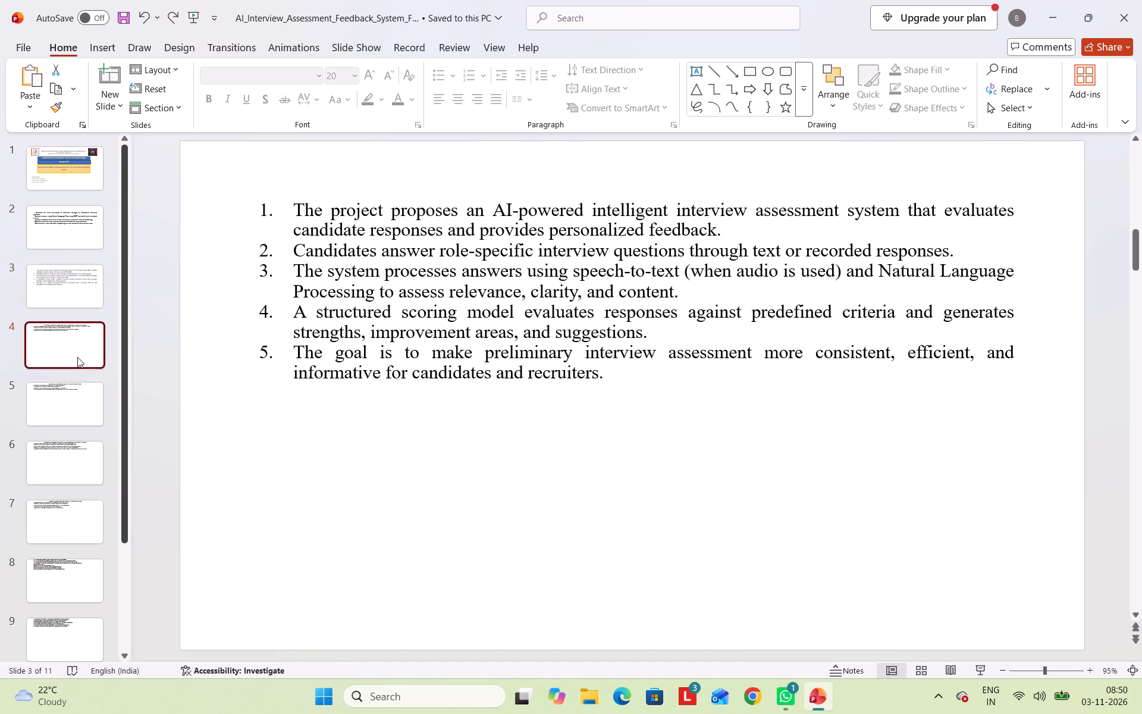
left_click(624, 205)
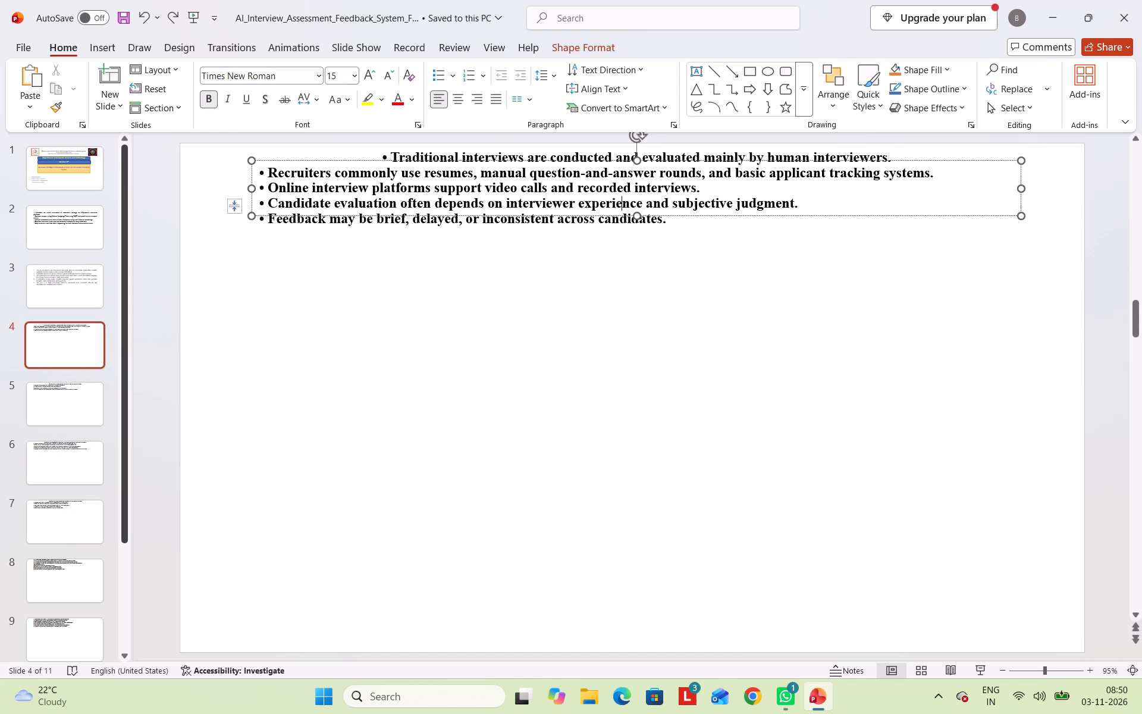
key("ctrl+a")
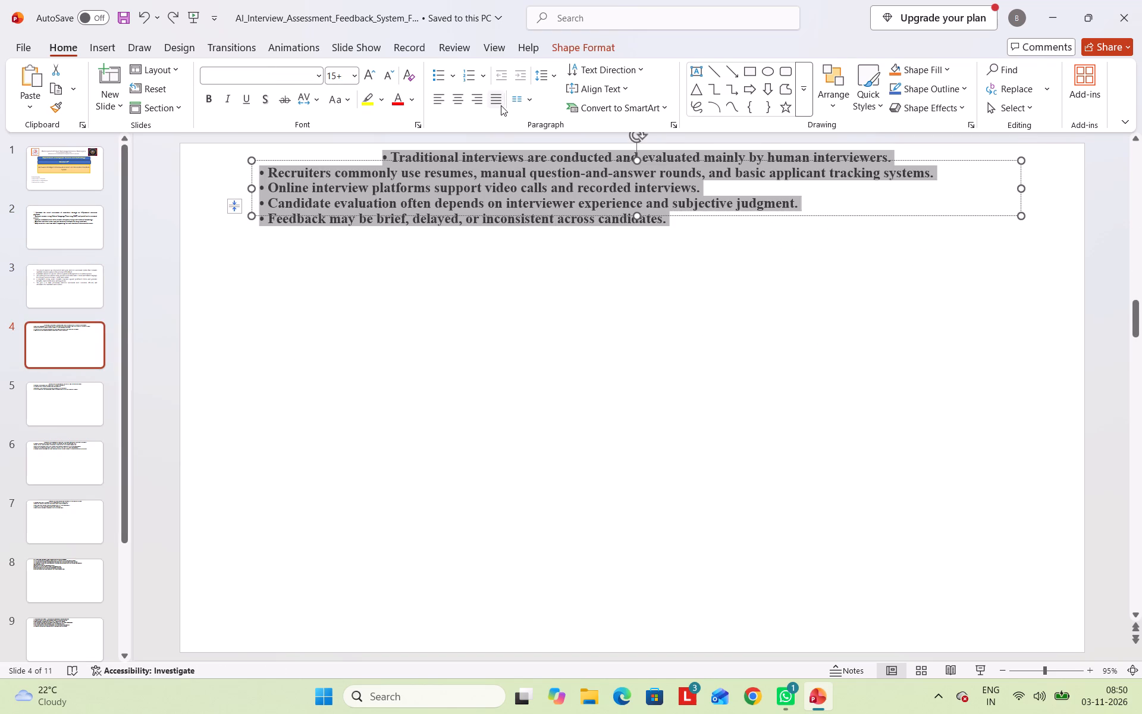
left_click(501, 105)
left_click(356, 75)
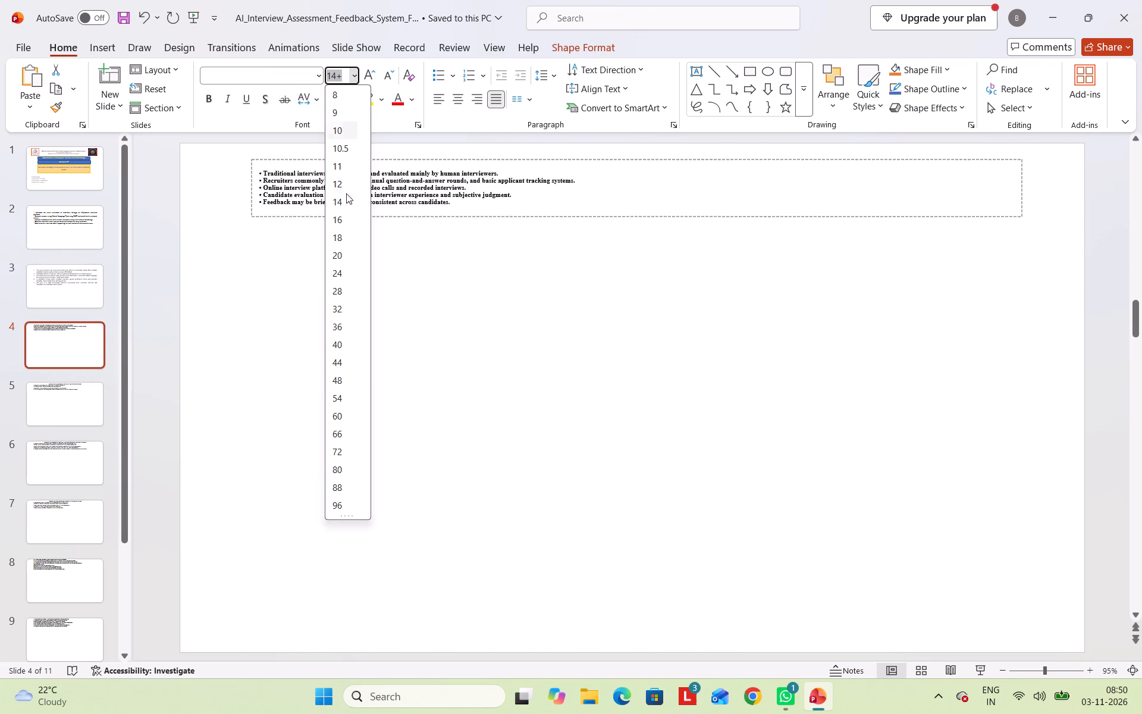
left_click(338, 254)
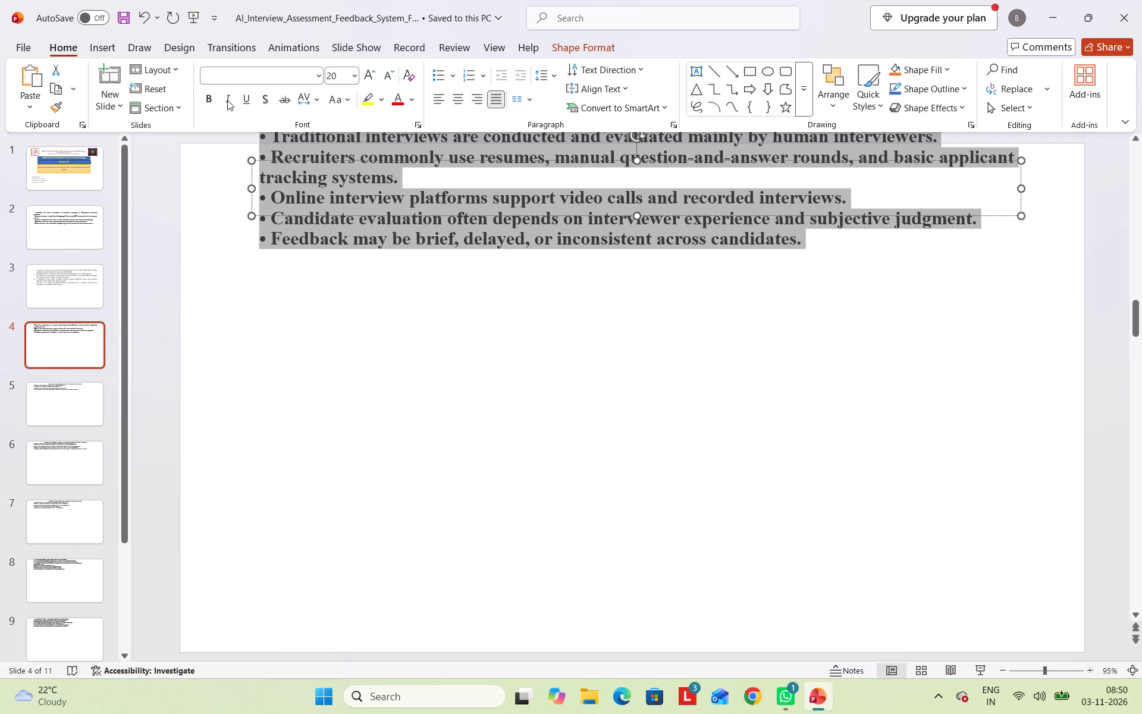
left_click(209, 99)
left_click(316, 77)
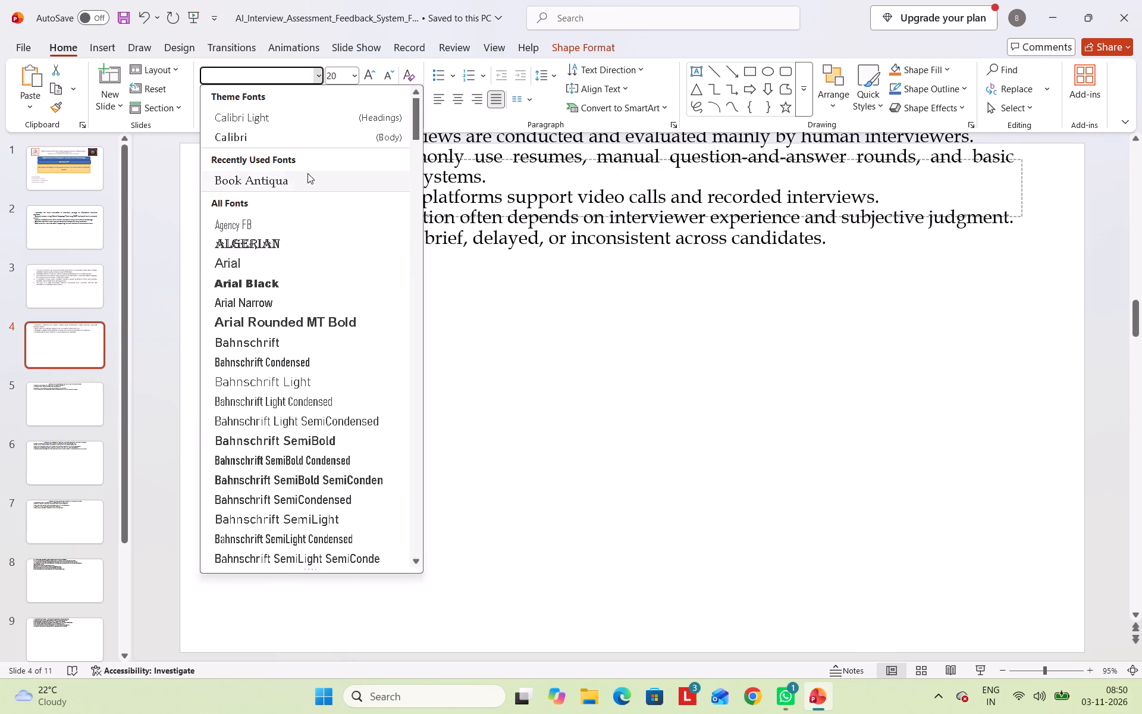
left_click(304, 186)
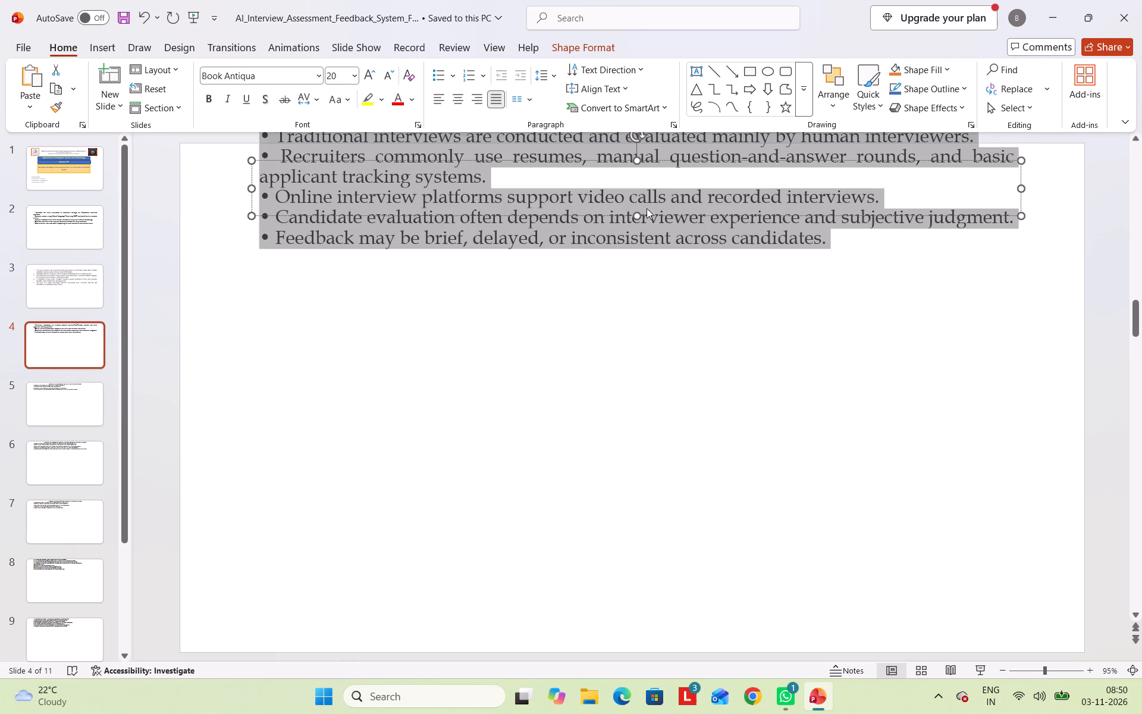
Extend the bottom edge of the slide 4 text box downward so all the bullet lines fit inside it.
left_click_drag(638, 214, 626, 292)
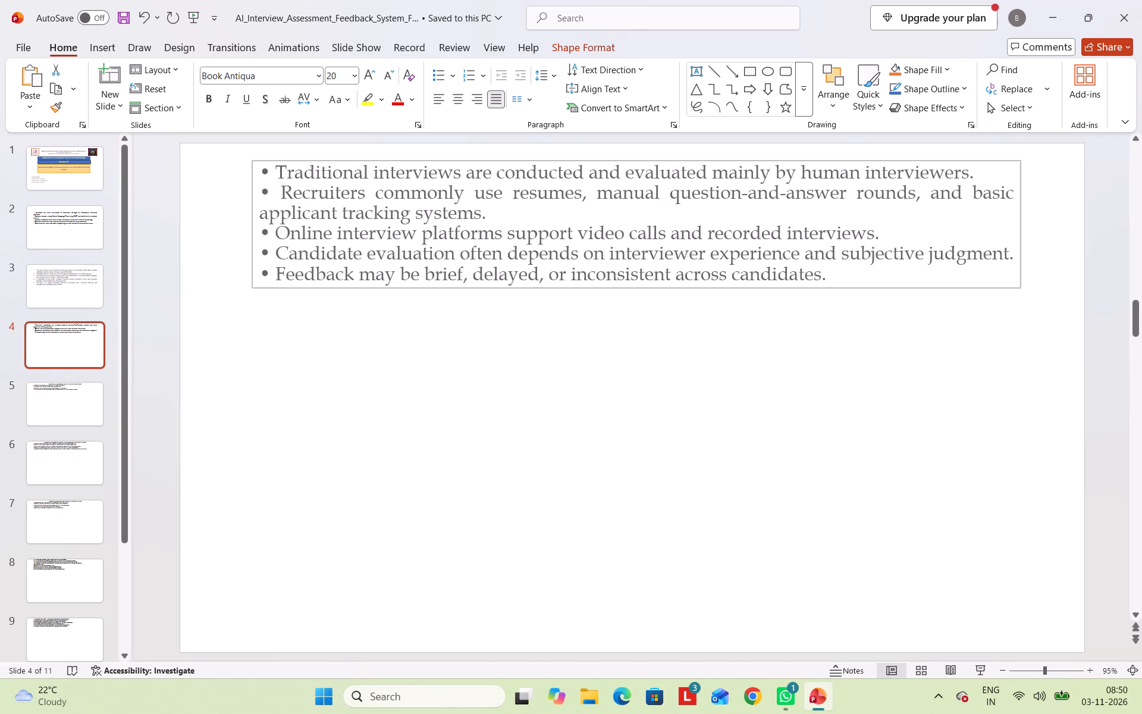
left_click_drag(626, 292, 622, 381)
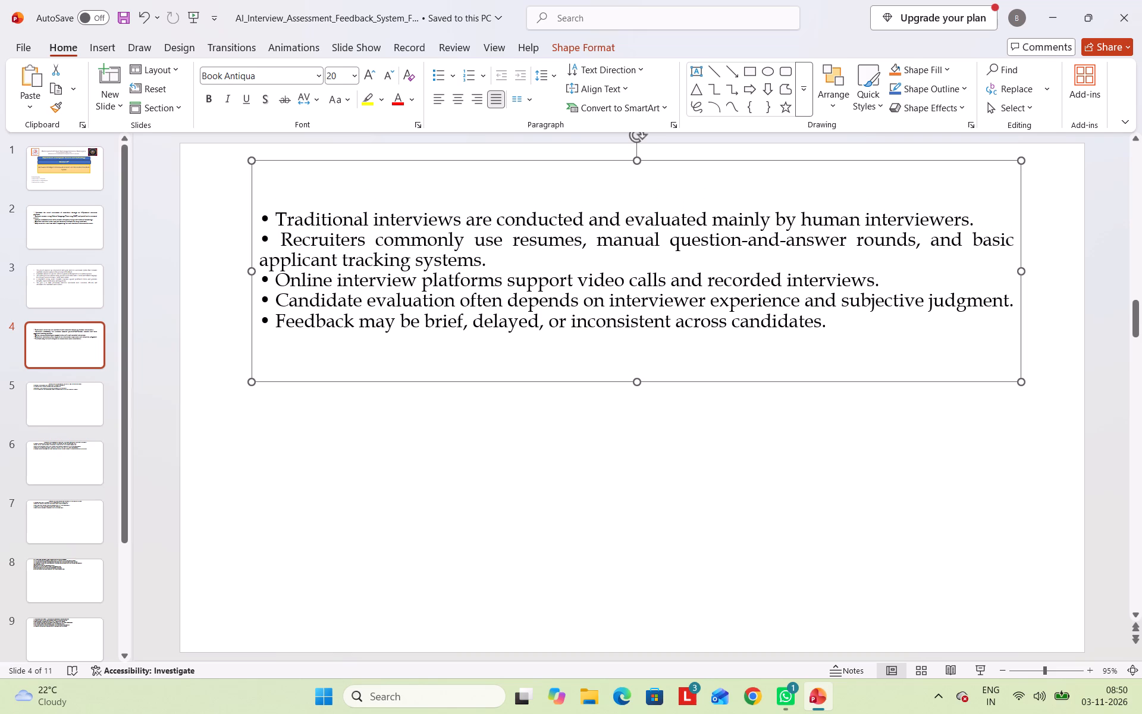
Set the slide 4 body text to font size 24 and lengthen its text box further downward.
left_click(357, 78)
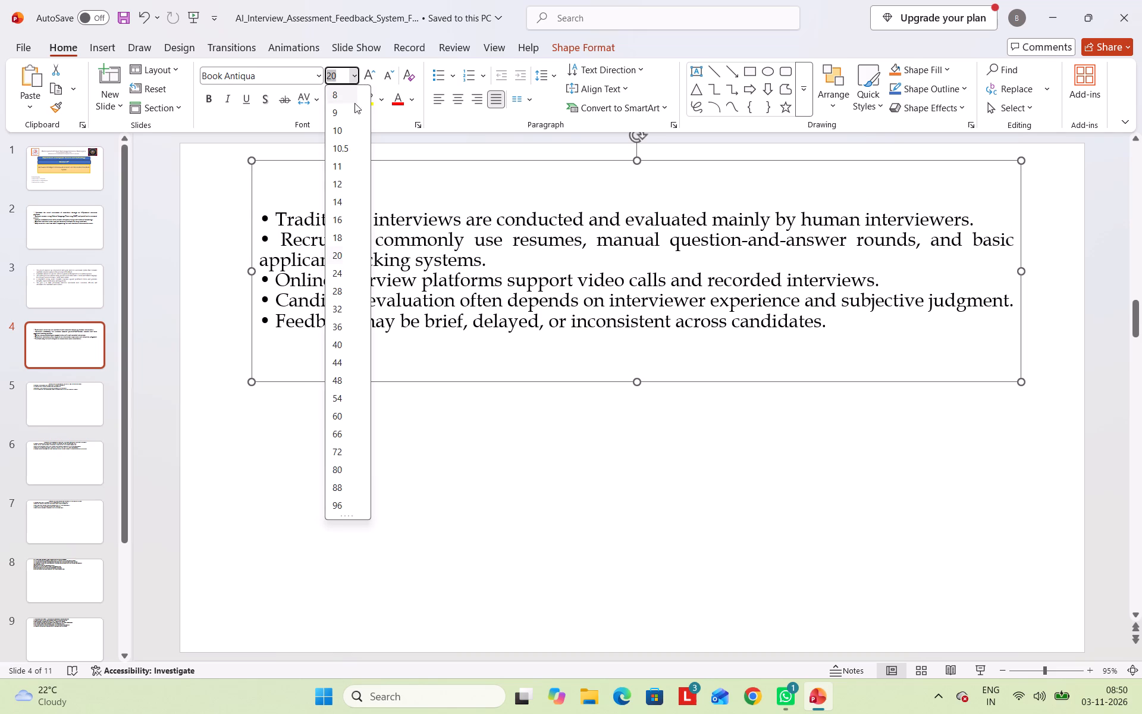
left_click(338, 275)
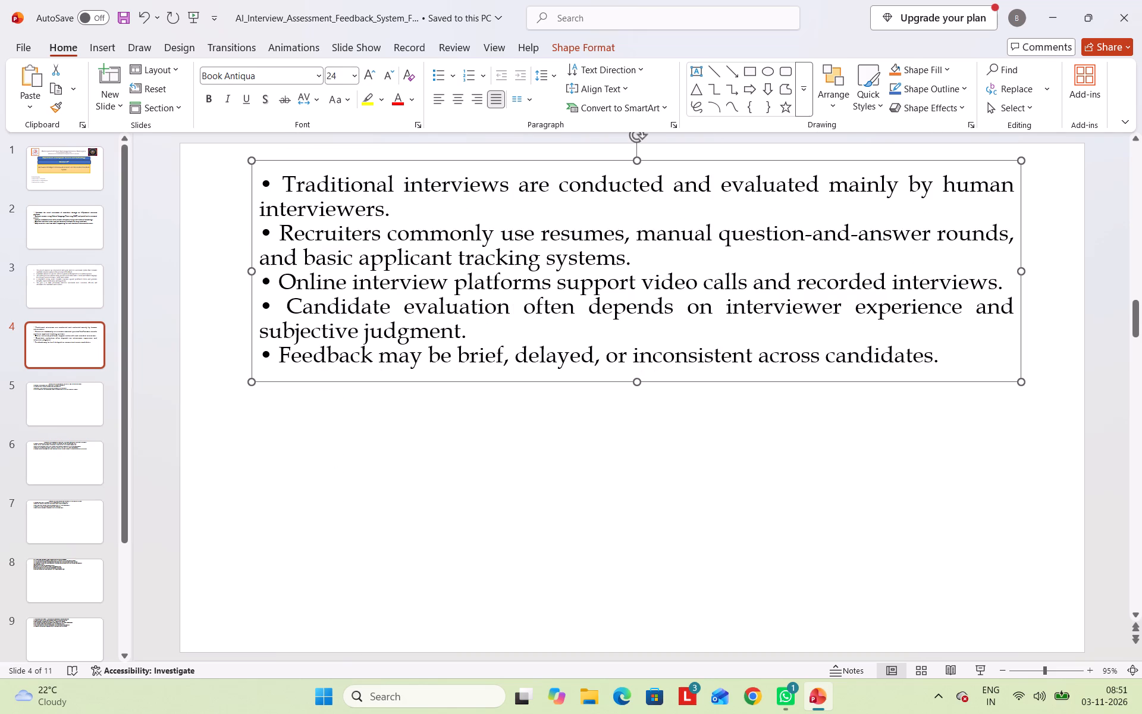
left_click_drag(635, 383, 632, 447)
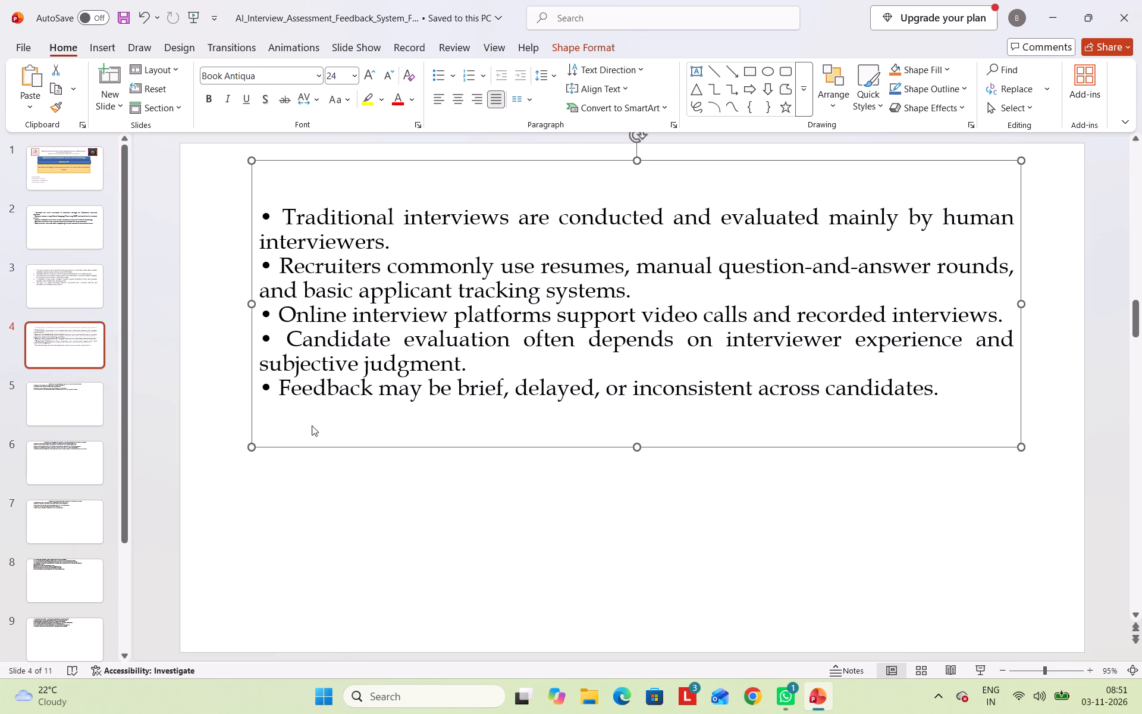
Set all the numbered body text on slide 3 to font size 24.
left_click(85, 284)
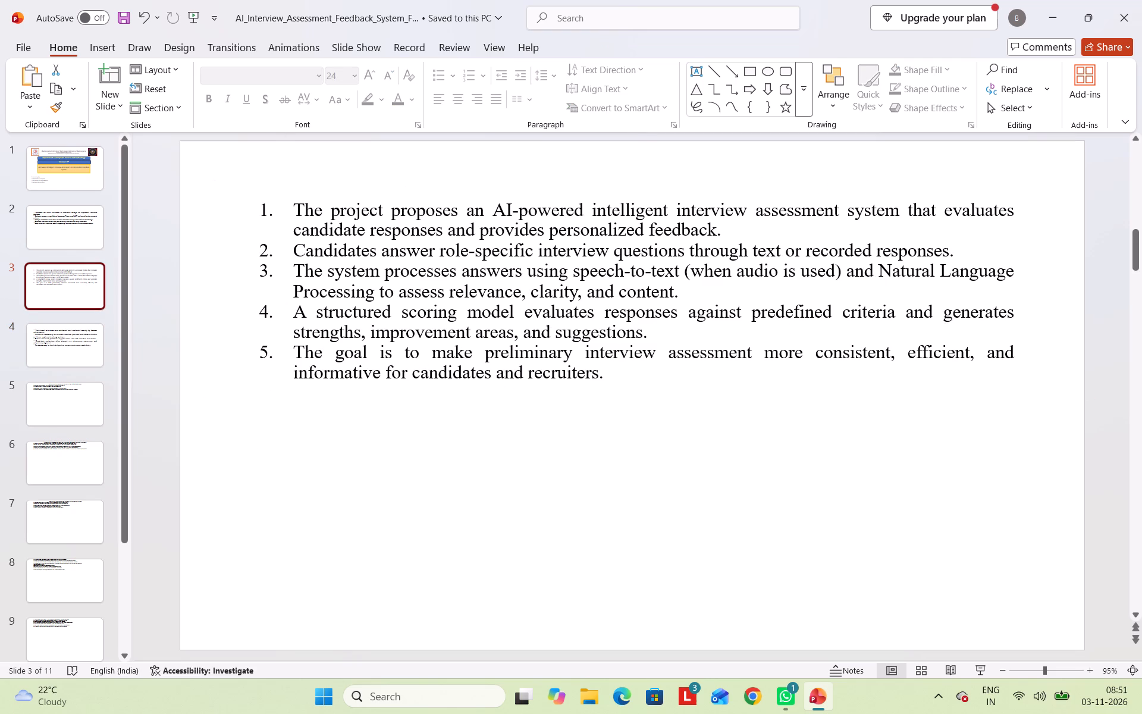
left_click(330, 230)
key("ctrl+a")
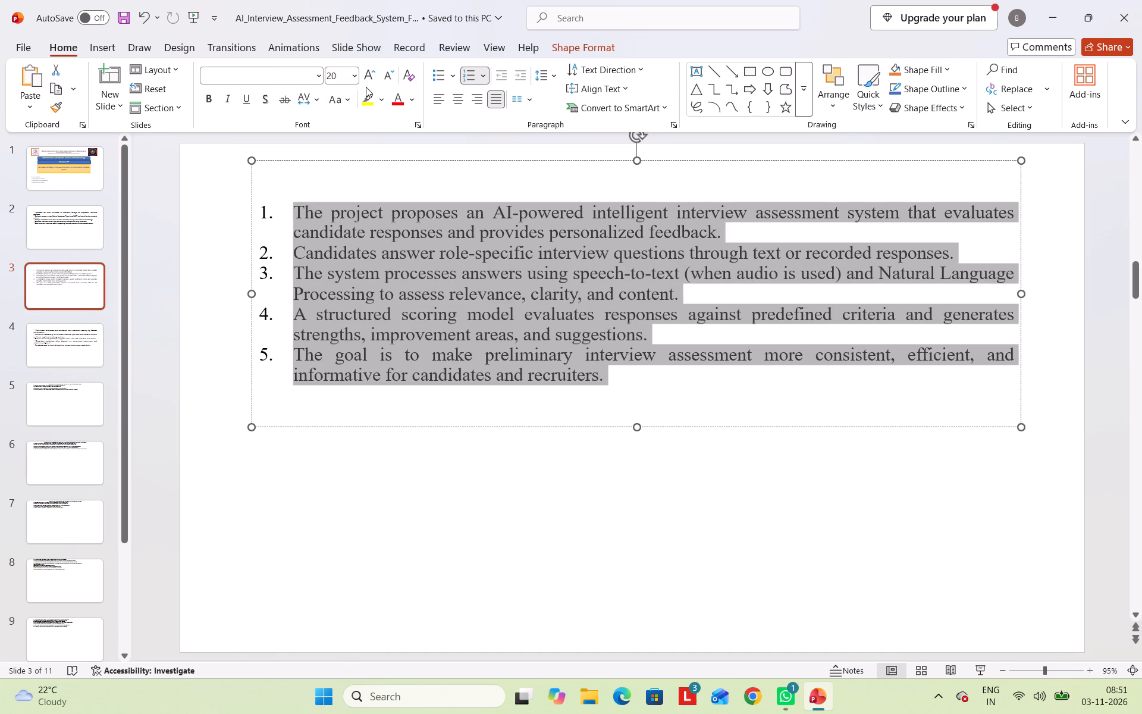
left_click(356, 80)
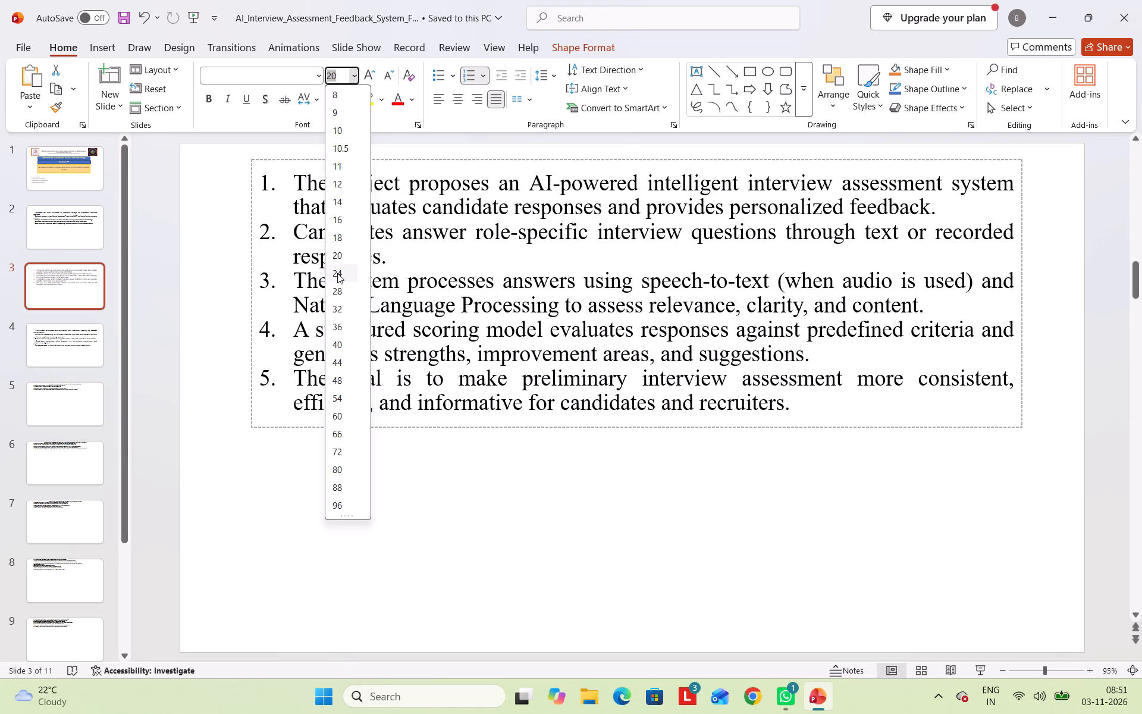
left_click(337, 273)
Set all the body text on slide 2 to font size 24.
left_click(71, 221)
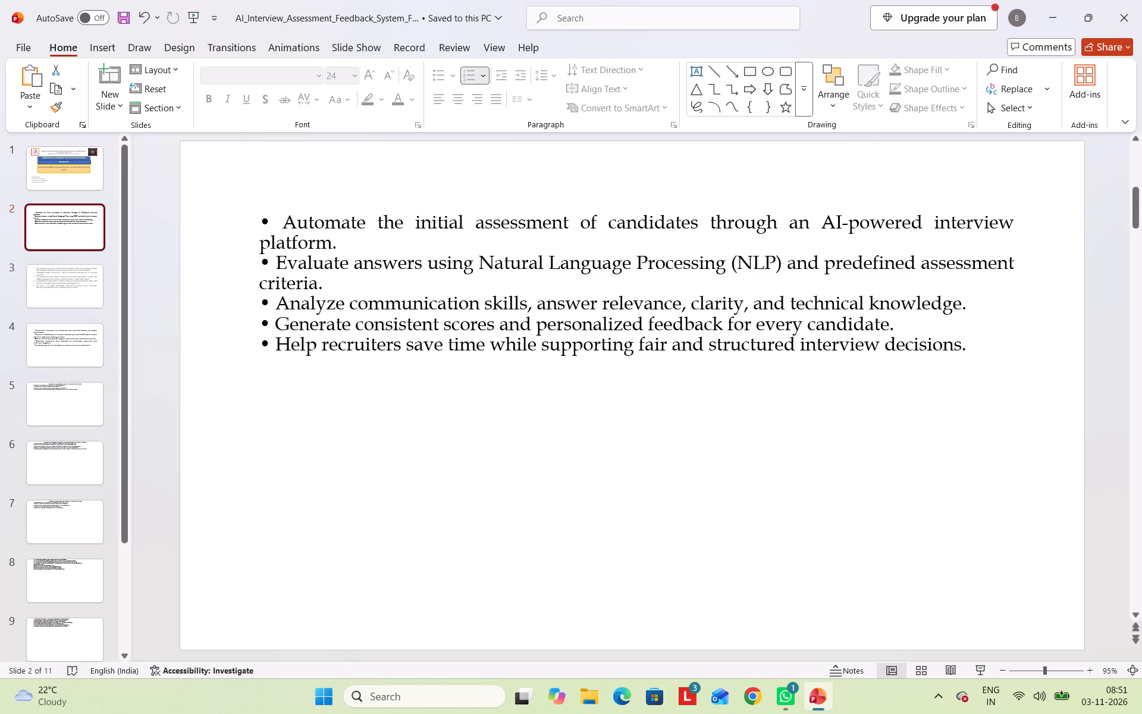
left_click(313, 237)
key("ctrl+a")
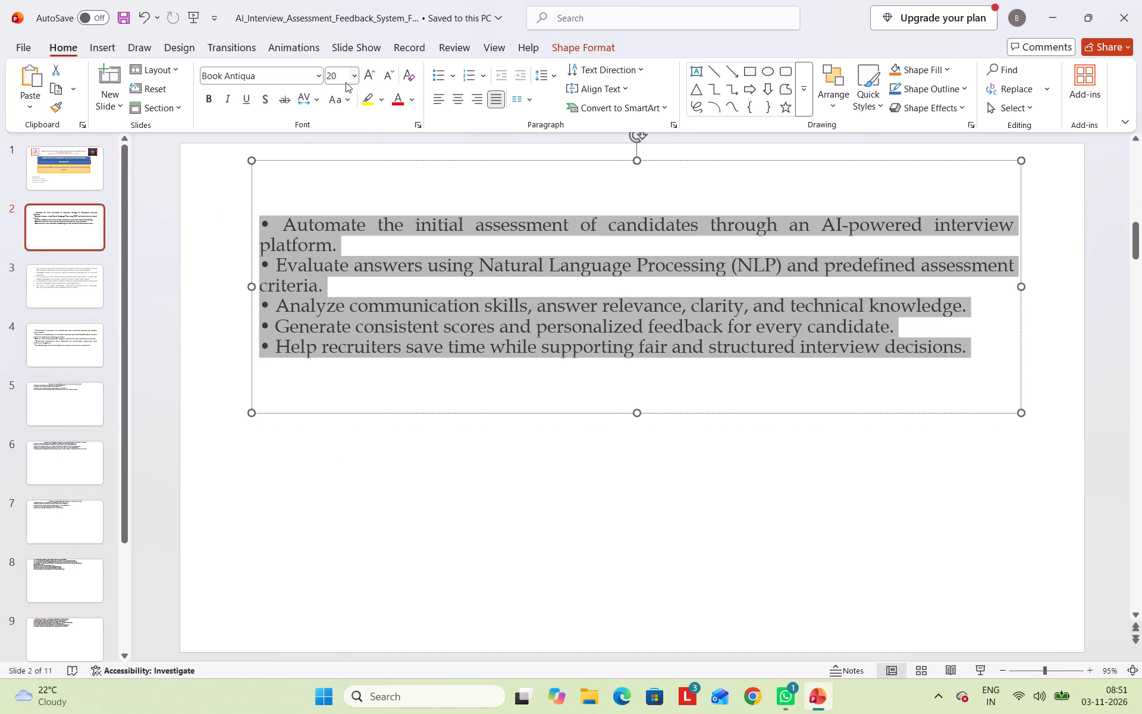
left_click(354, 73)
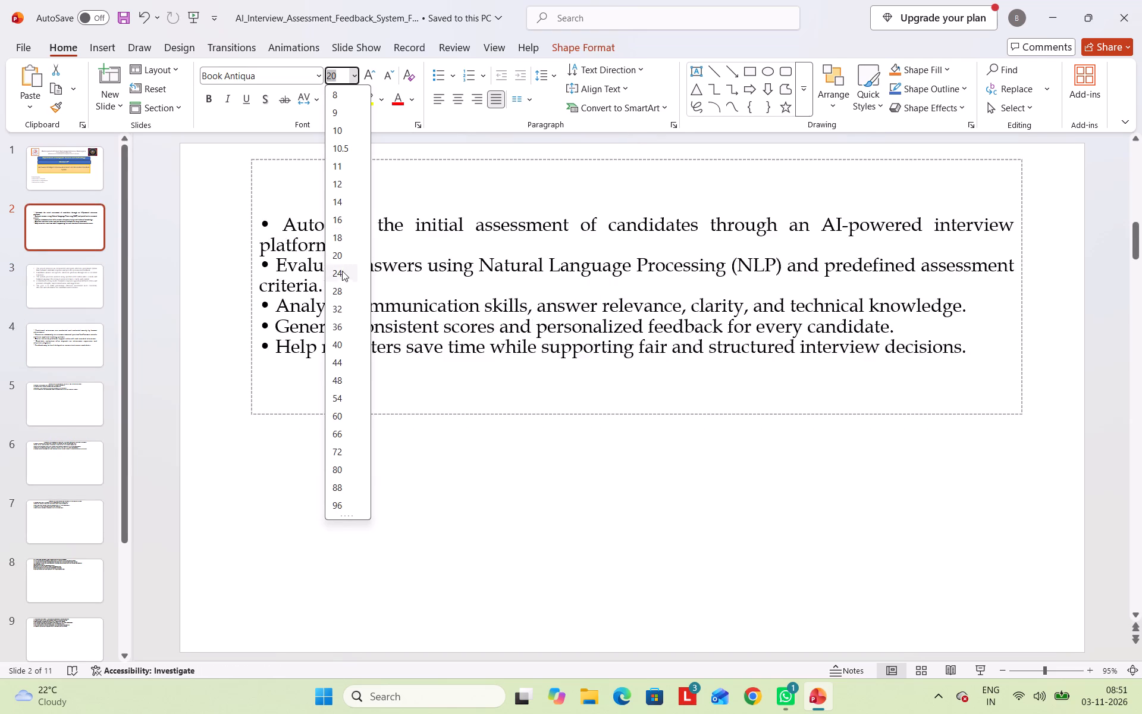
left_click(340, 274)
Set all the body text on slide 5 to font size 24.
left_click(77, 405)
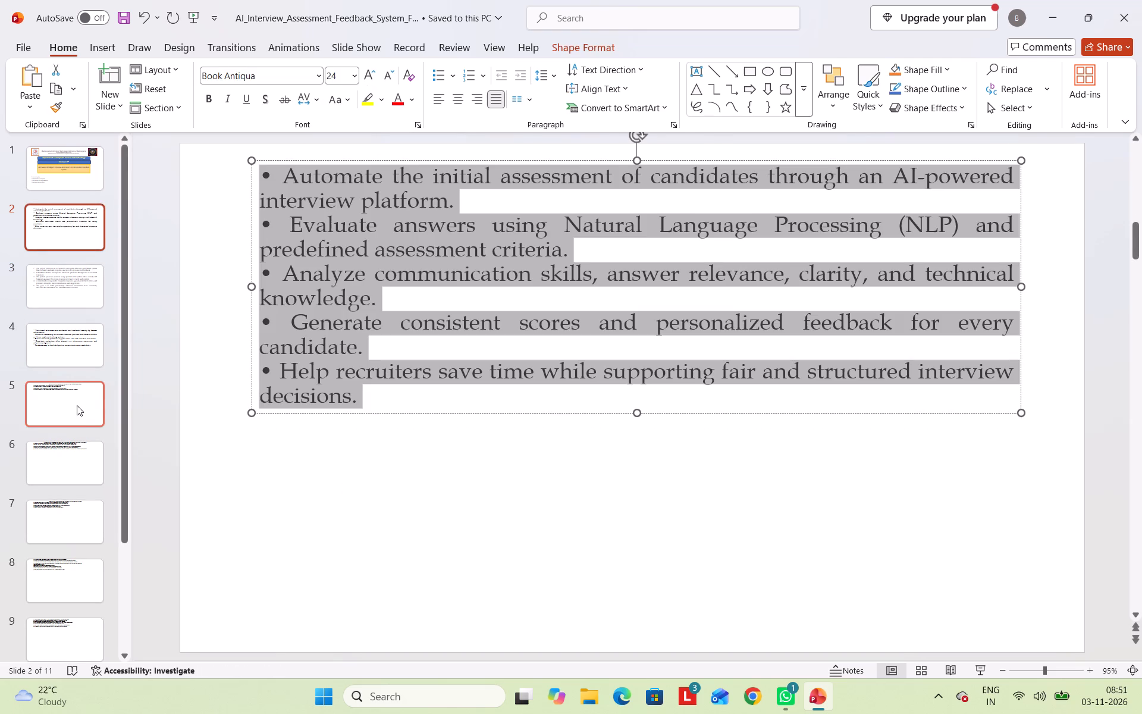
left_click(441, 209)
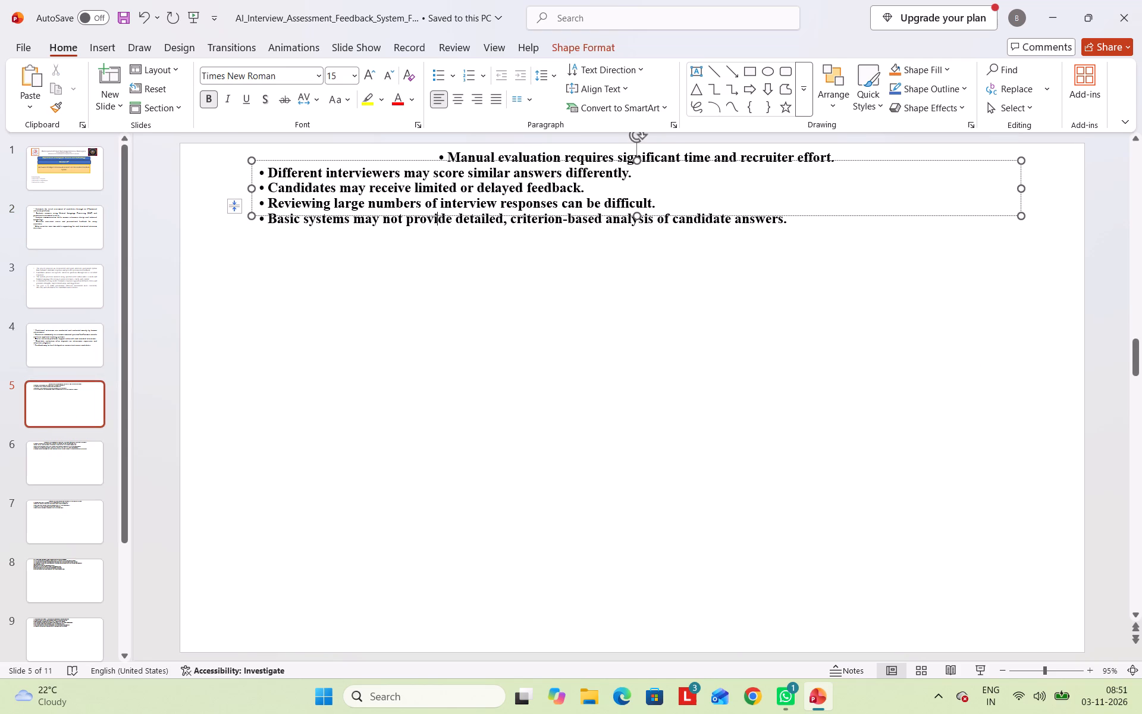
key("ctrl+a")
left_click_drag(357, 80, 345, 243)
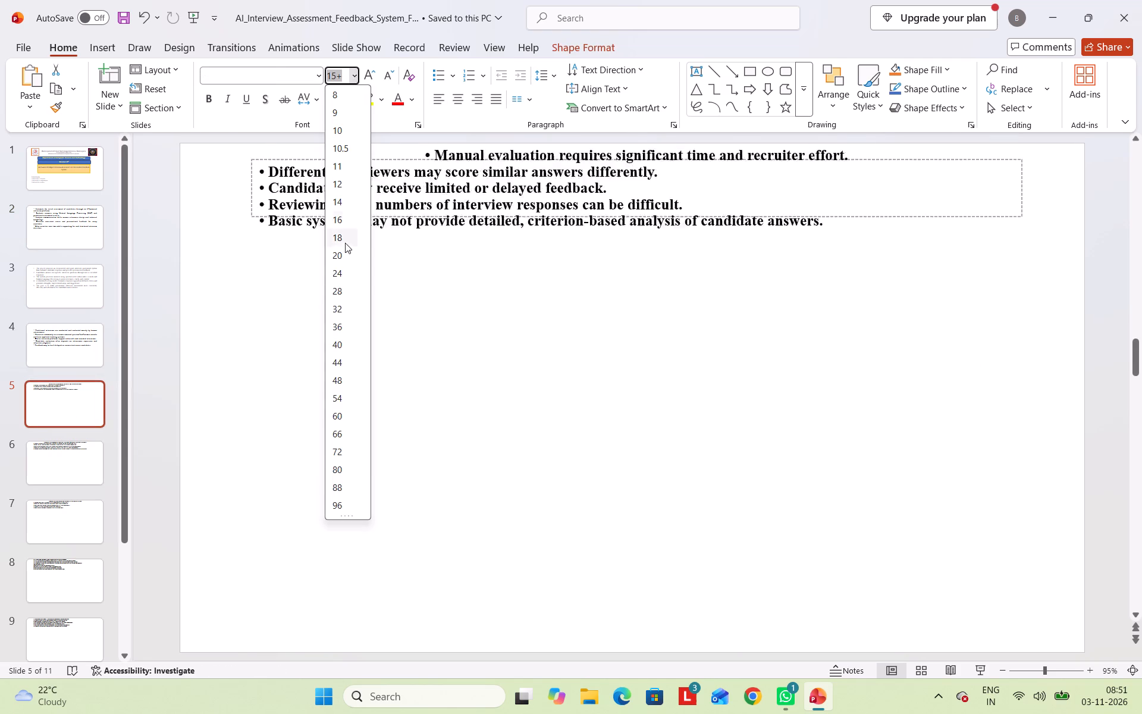
left_click_drag(345, 243, 337, 276)
left_click(337, 276)
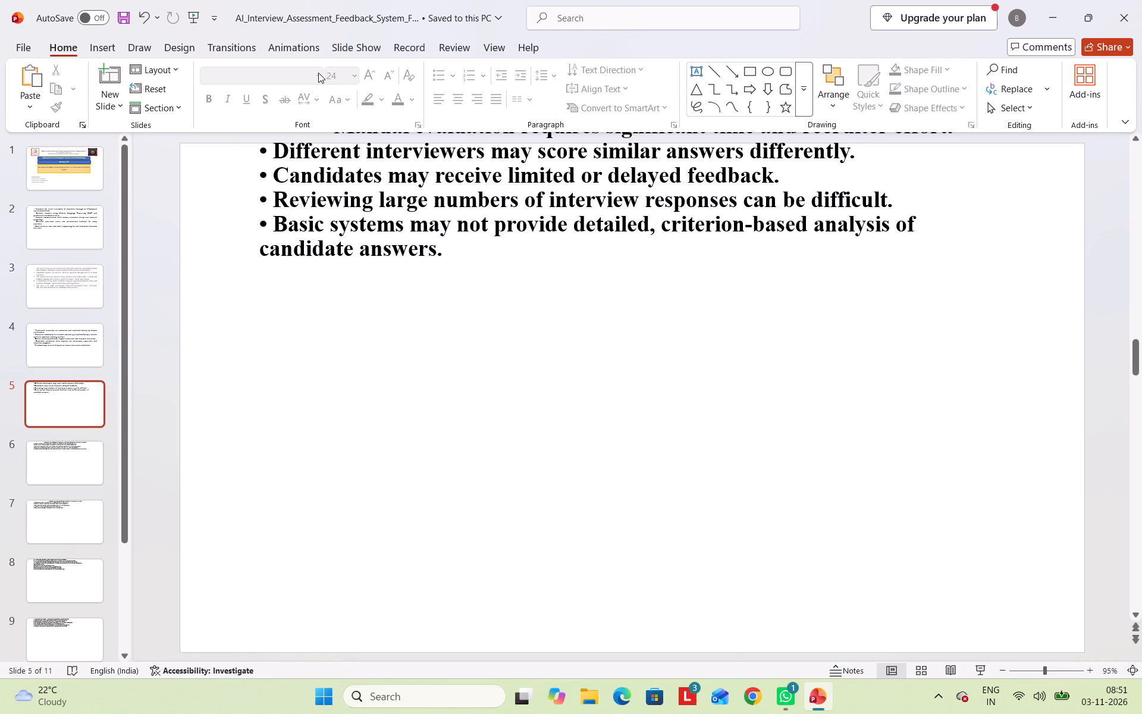
Change all the body text on slide 5 to Book Antiqua, justify it and remove the bold.
left_click(318, 73)
left_click(365, 204)
key("ctrl+a")
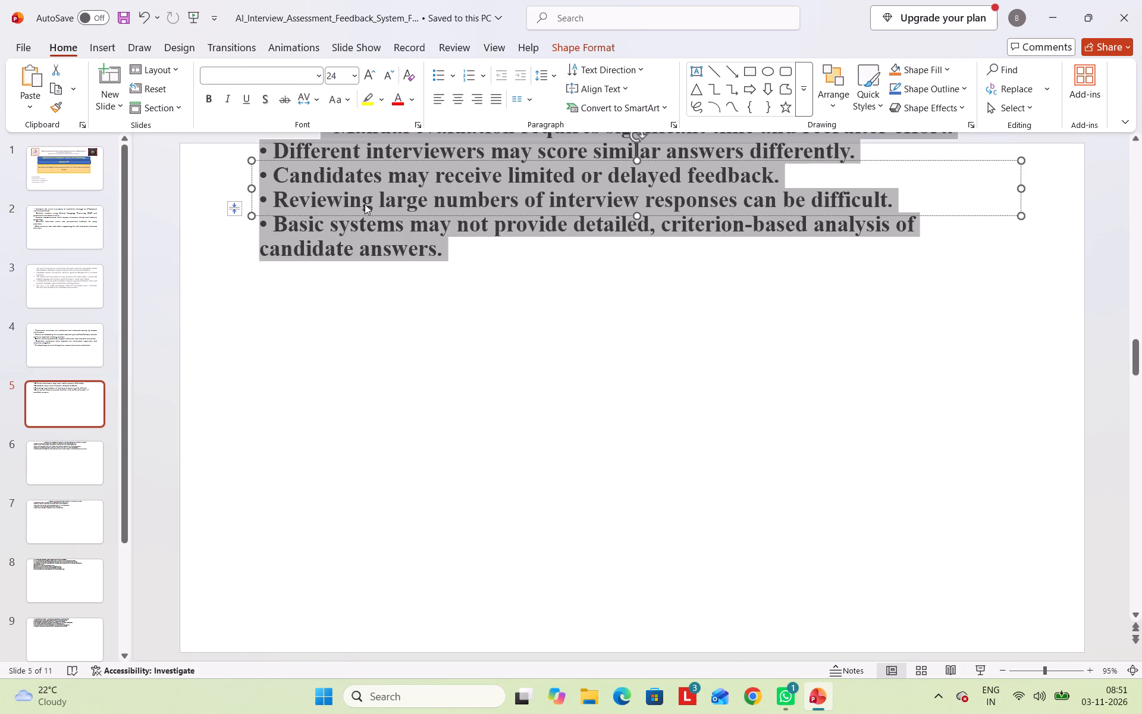
left_click(319, 81)
left_click(285, 177)
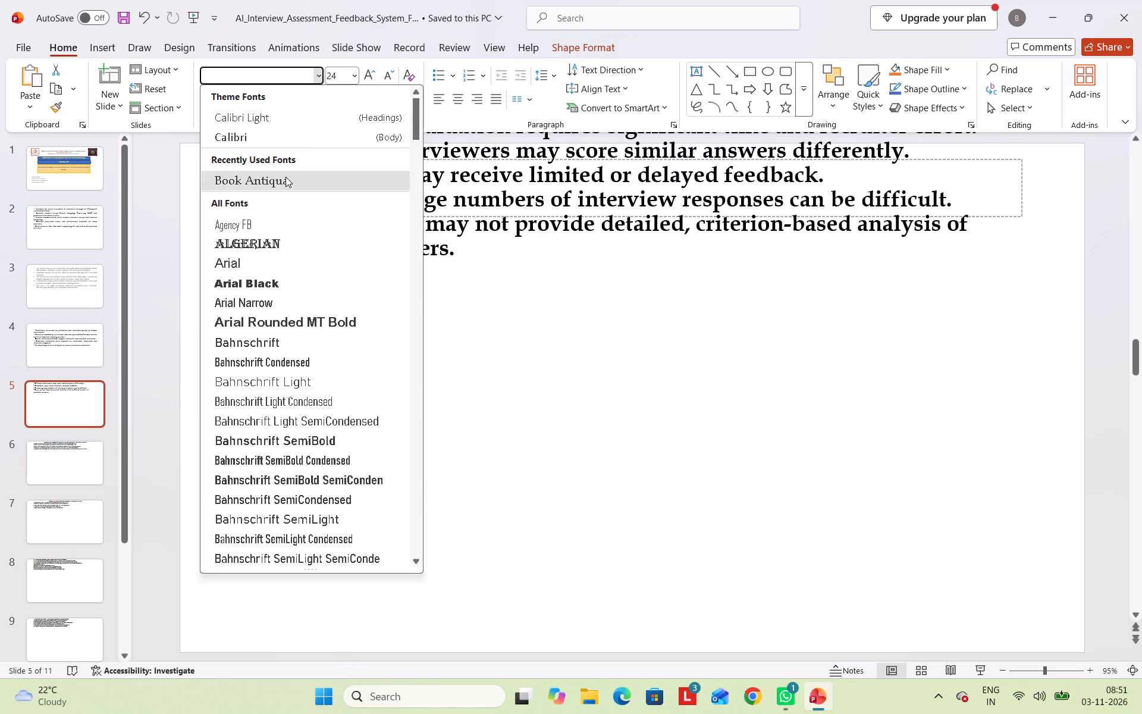
left_click(490, 96)
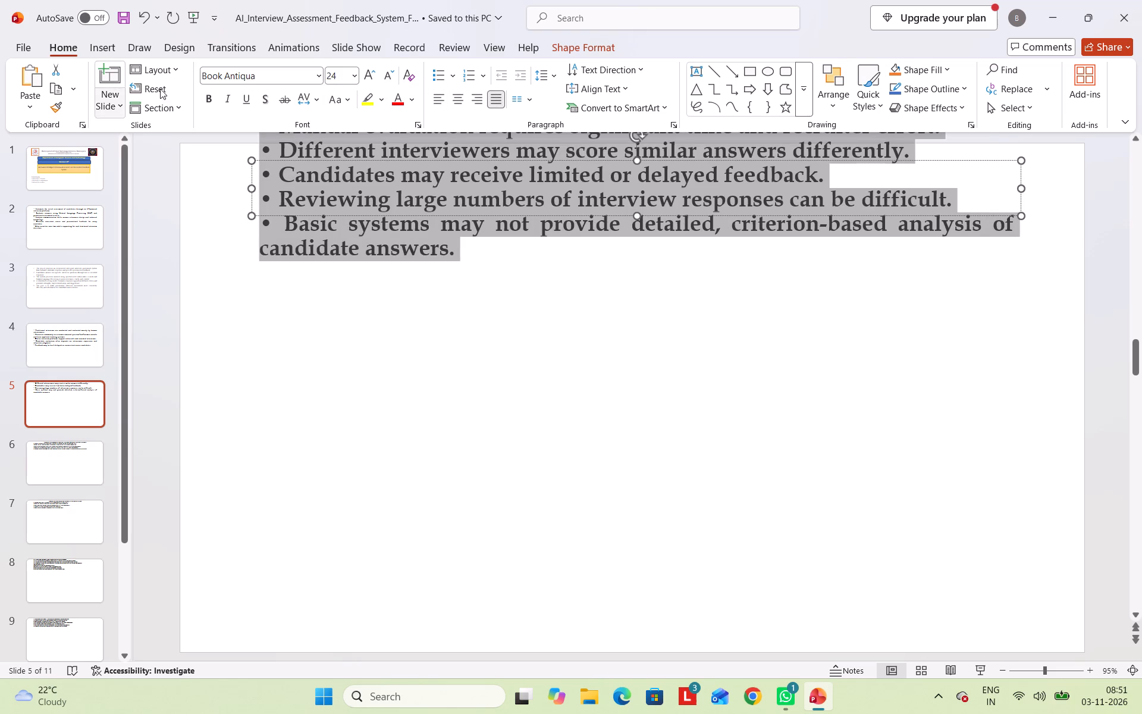
left_click(208, 102)
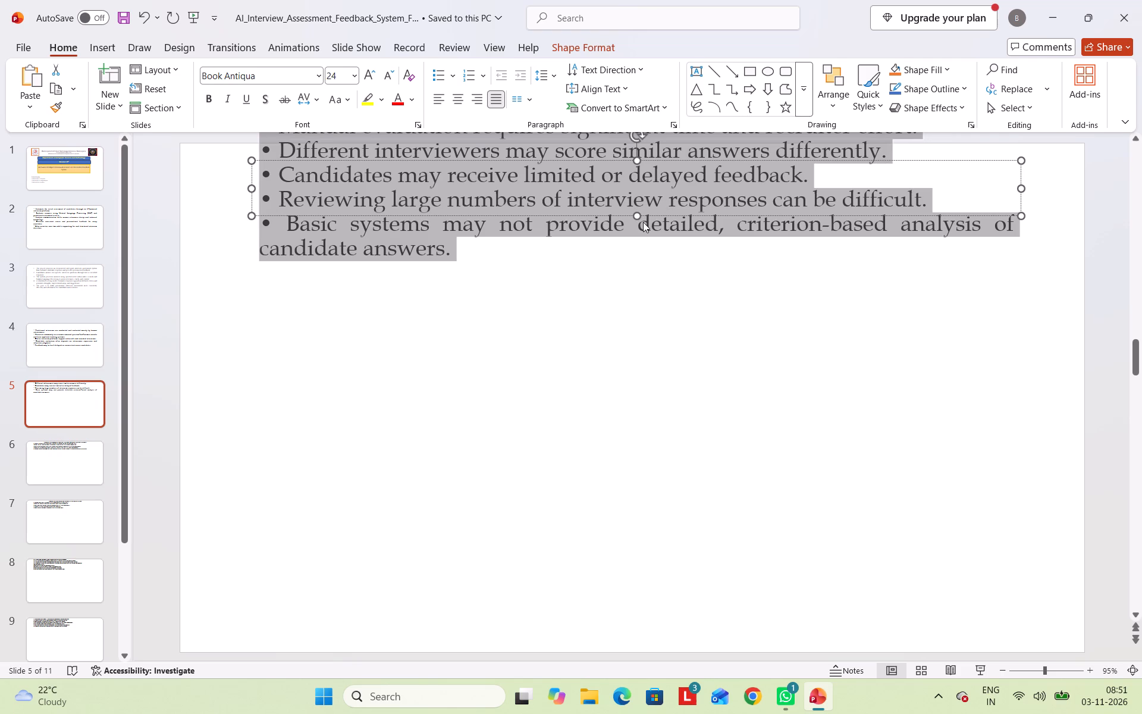
Extend the bottom edge of the slide 5 text box downward so all the bullet lines fit inside it.
left_click(638, 211)
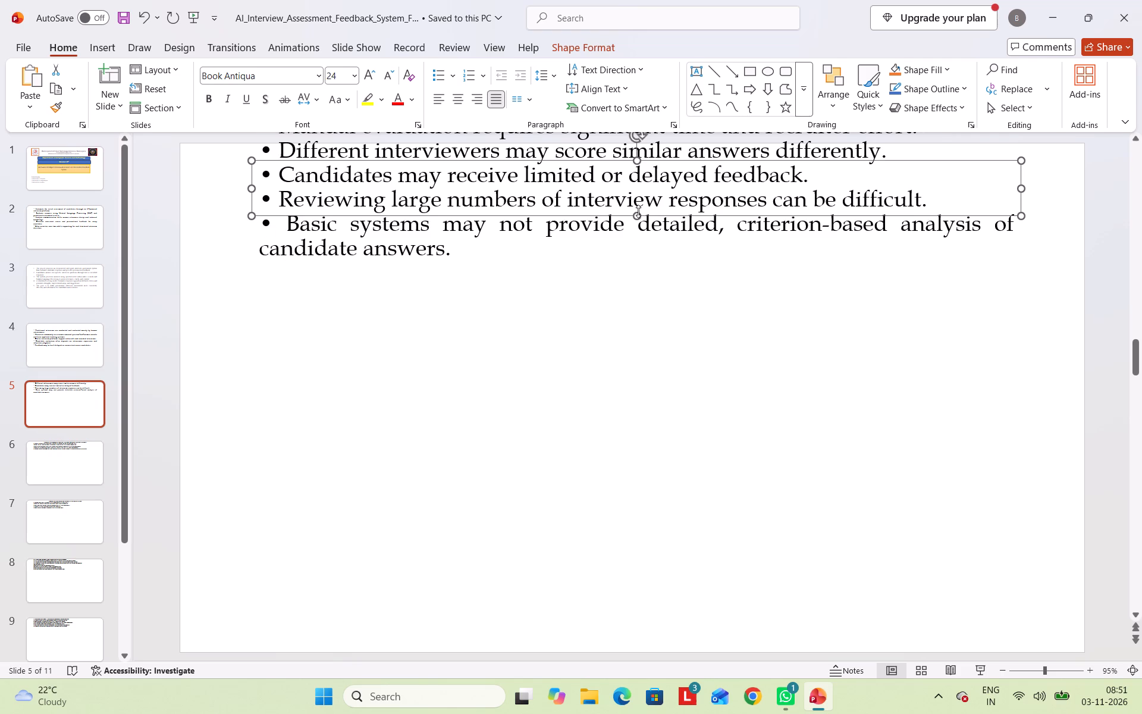
left_click_drag(638, 218, 638, 261)
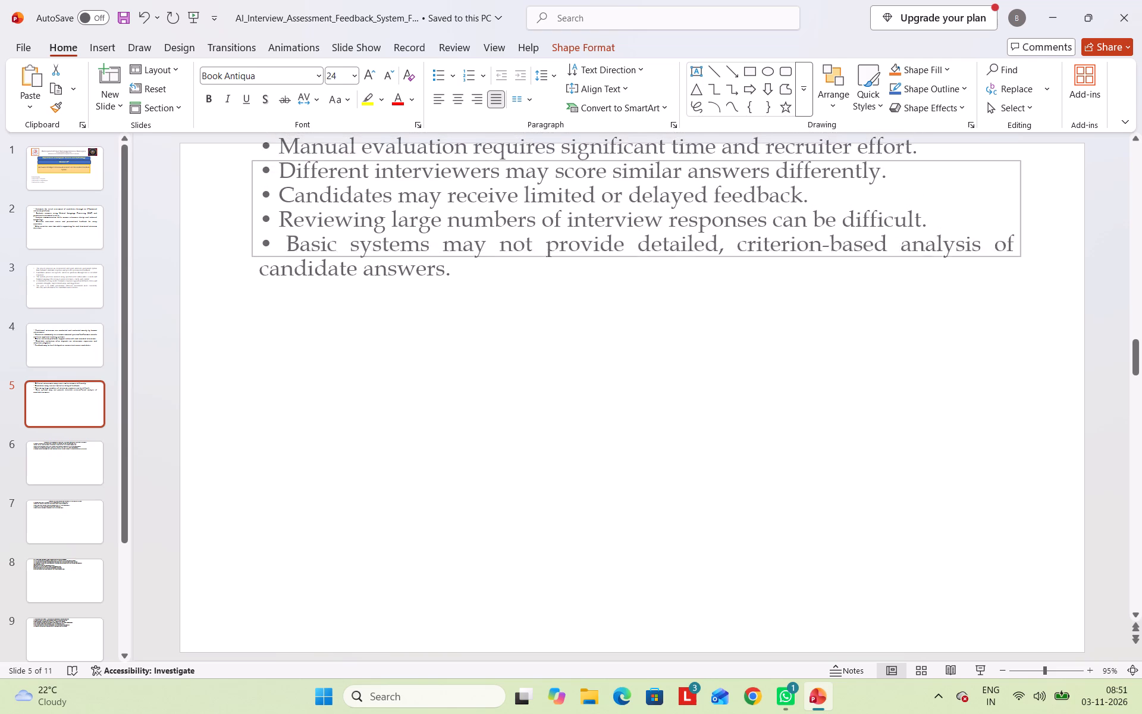
left_click_drag(638, 261, 629, 411)
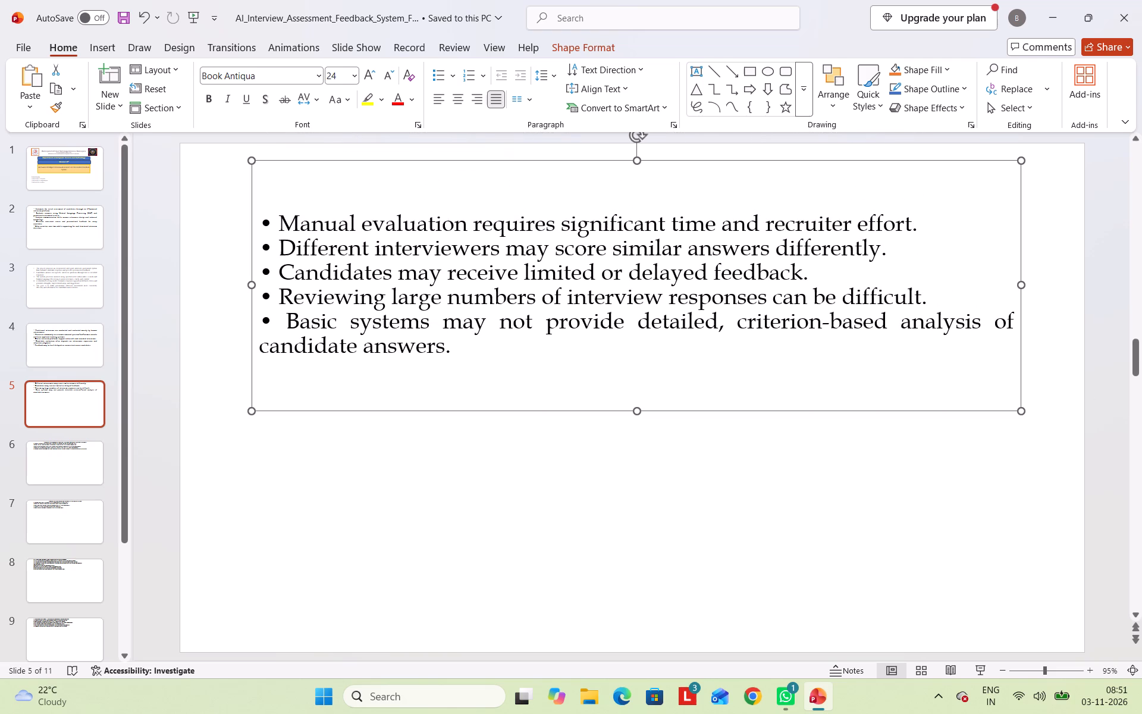
Set all the body text on slide 6 to font size 24.
left_click(63, 476)
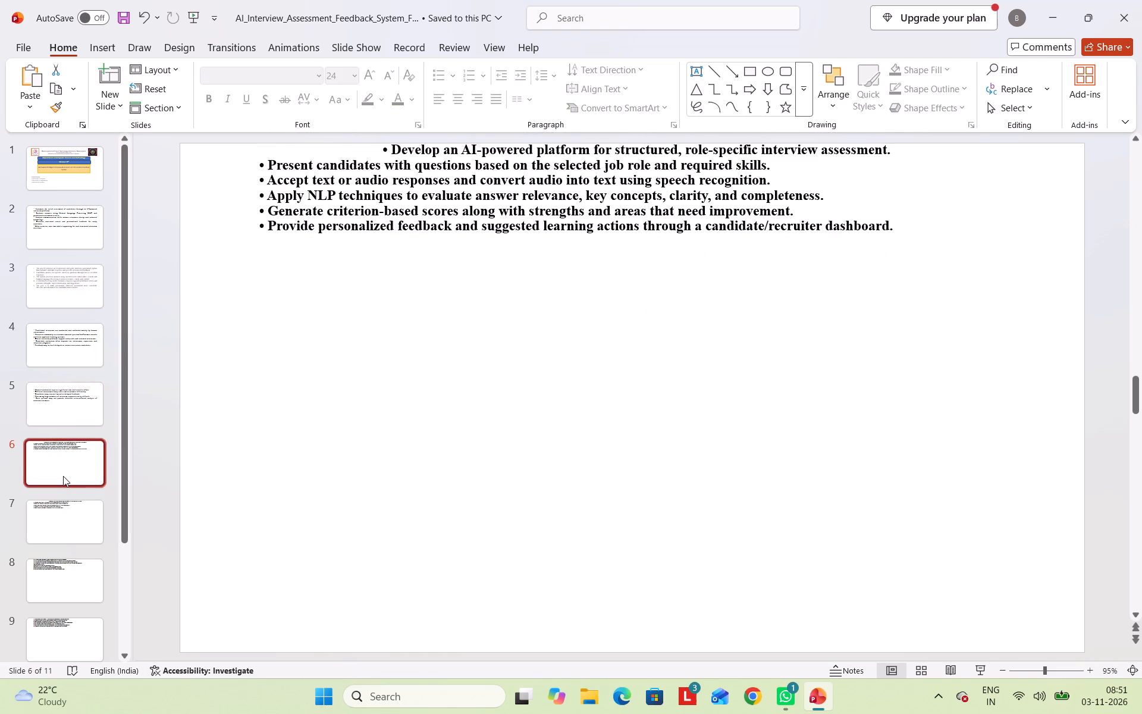
left_click(501, 226)
key("ctrl+a")
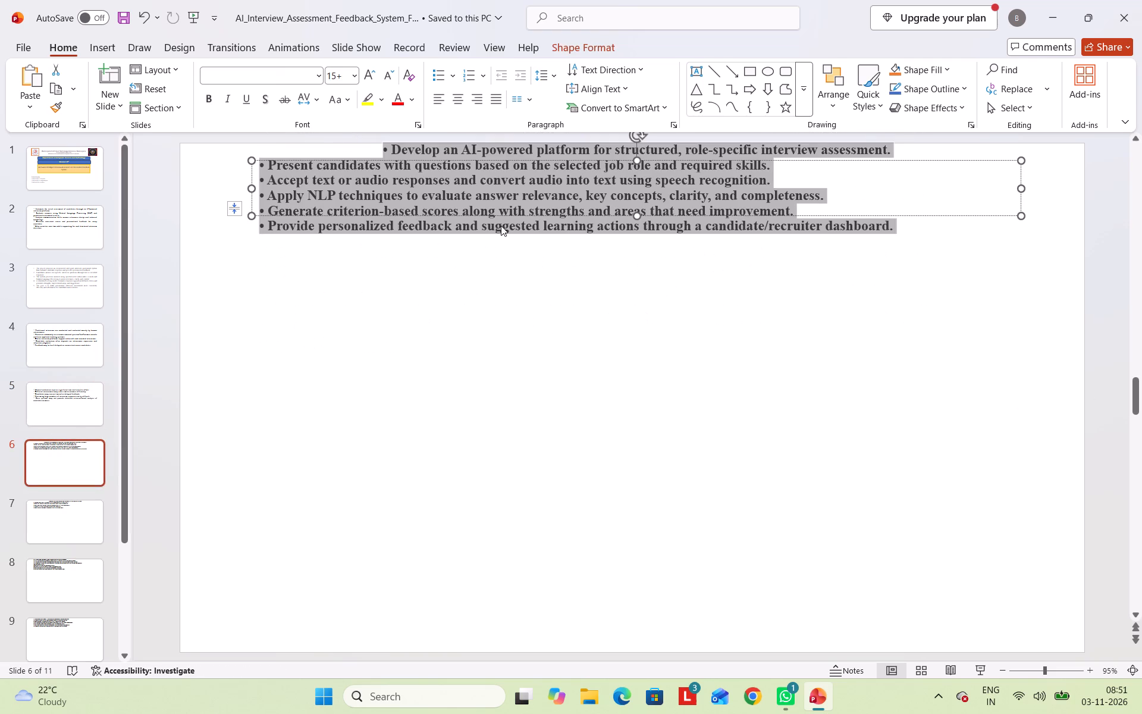
left_click(351, 79)
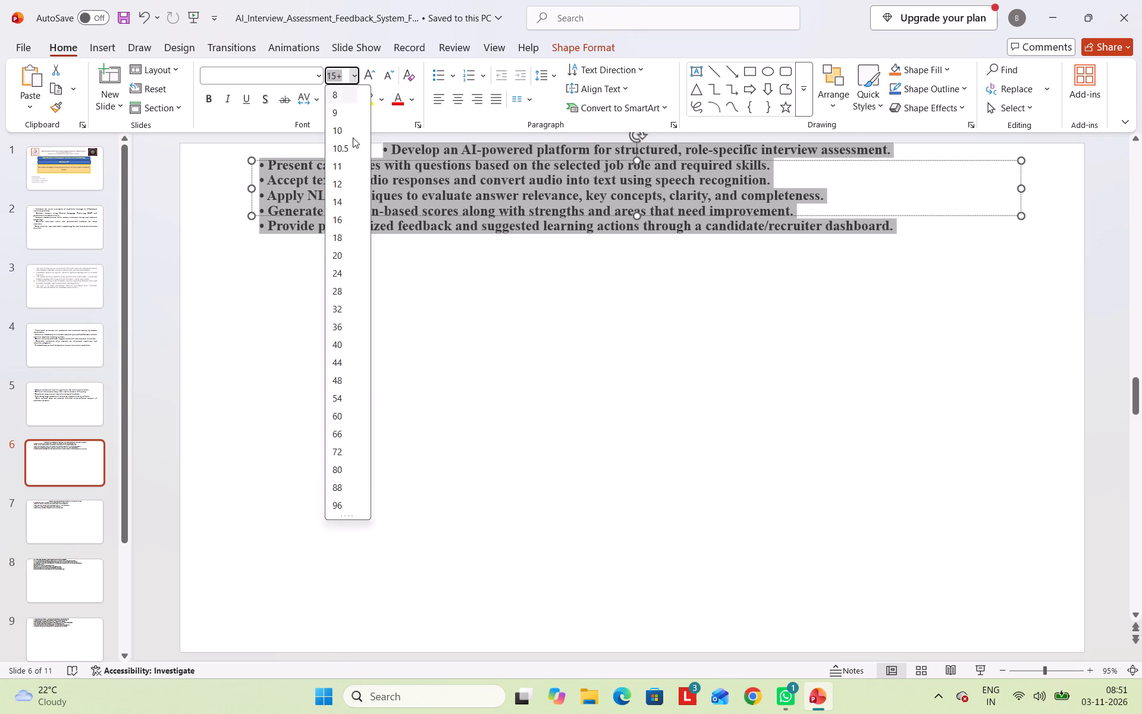
left_click(340, 275)
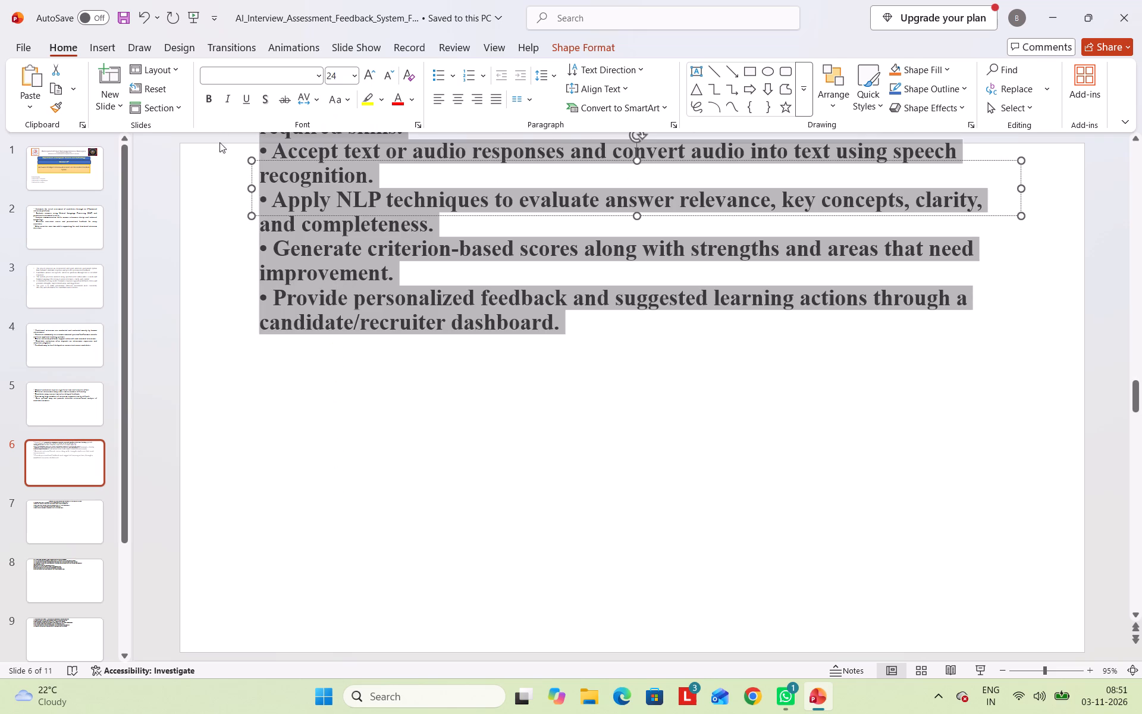
Remove the bold from all the body text on slide 6, change it to Book Antiqua and justify it.
left_click(208, 104)
left_click(320, 77)
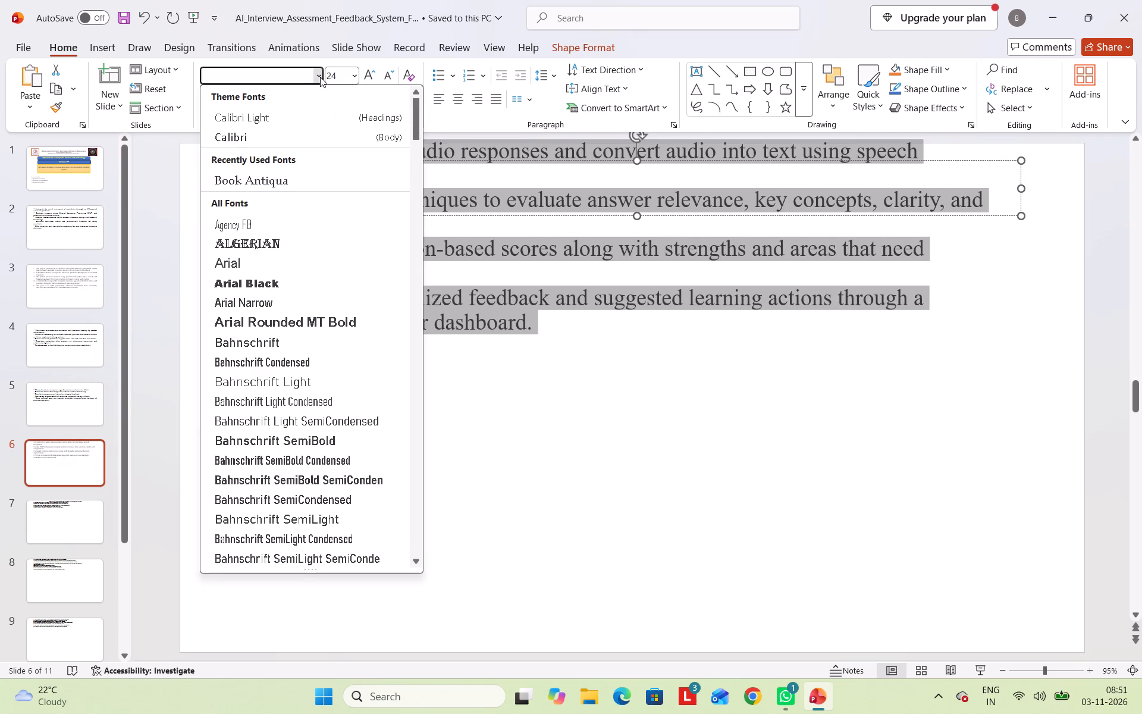
left_click(290, 178)
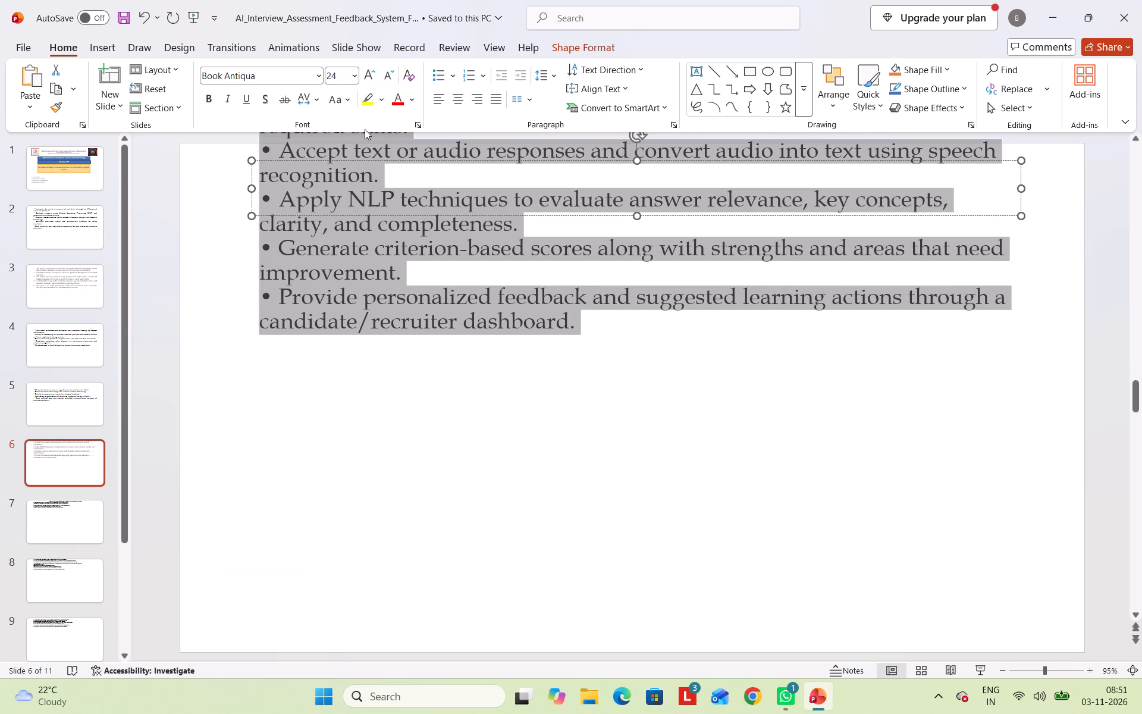
left_click(493, 97)
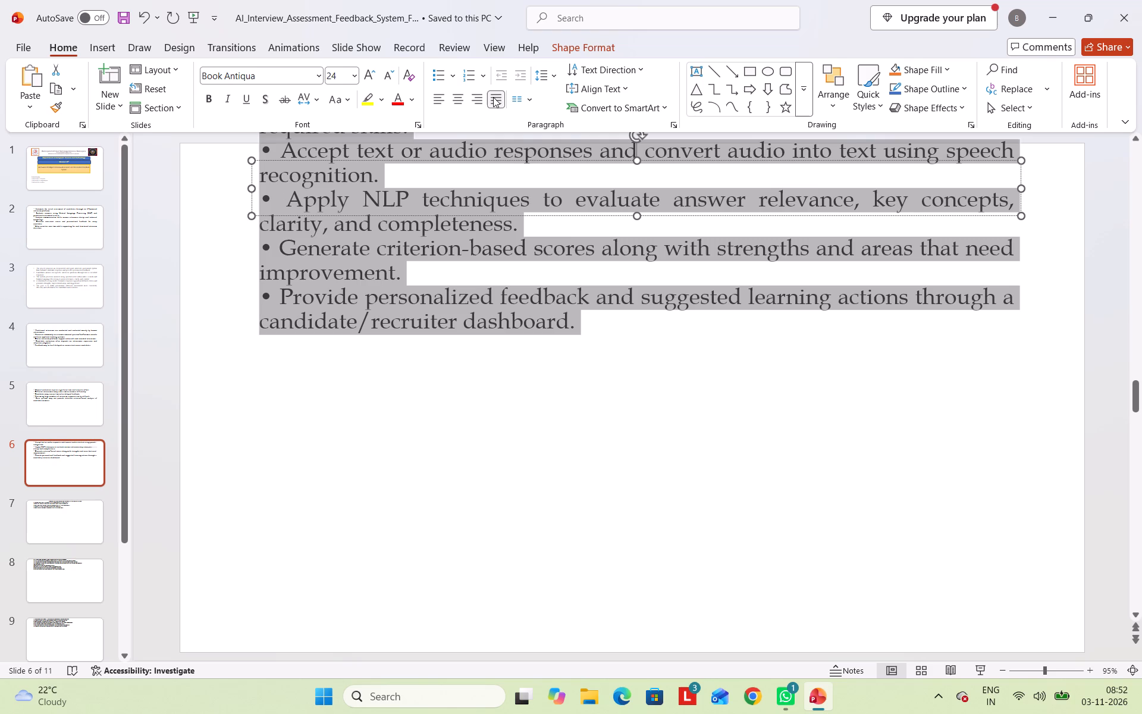
left_click(590, 314)
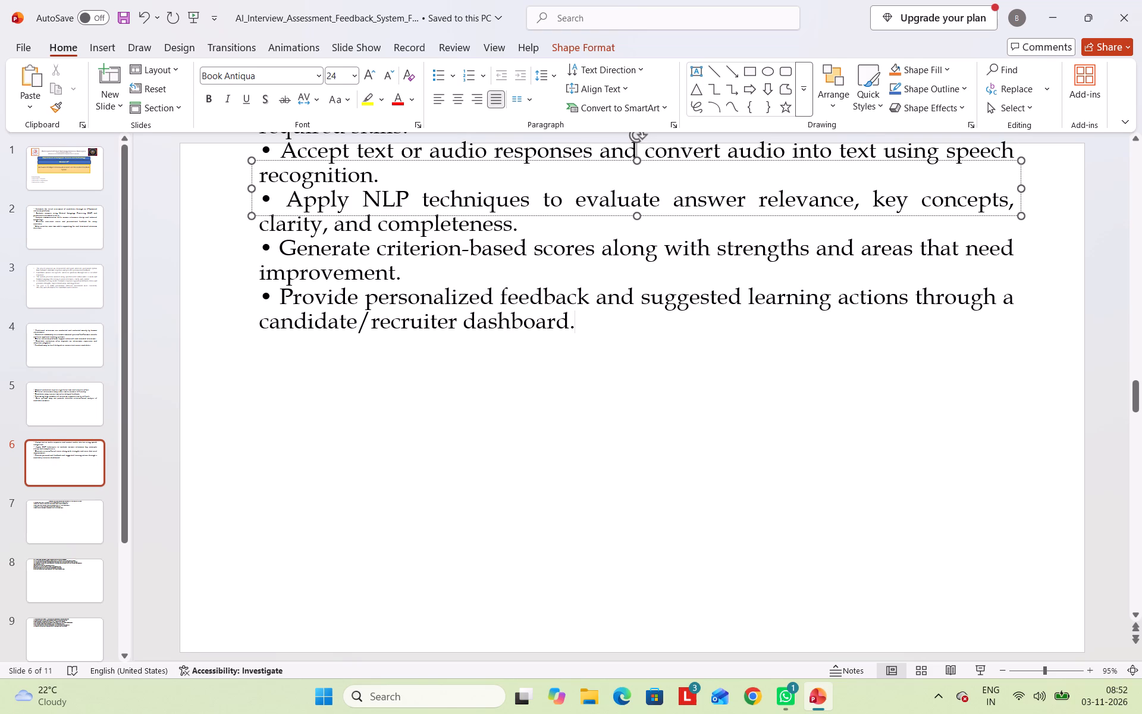
Extend the bottom edge of the slide 6 text box downward so all the bullet lines fit inside it.
left_click(638, 216)
left_click_drag(638, 216, 638, 297)
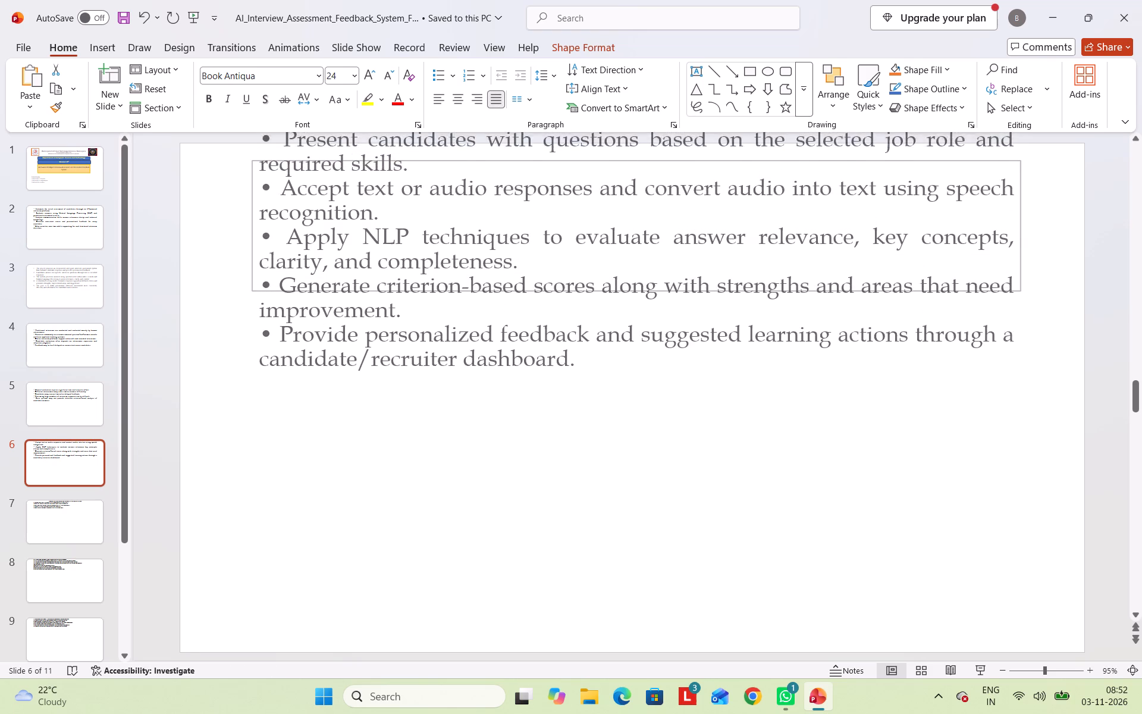
left_click_drag(638, 297, 633, 471)
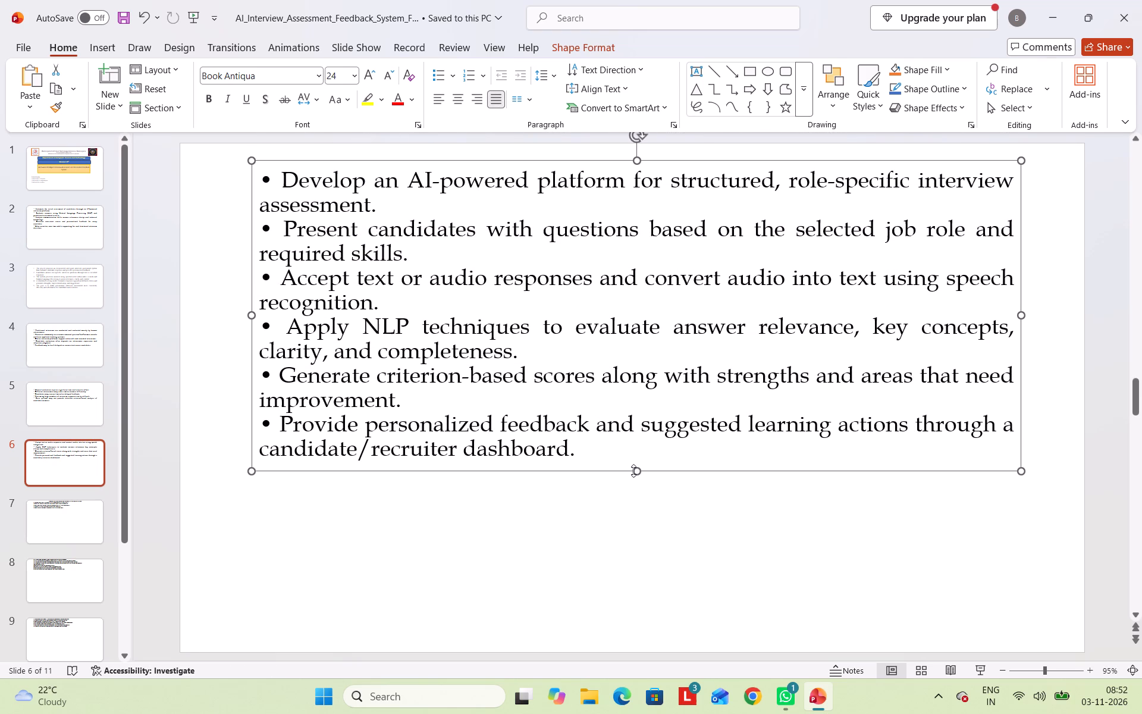
Justify all the body text on slide 7 and set it to font size 24.
left_click(57, 537)
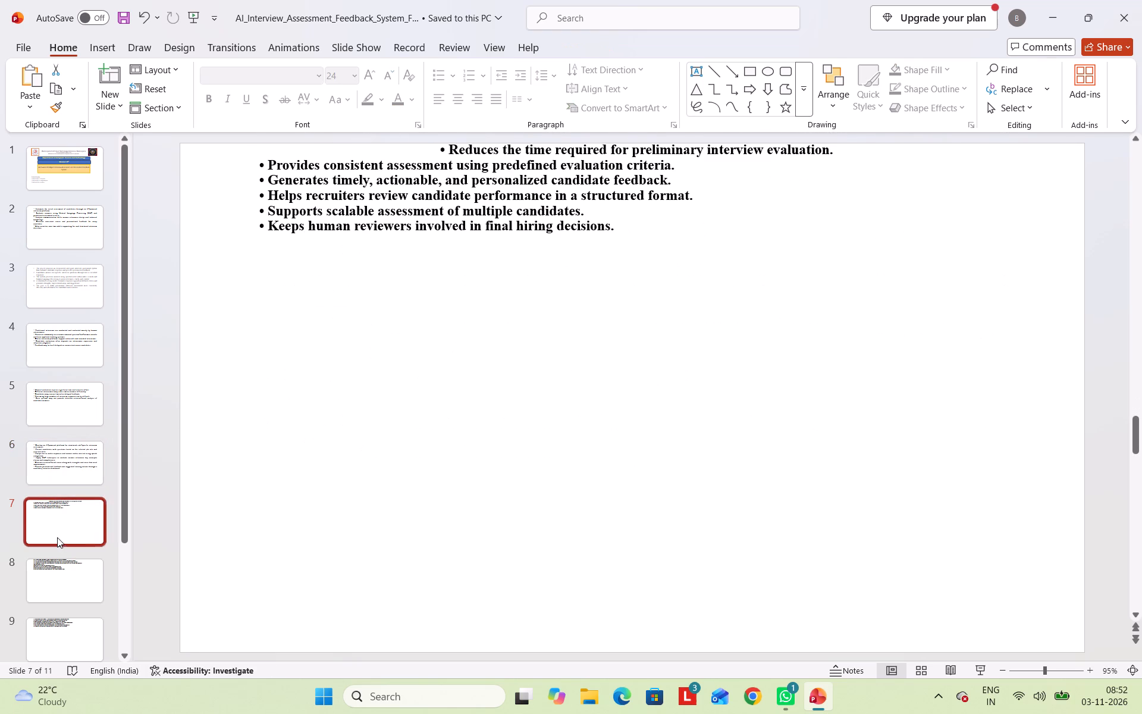
left_click(459, 162)
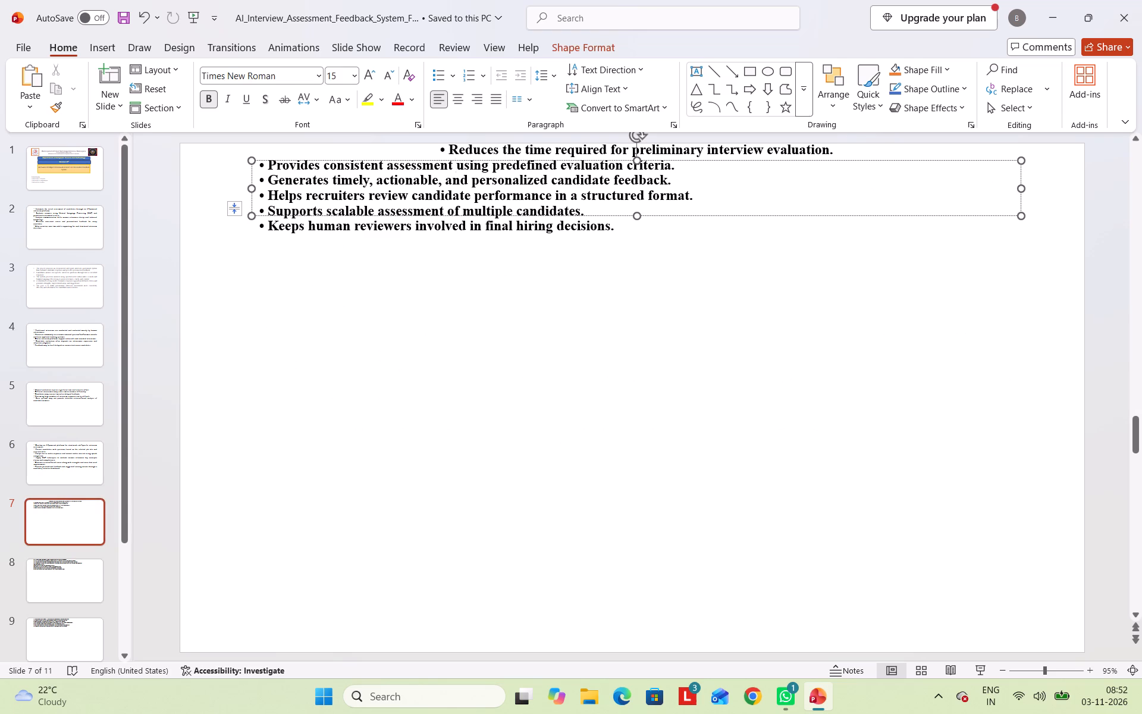
key("ctrl+a")
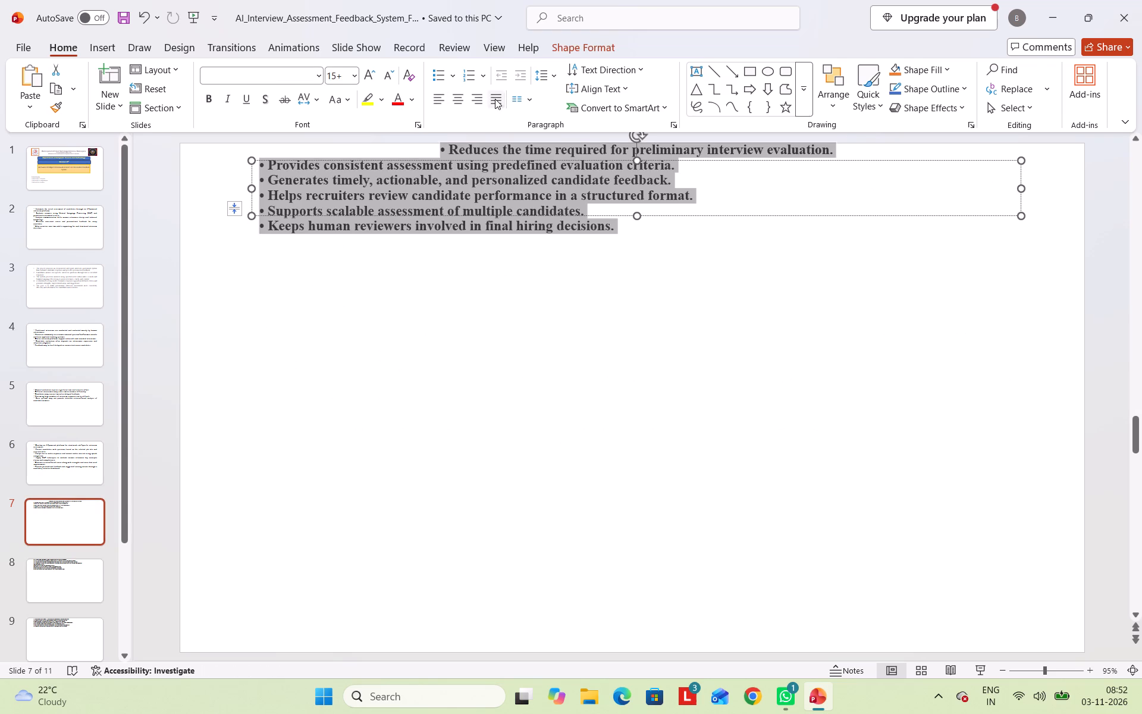
left_click(495, 99)
left_click(356, 70)
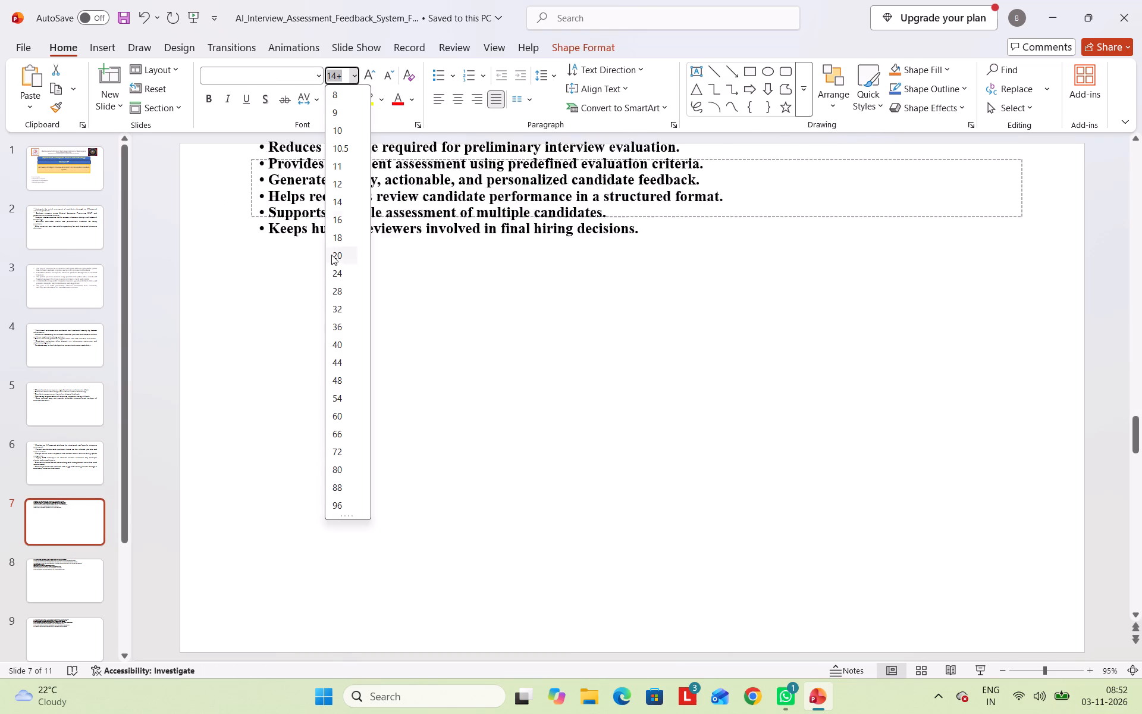
left_click(334, 271)
Remove the bold from the slide 7 body text and change its font to Book Antiqua.
left_click(215, 96)
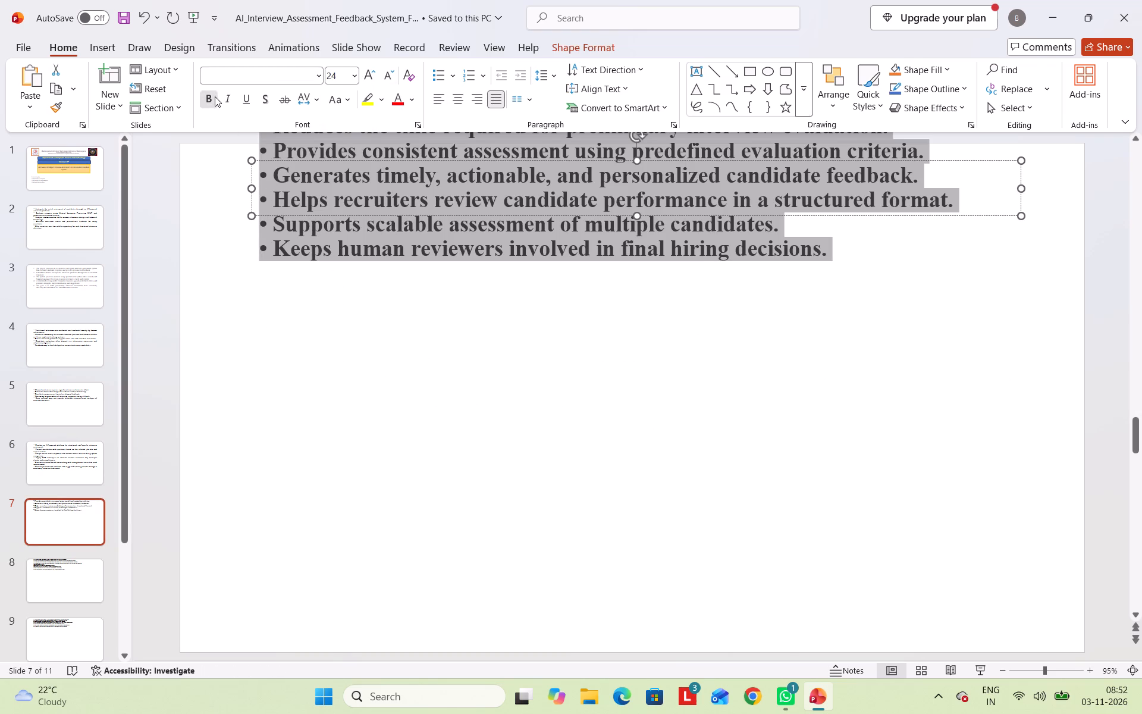
left_click(320, 77)
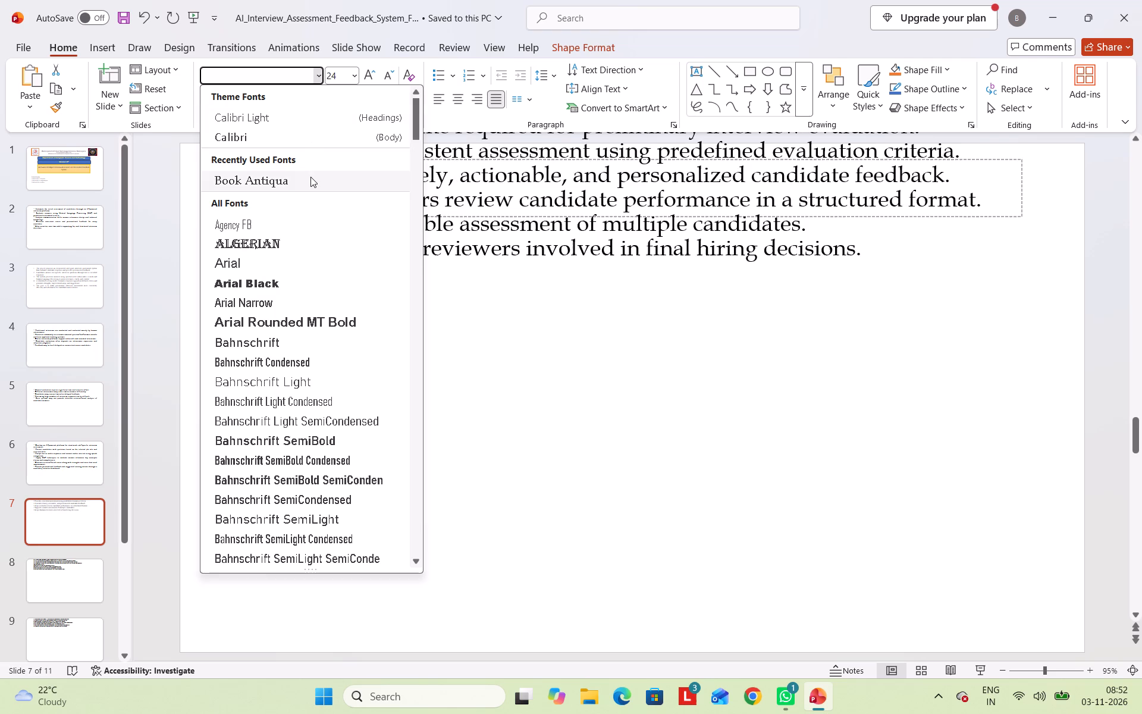
left_click(310, 178)
Enlarge the slide 7 text box by extending its bottom edge downward and its top edge upward around the bullet lines.
left_click_drag(663, 218, 641, 212)
left_click_drag(636, 217, 640, 346)
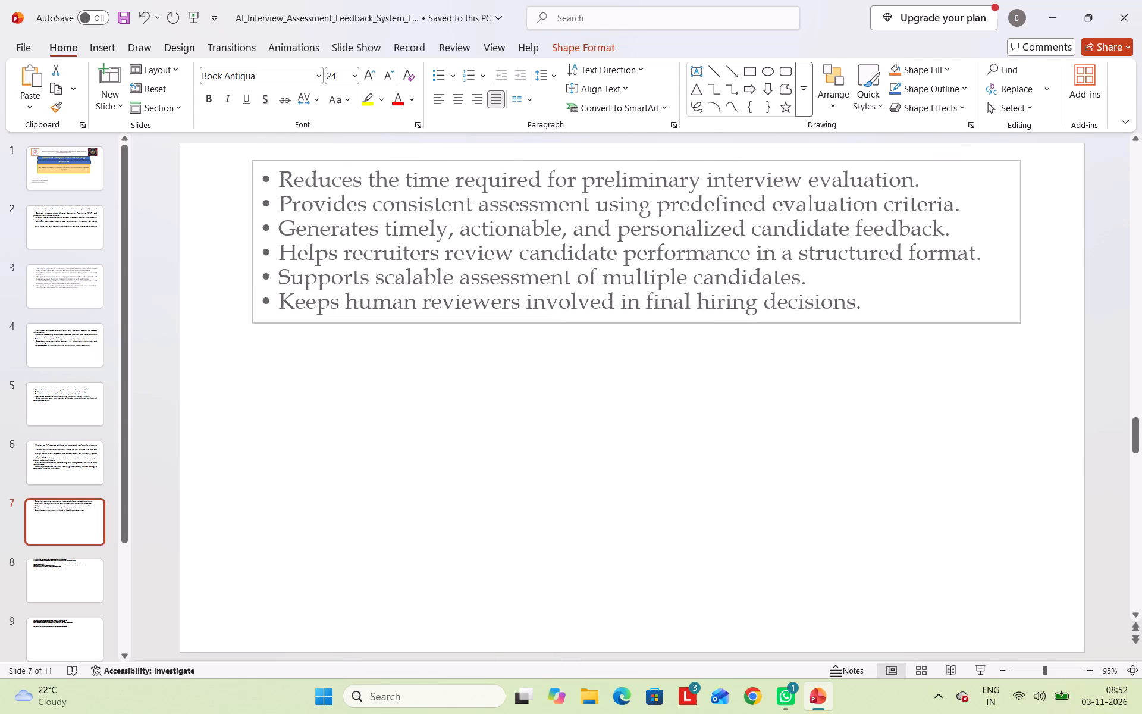
left_click_drag(640, 346, 639, 427)
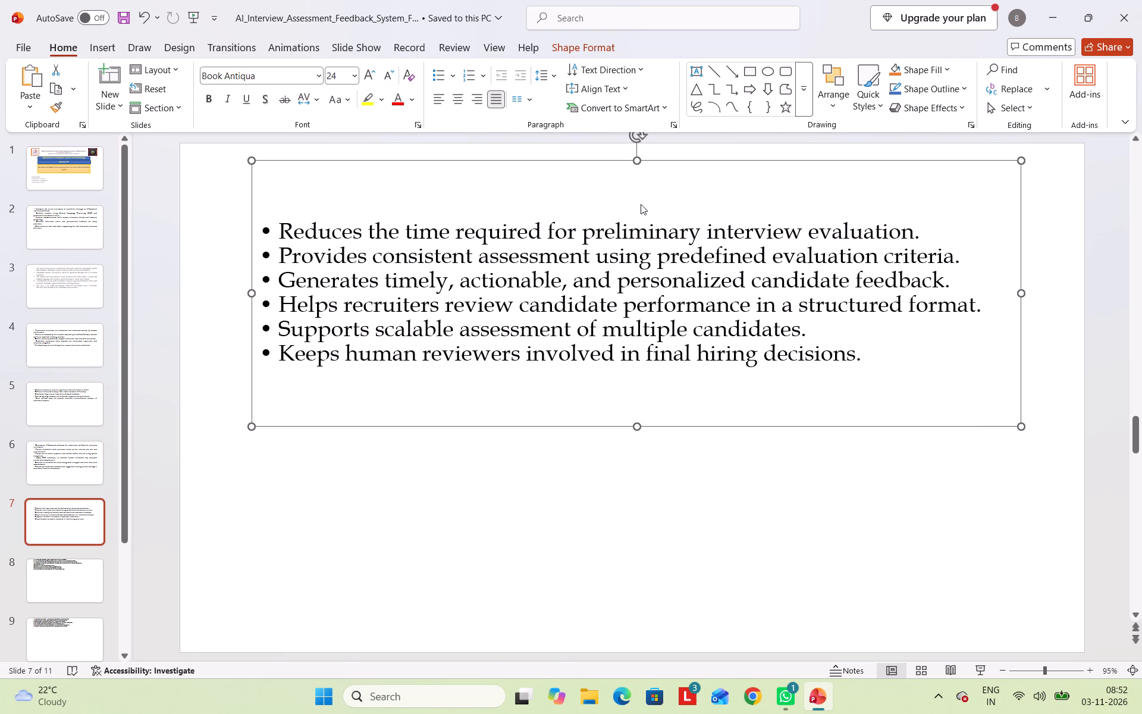
left_click_drag(637, 161, 635, 151)
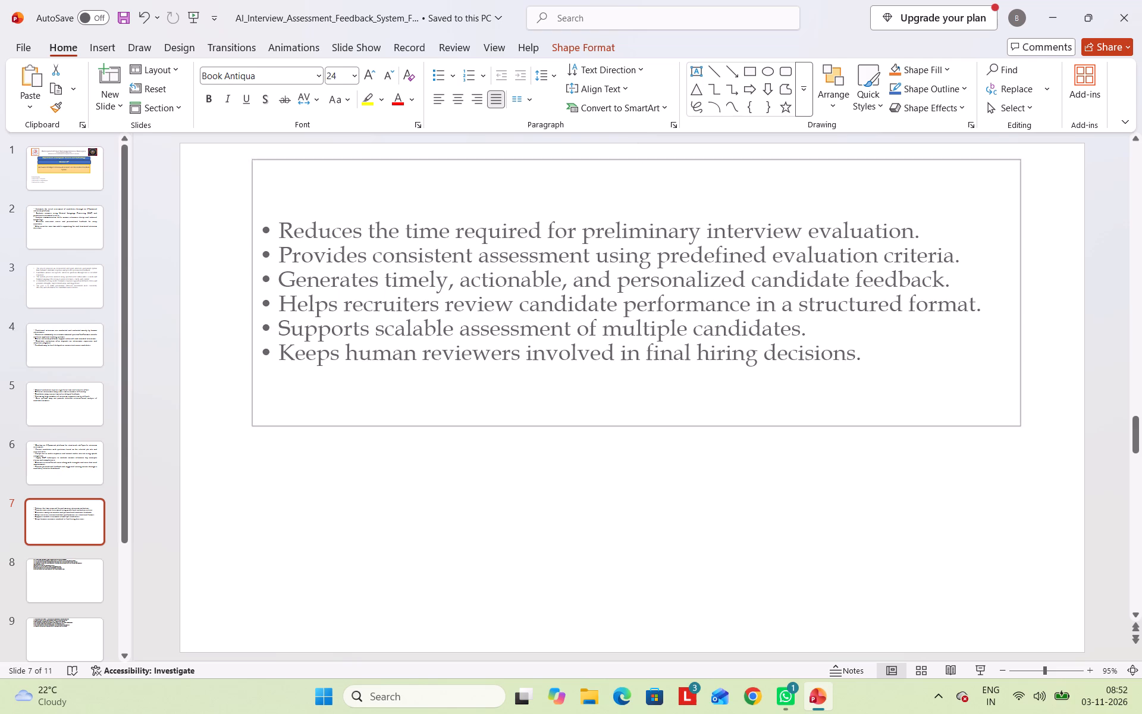
left_click_drag(635, 151, 631, 126)
left_click(631, 126)
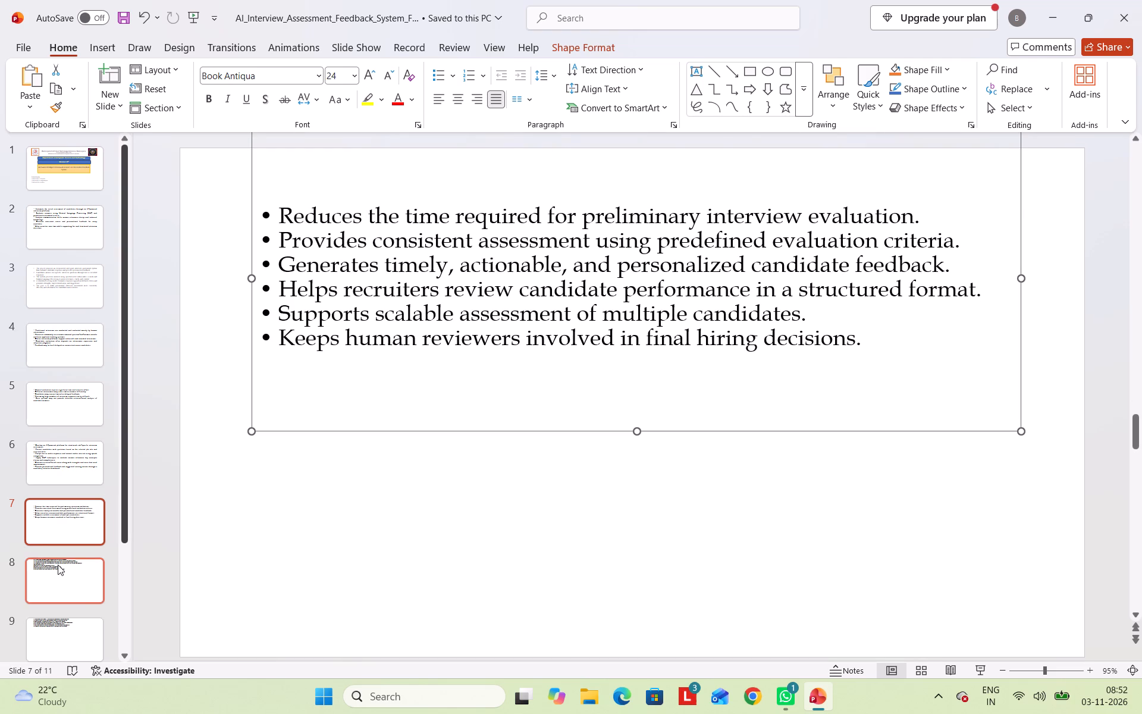
Justify all the body text on slide 8 and set it to font size 24.
left_click(65, 568)
left_click(487, 208)
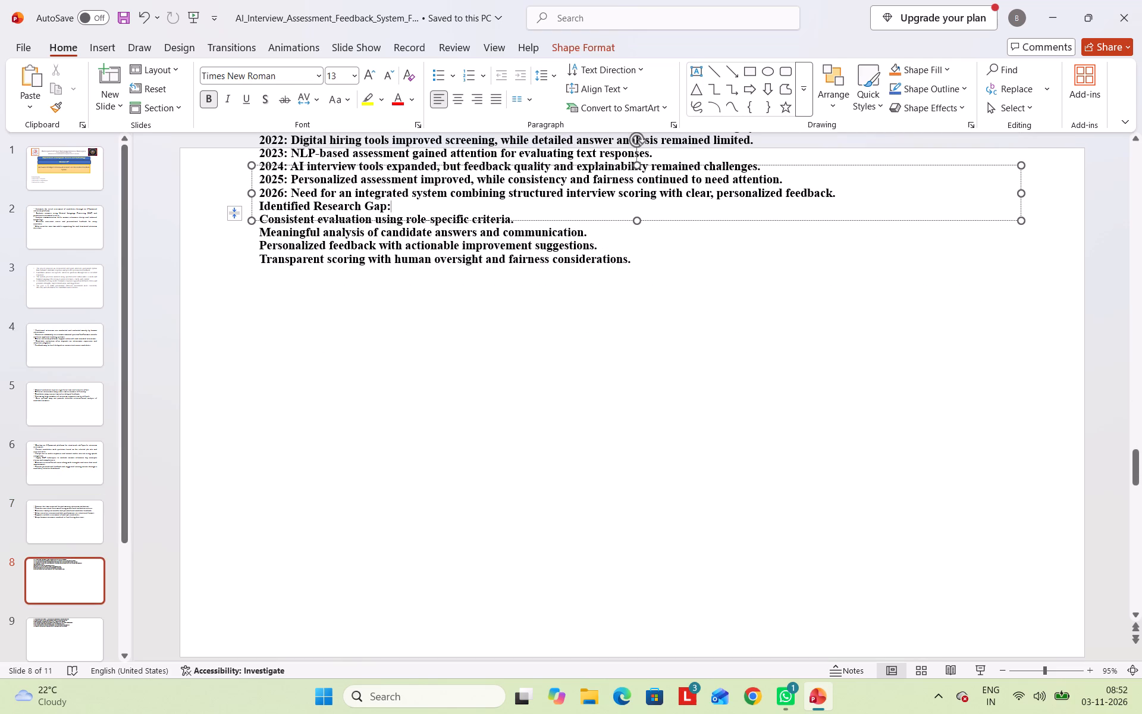
left_click(354, 74)
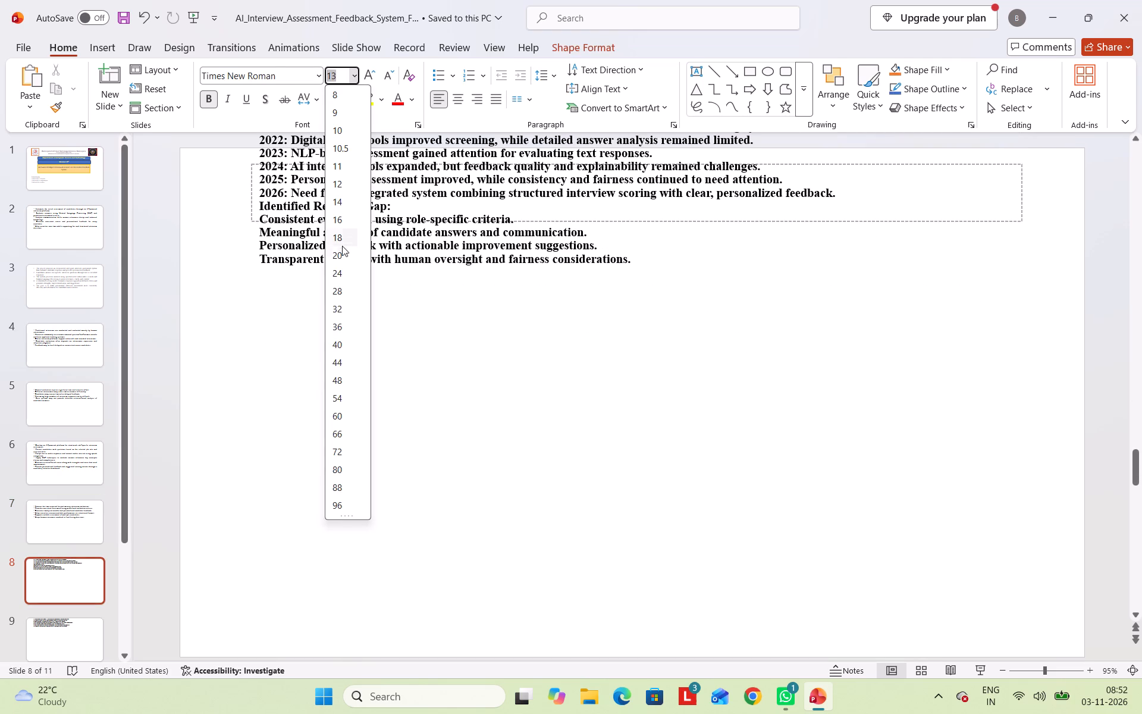
left_click(341, 252)
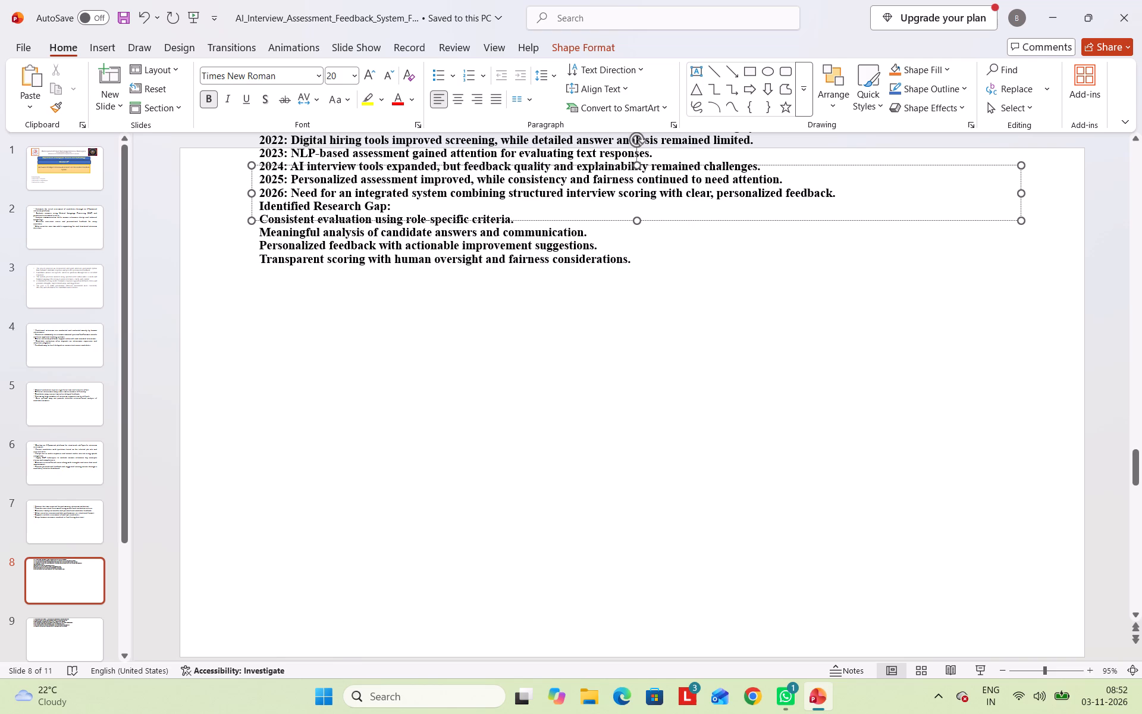
left_click(410, 191)
key("ctrl+a")
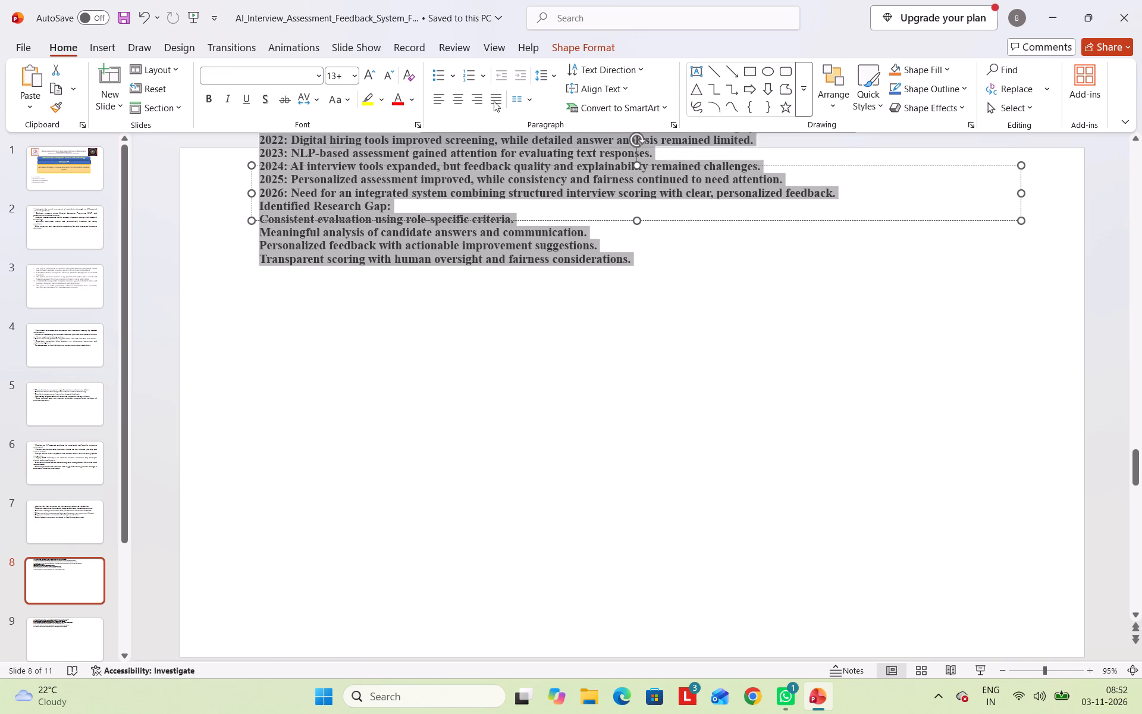
left_click(494, 101)
left_click_drag(352, 79, 340, 234)
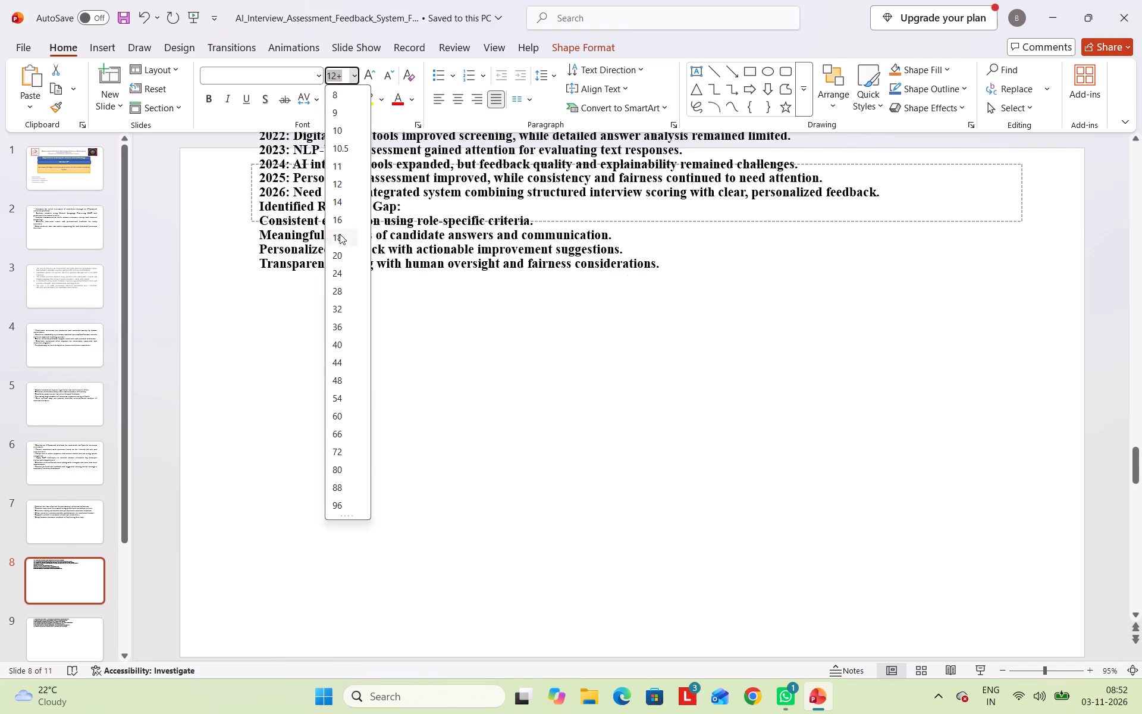
left_click_drag(340, 234, 335, 253)
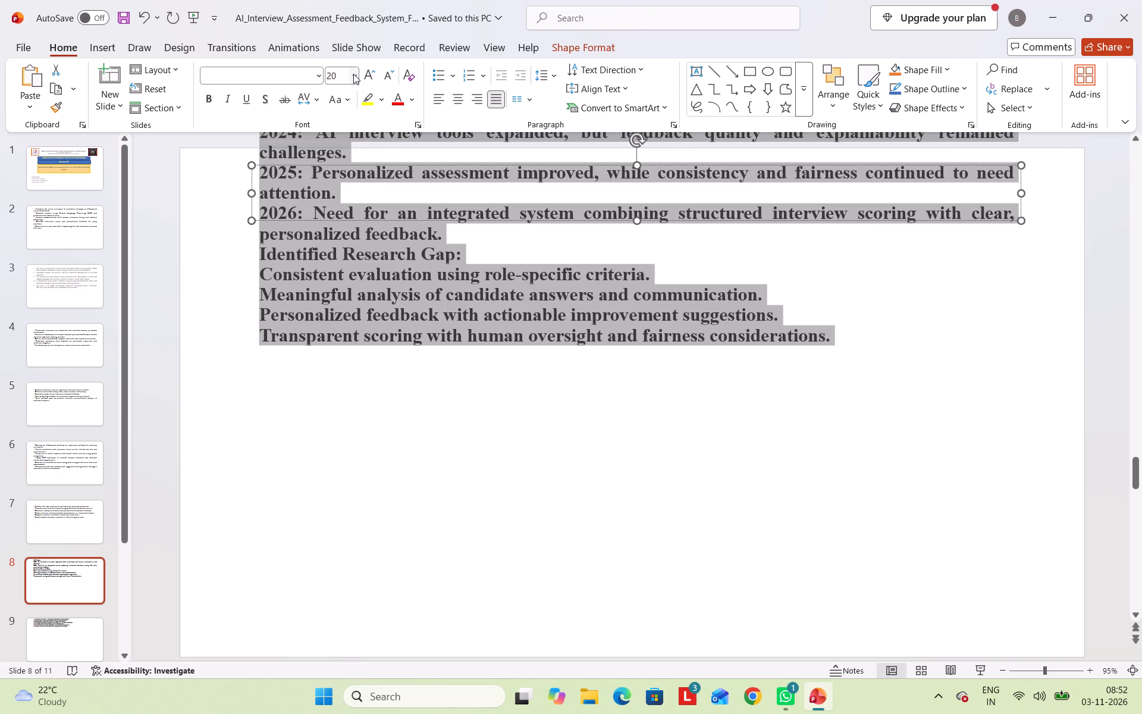
left_click(353, 74)
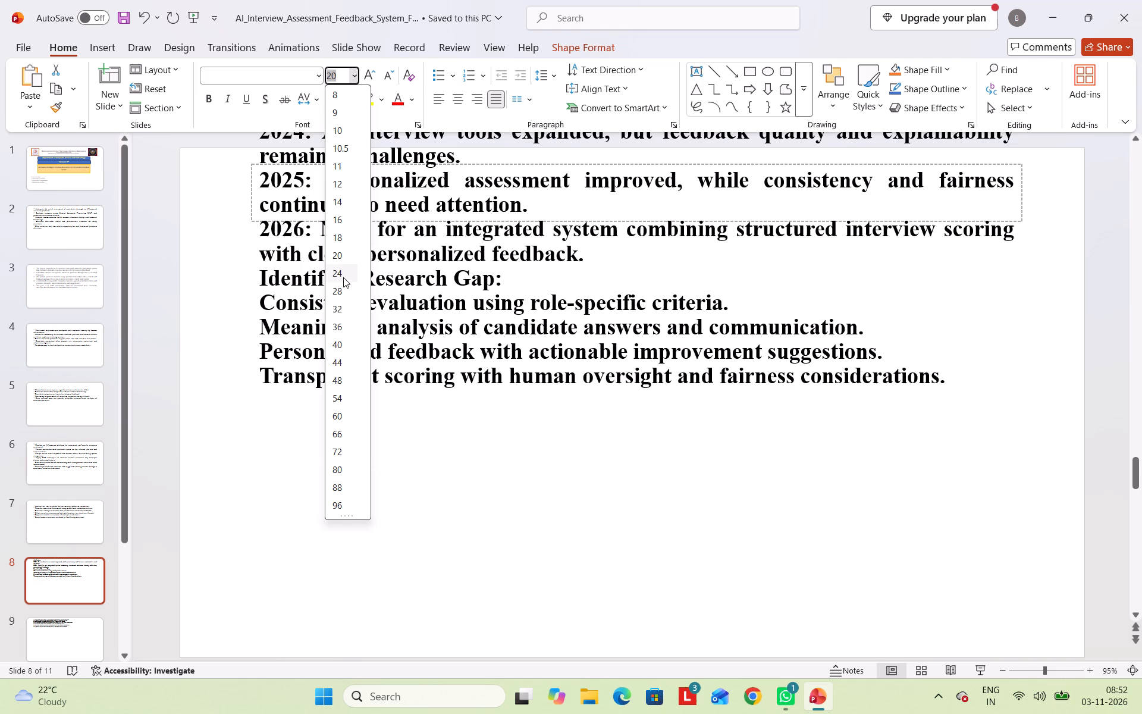
left_click(341, 275)
Change the slide 8 body text to Book Antiqua and remove the bold.
left_click(320, 80)
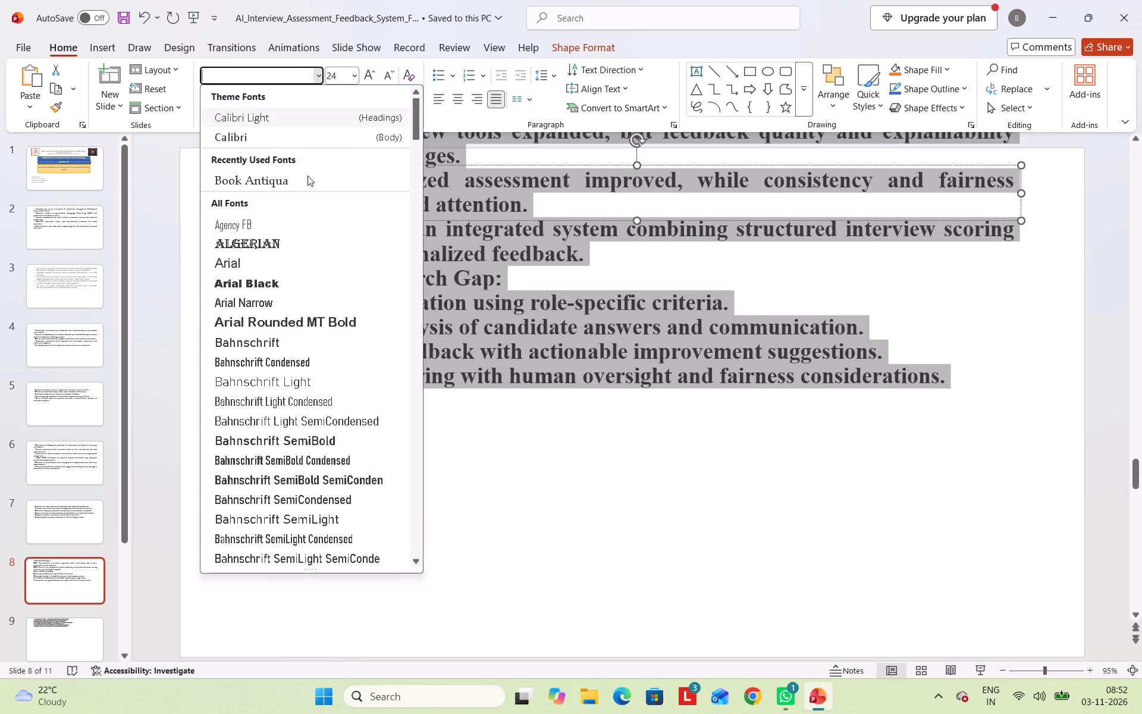
left_click(302, 178)
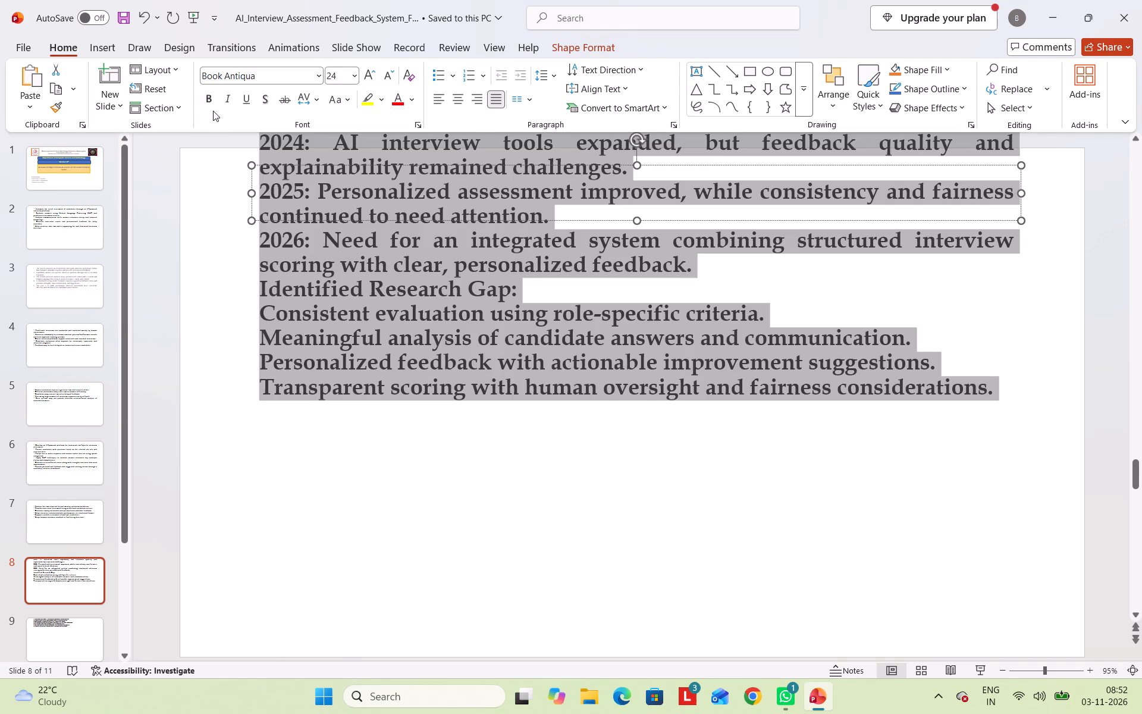
left_click(208, 99)
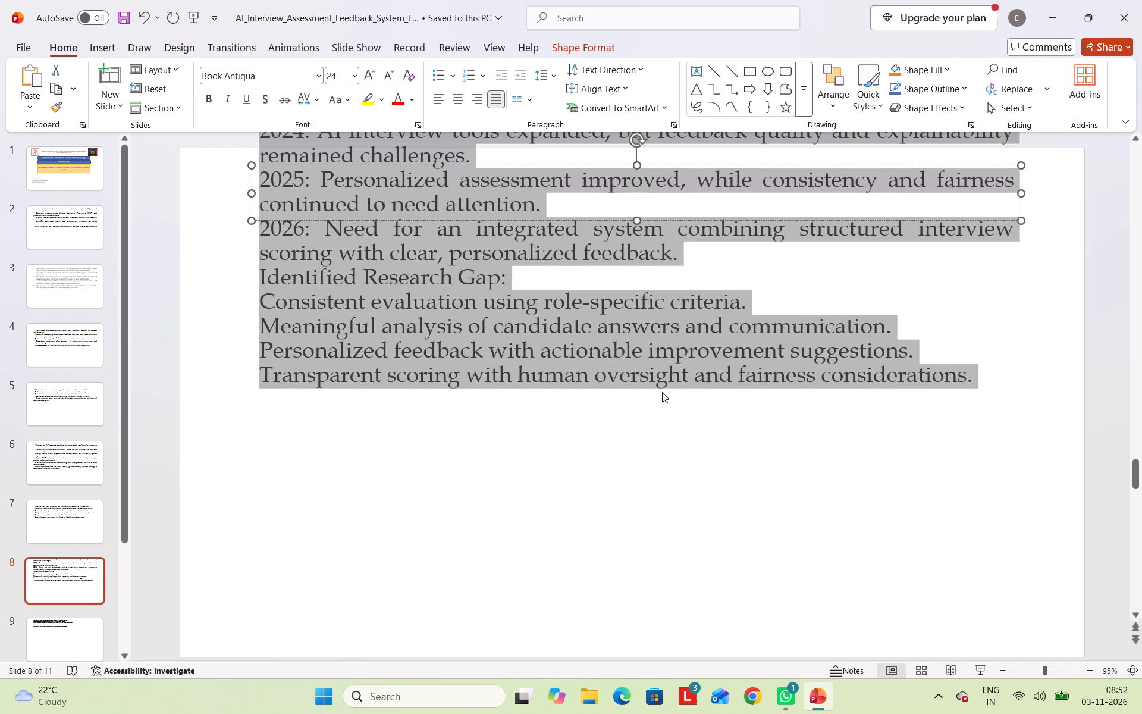
Extend the bottom edge of the slide 8 text box downward so the timeline and research gap lines fit inside it.
left_click_drag(638, 217, 641, 318)
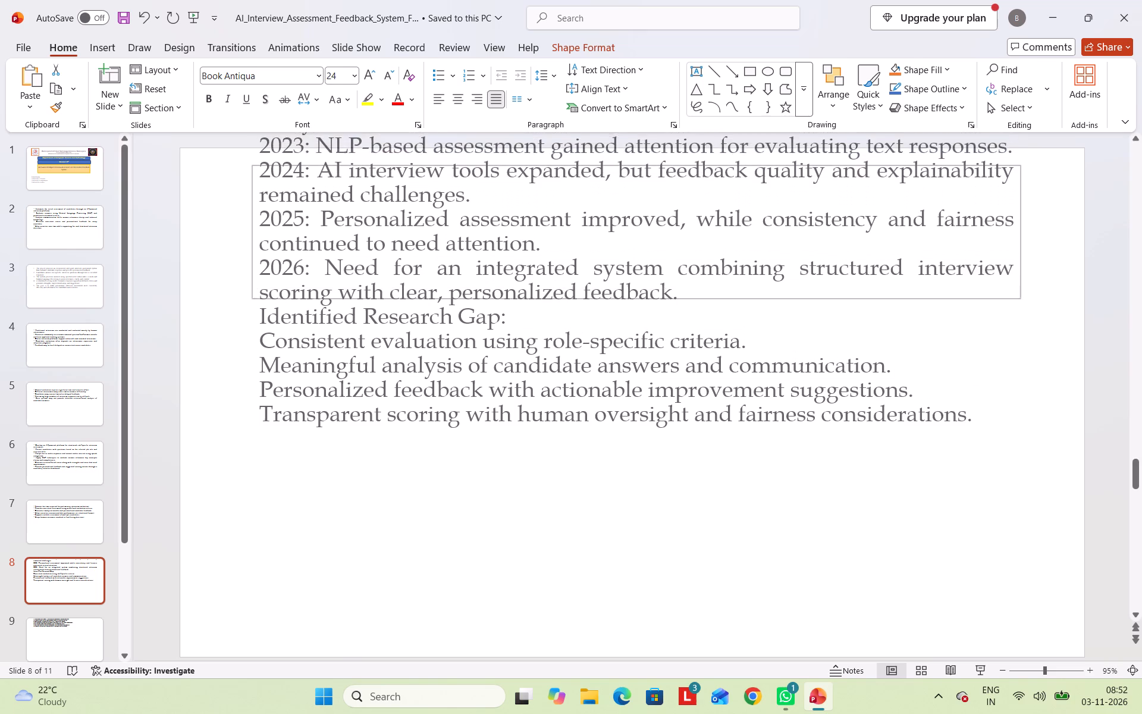
left_click_drag(641, 318, 640, 569)
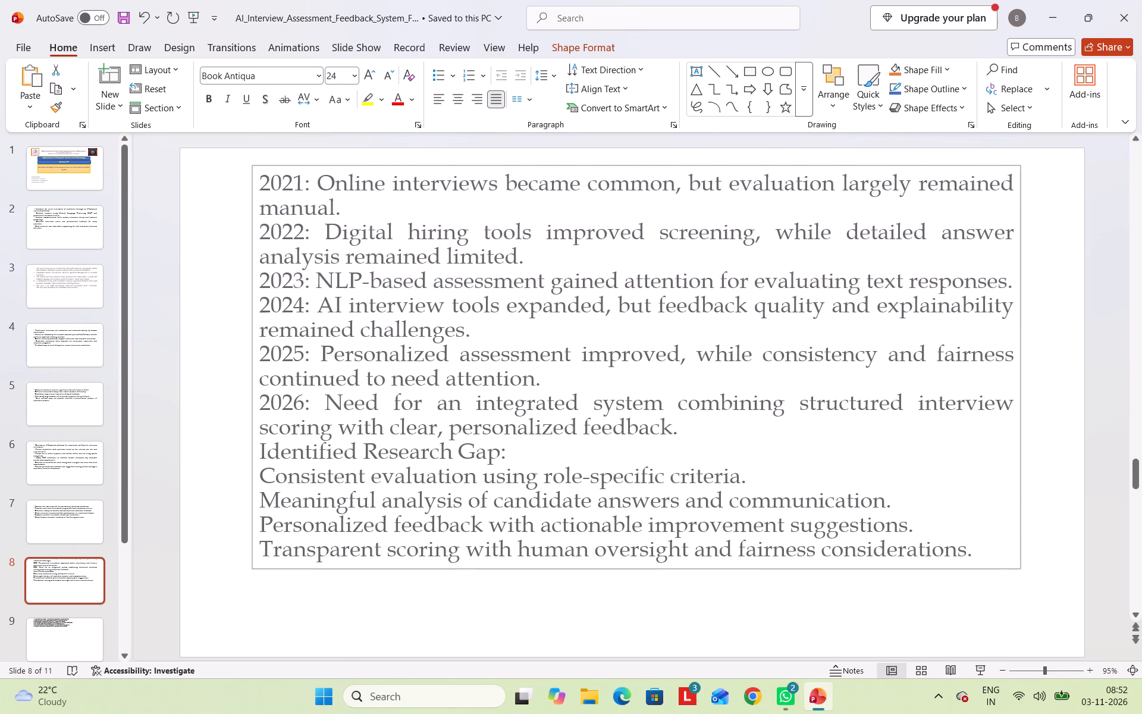
left_click_drag(640, 569, 635, 580)
left_click(786, 468)
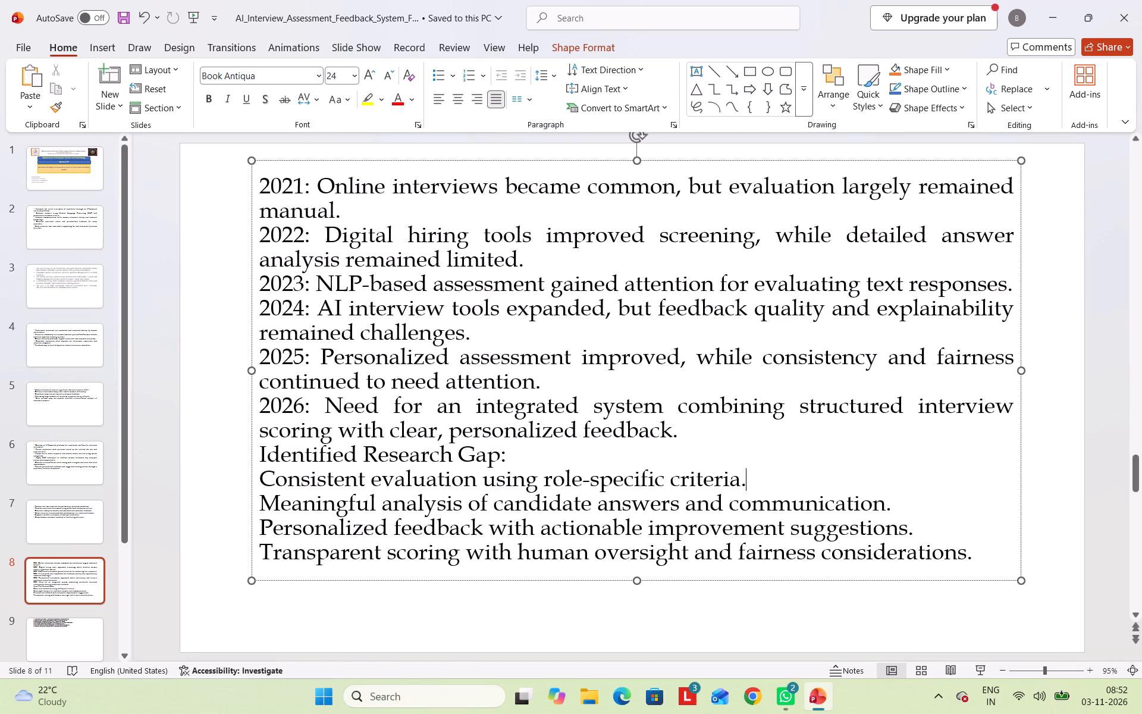
Set all the body text on slide 9 to font size 24.
scroll(53, 503, "down", 7)
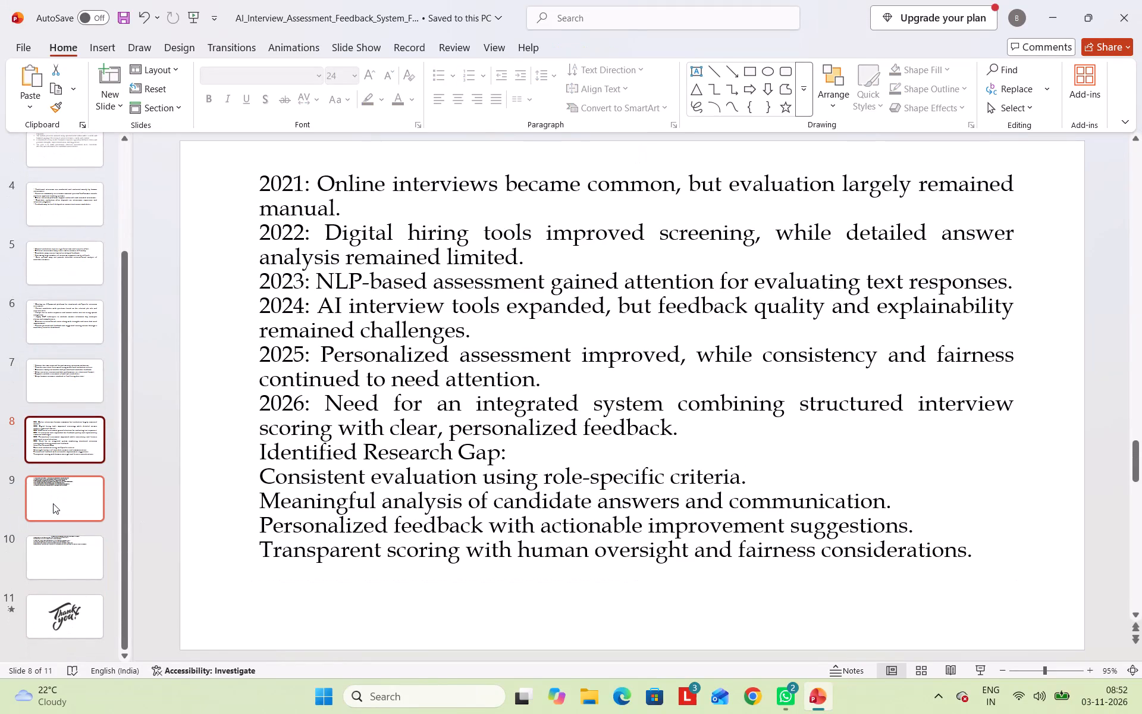
left_click(53, 503)
left_click(448, 225)
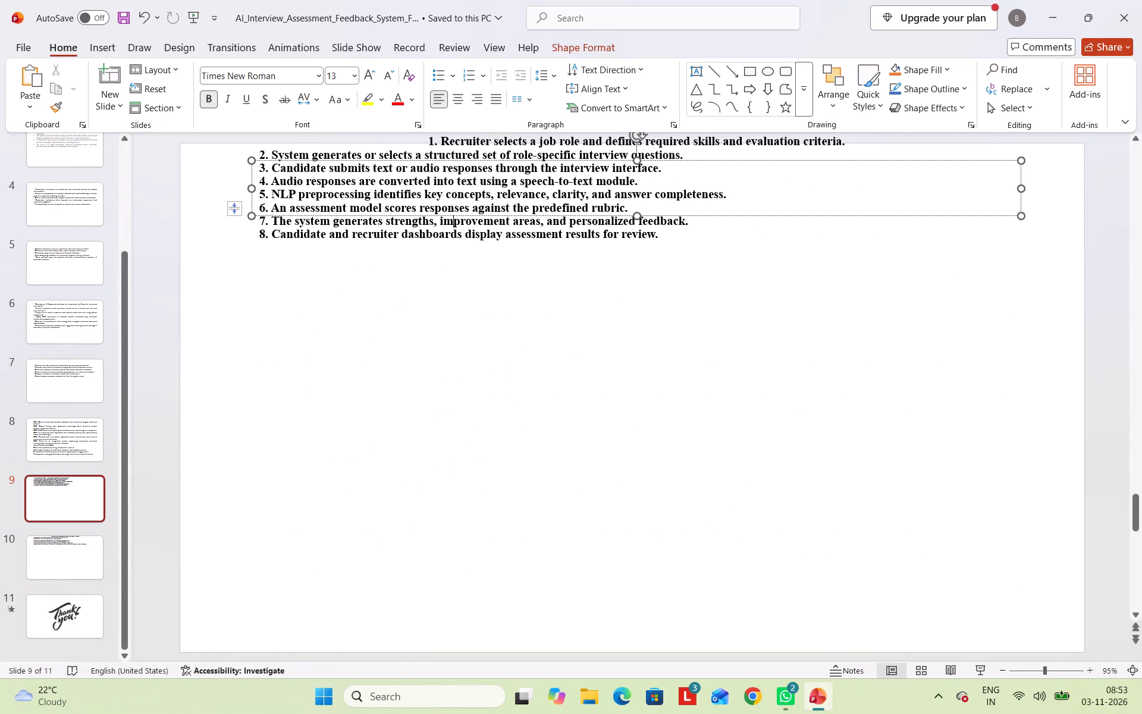
key("ctrl+a")
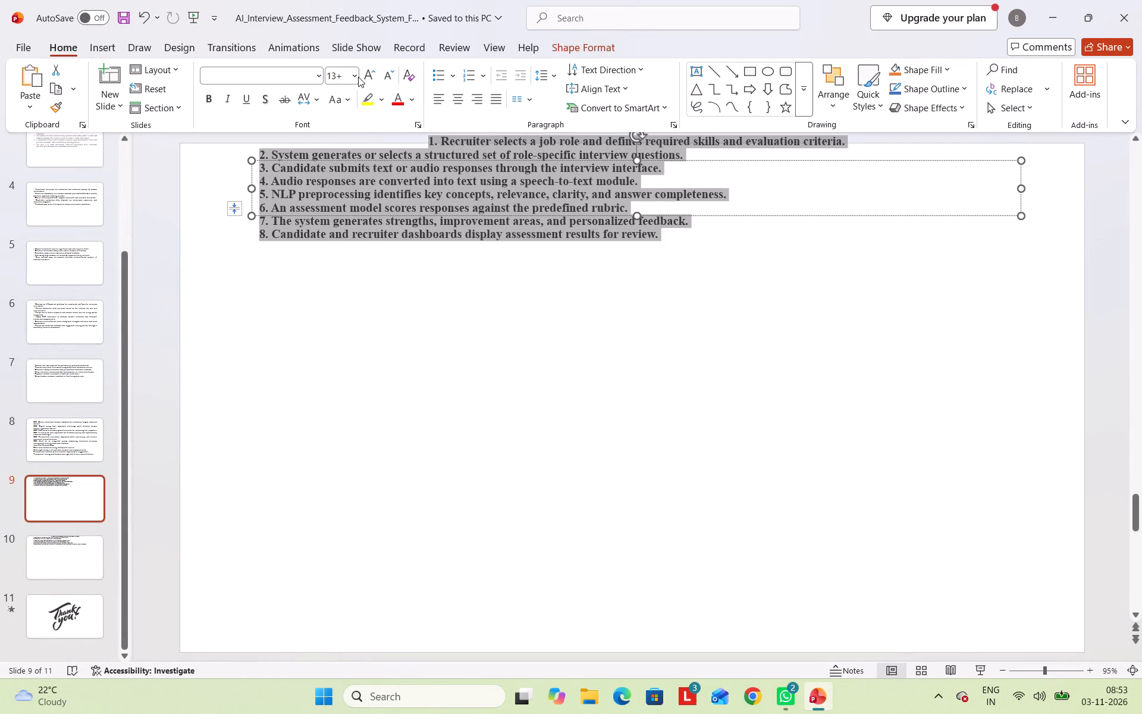
left_click(355, 76)
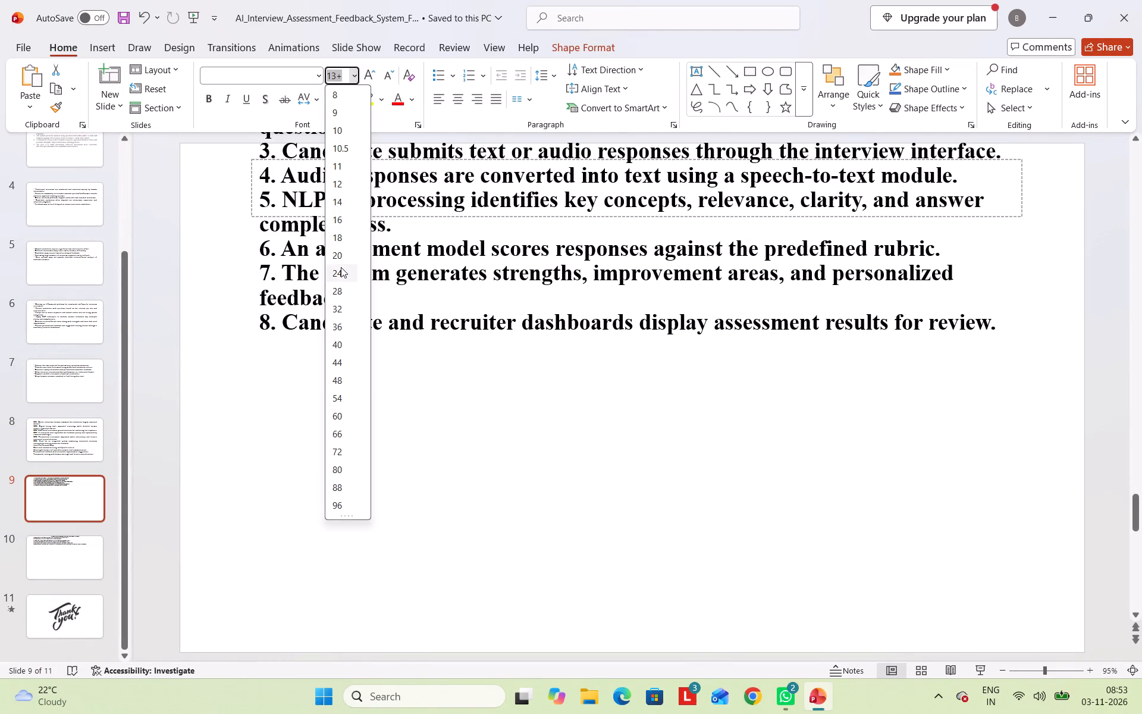
left_click(341, 267)
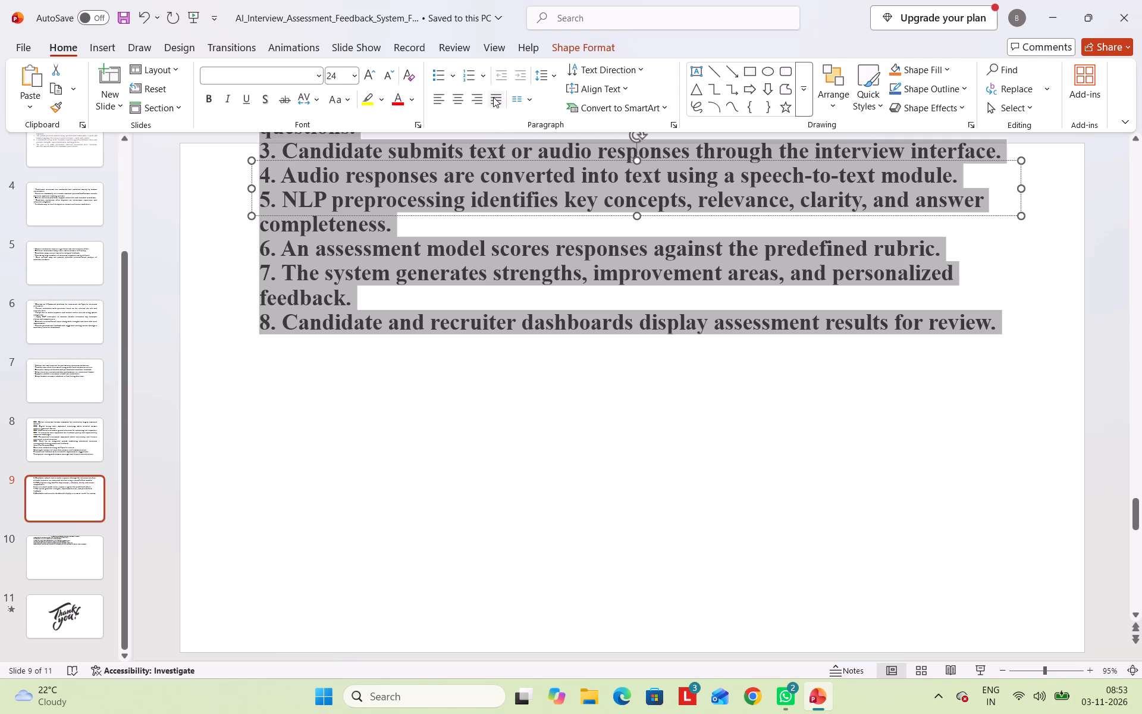
Format the selected slide 9 body text as justified, non-bold Book Antiqua.
left_click(494, 98)
left_click(210, 98)
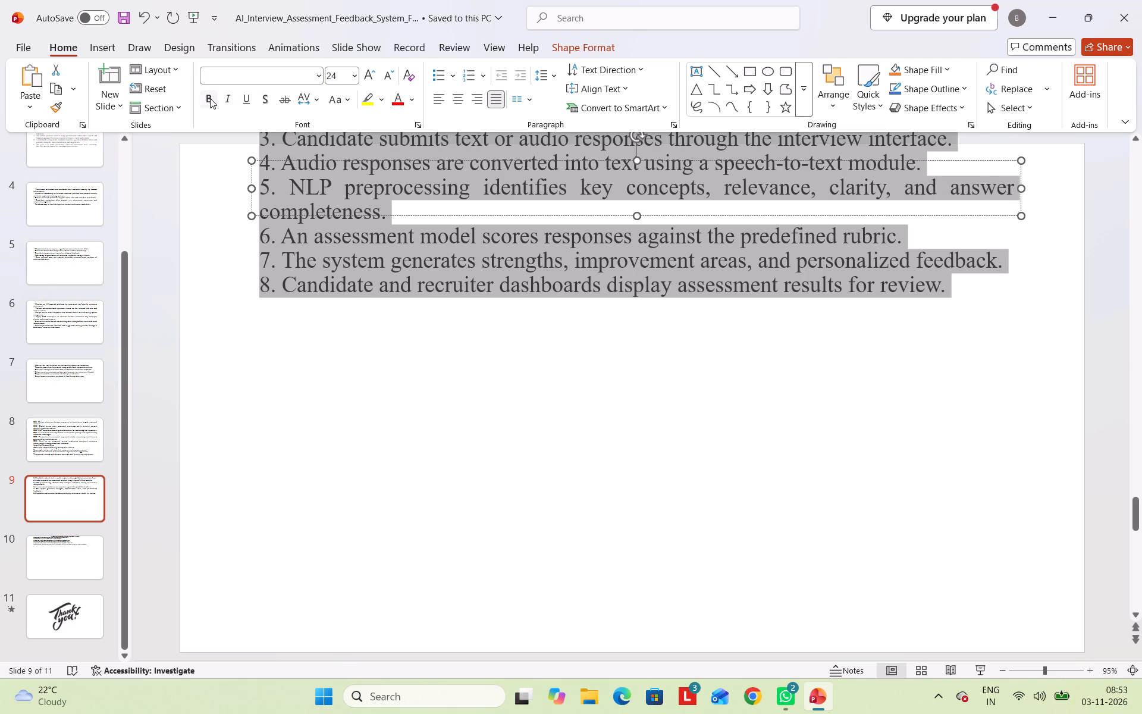
left_click(316, 76)
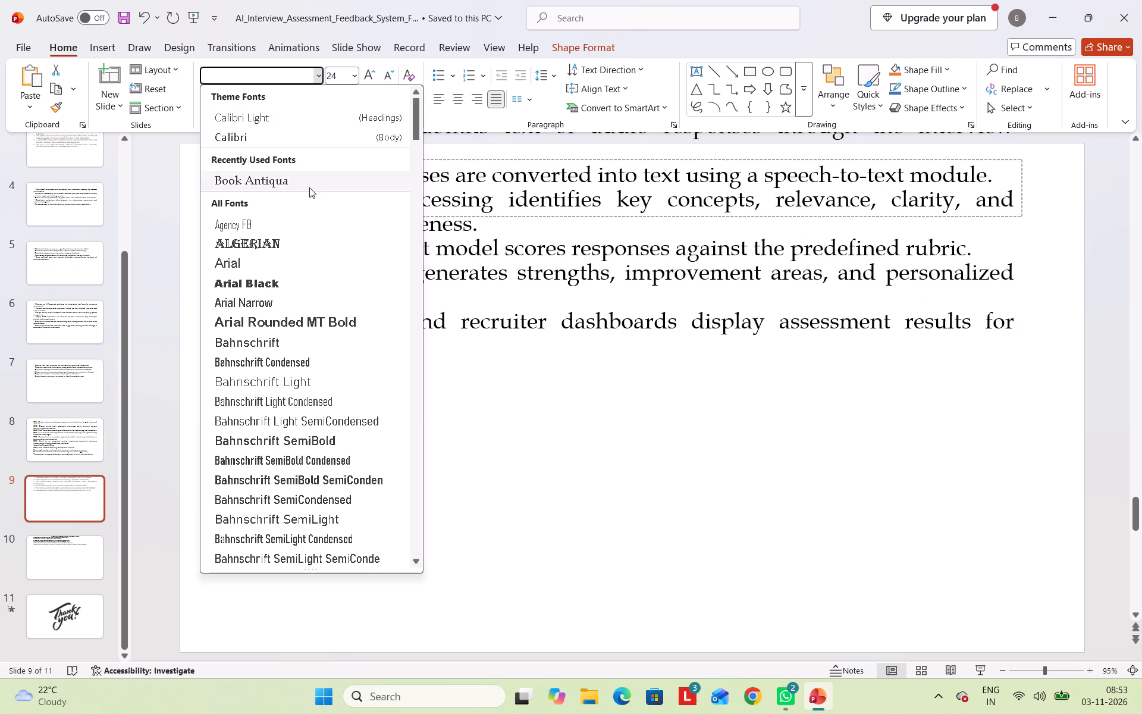
left_click(309, 187)
Extend the bottom edge of the slide 9 text box downward so all eight numbered points fit inside it.
left_click(636, 215)
left_click_drag(639, 217, 636, 455)
left_click_drag(636, 455, 640, 534)
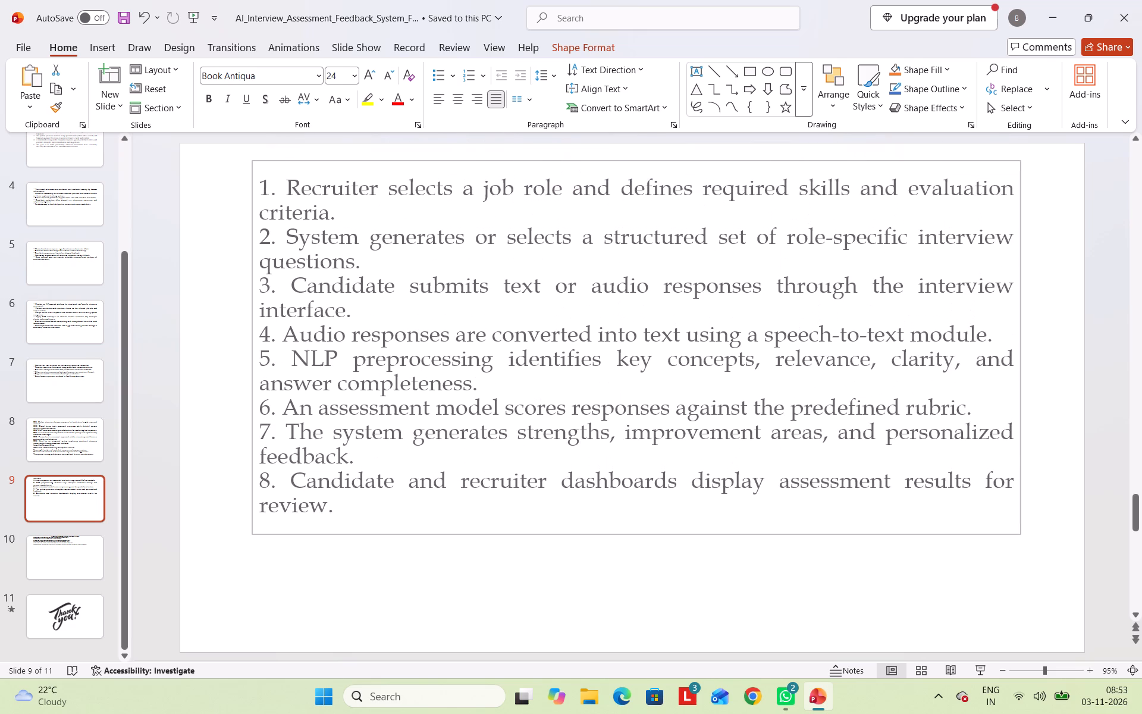
left_click_drag(640, 534, 640, 524)
Justify all the body text on slide 10 and set it to font size 24.
left_click(53, 565)
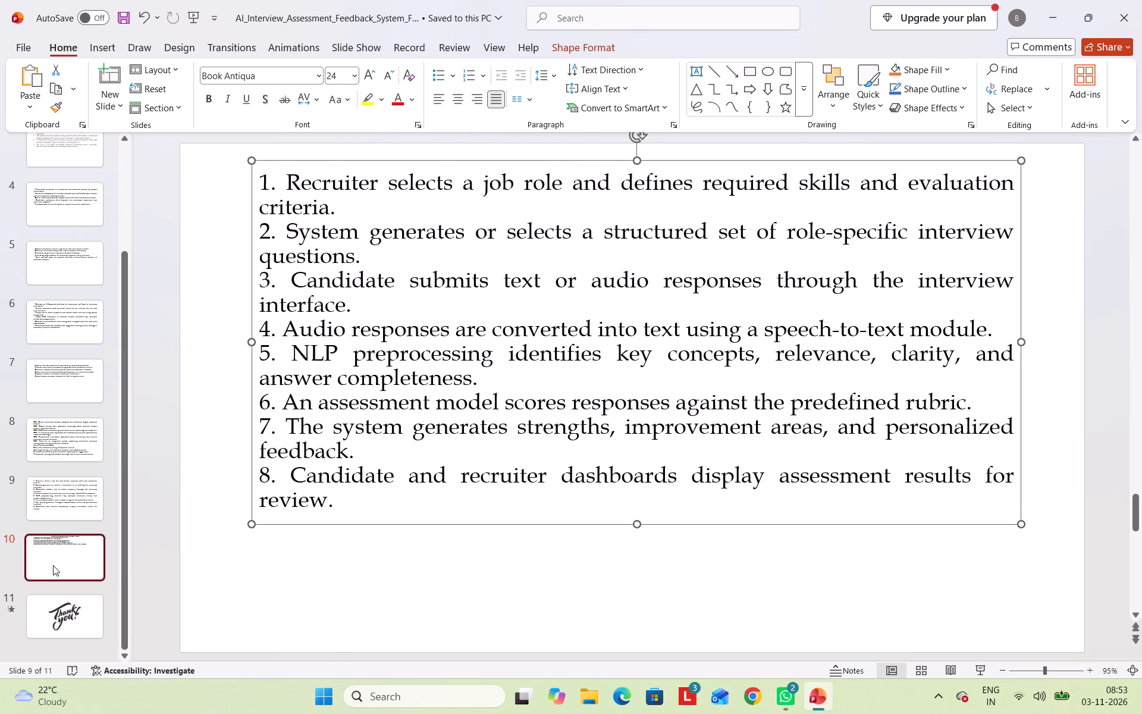
left_click(510, 203)
key("ctrl+a")
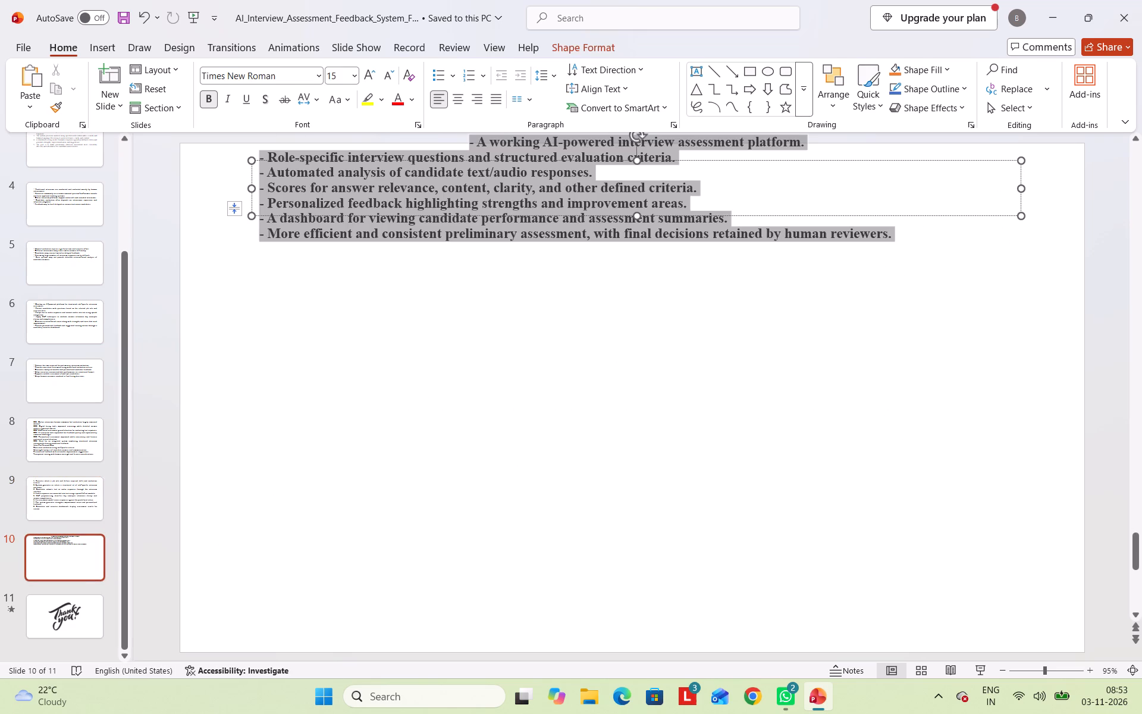
left_click(491, 102)
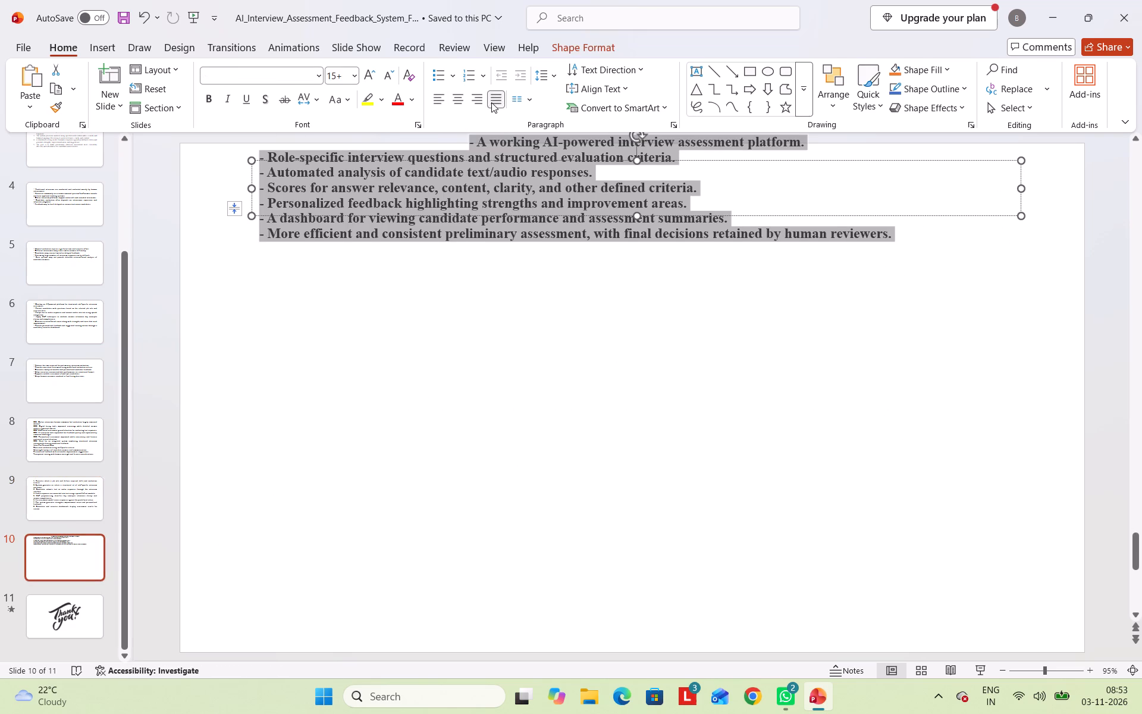
left_click(353, 79)
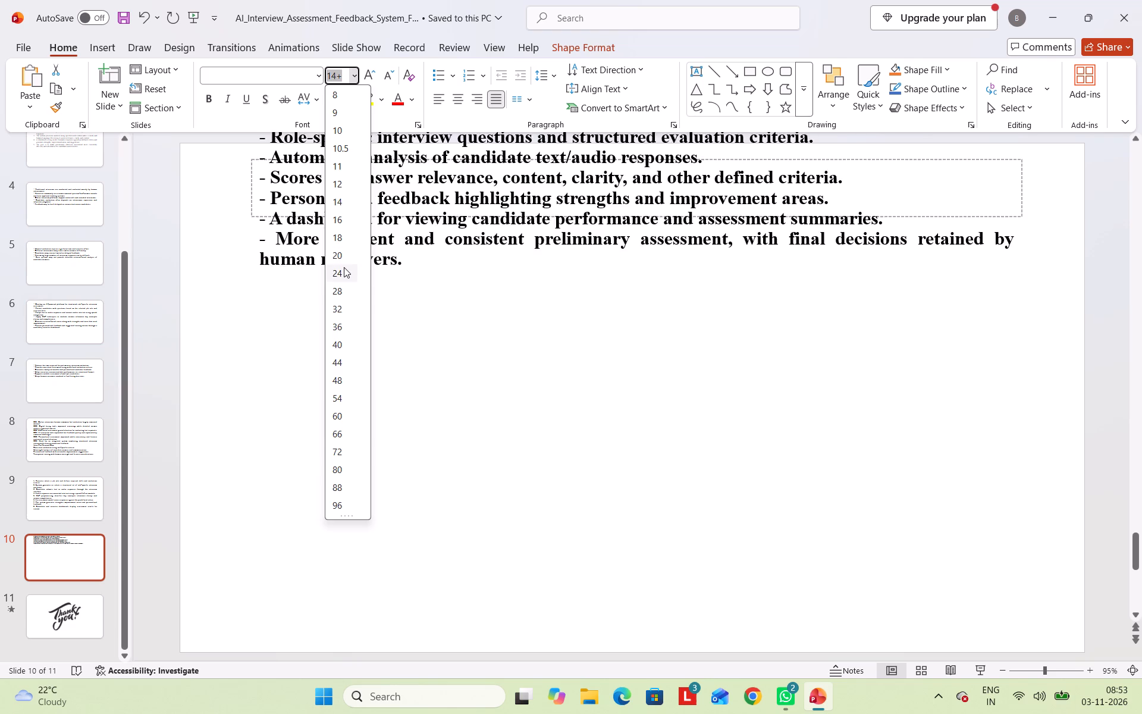
left_click(344, 267)
Change the slide 10 body text to Book Antiqua and remove the bold.
left_click(321, 73)
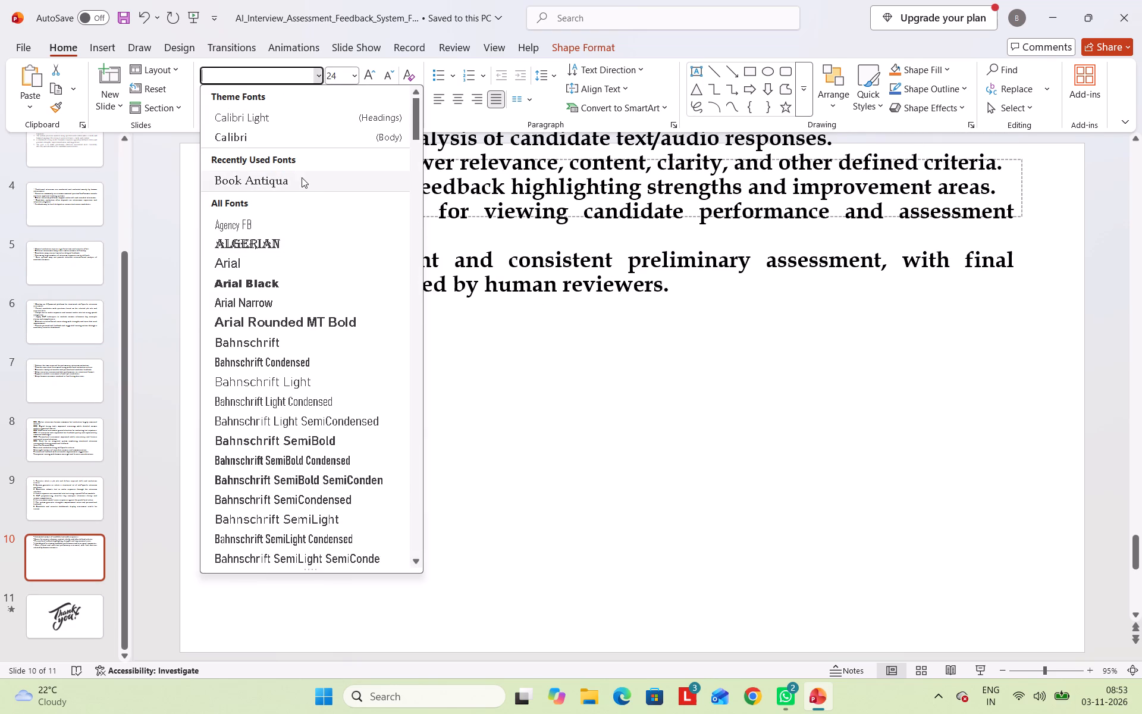
left_click(302, 177)
left_click(212, 96)
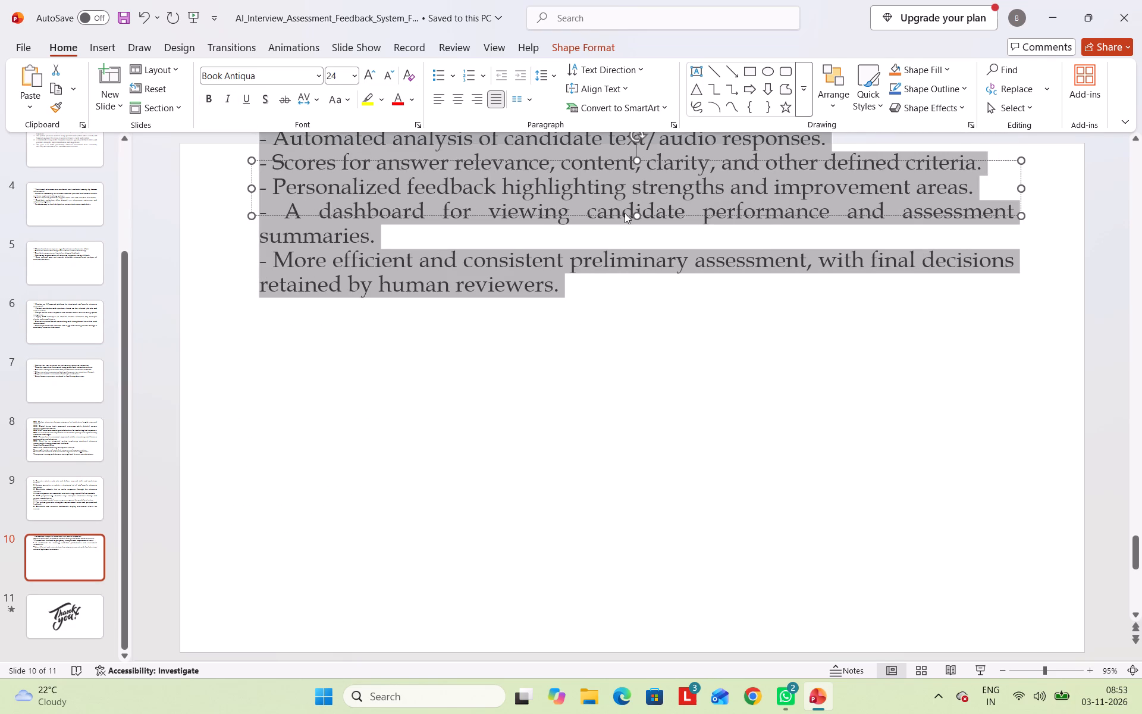
Extend the bottom edge of the slide 10 text box downward so all the dashed outcome lines fit inside it.
left_click_drag(640, 227, 662, 330)
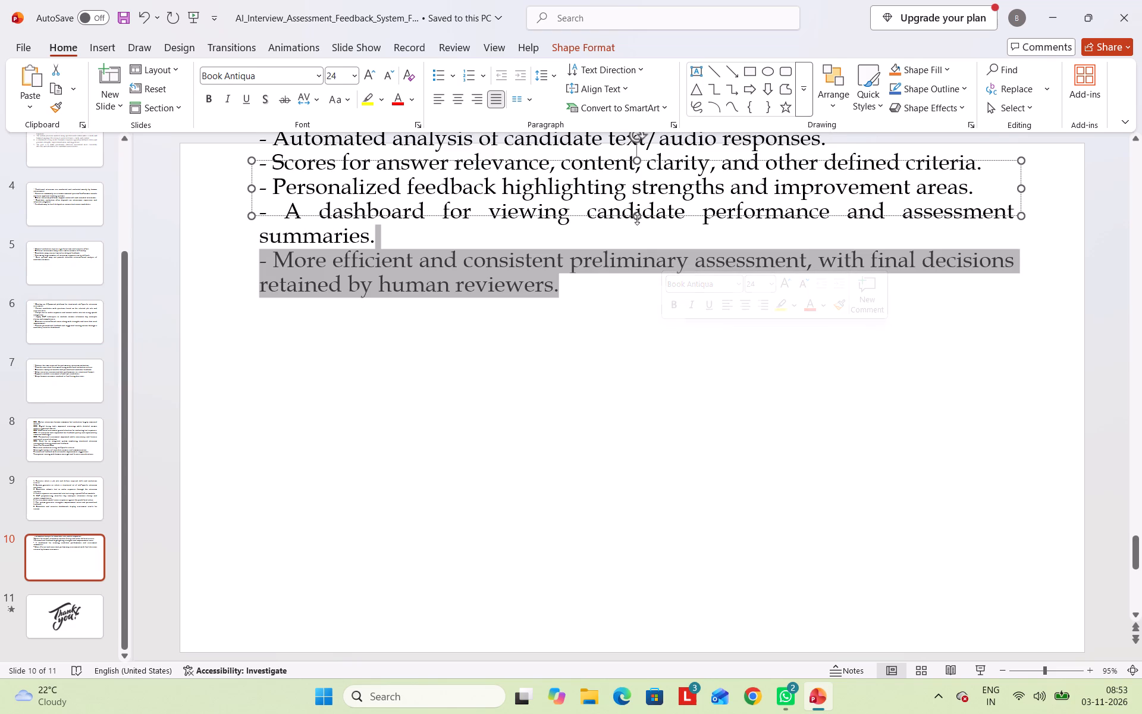
left_click(637, 218)
left_click_drag(637, 216, 629, 355)
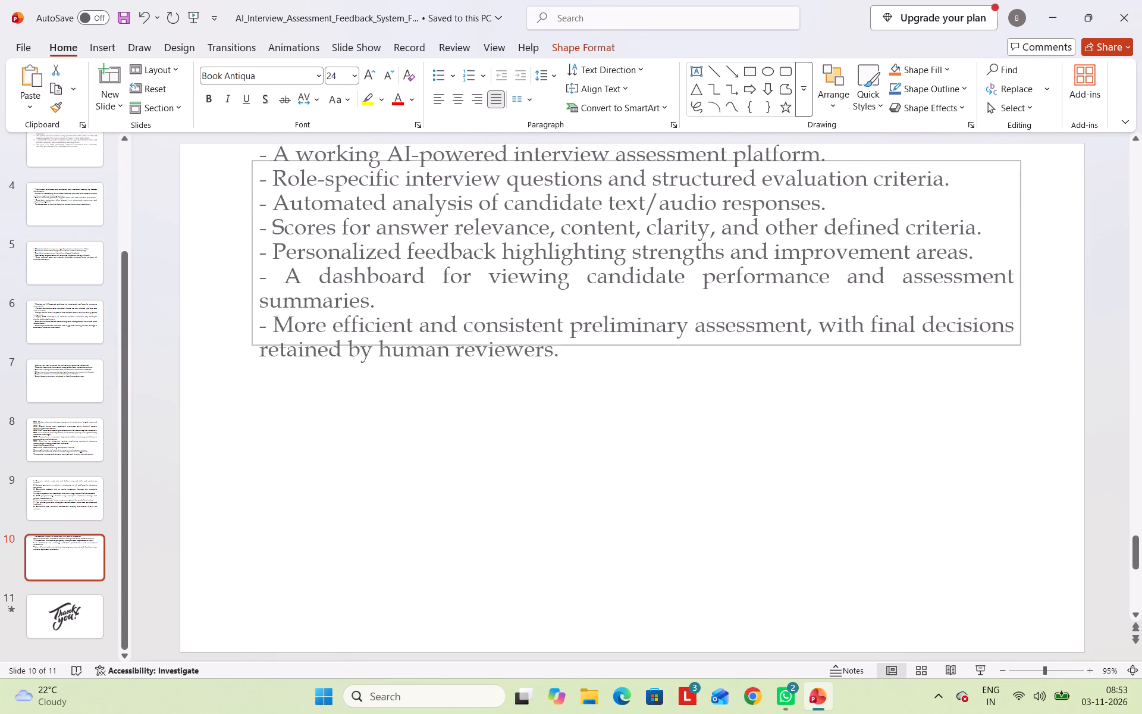
left_click_drag(629, 355, 628, 403)
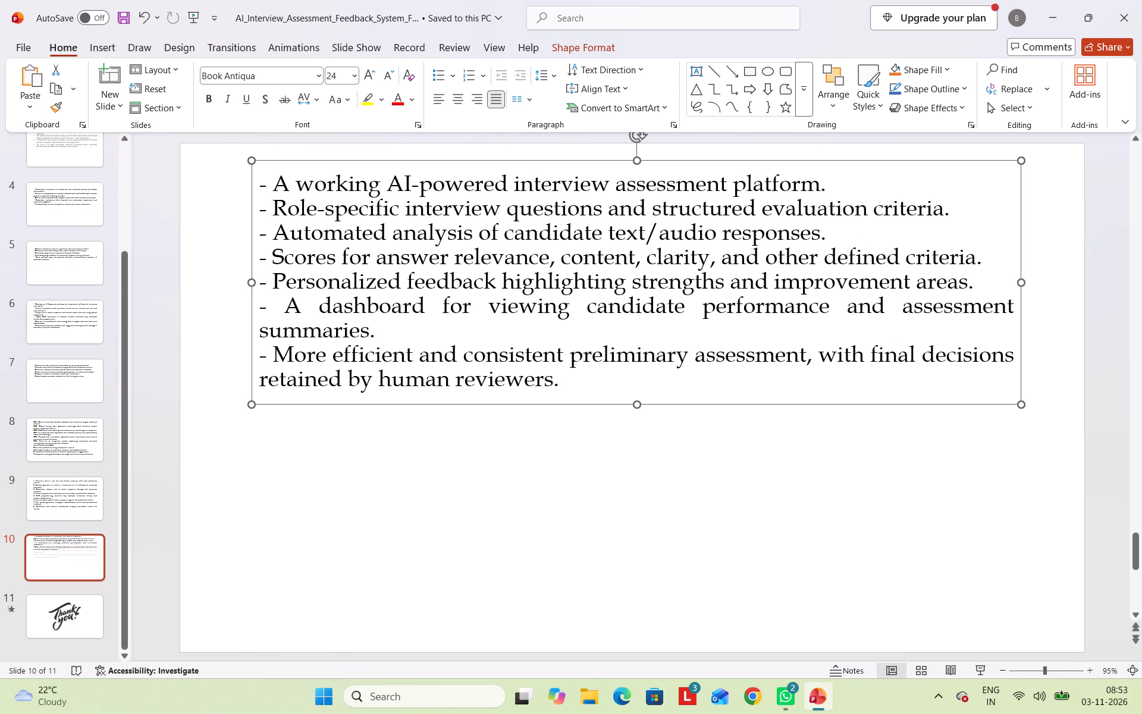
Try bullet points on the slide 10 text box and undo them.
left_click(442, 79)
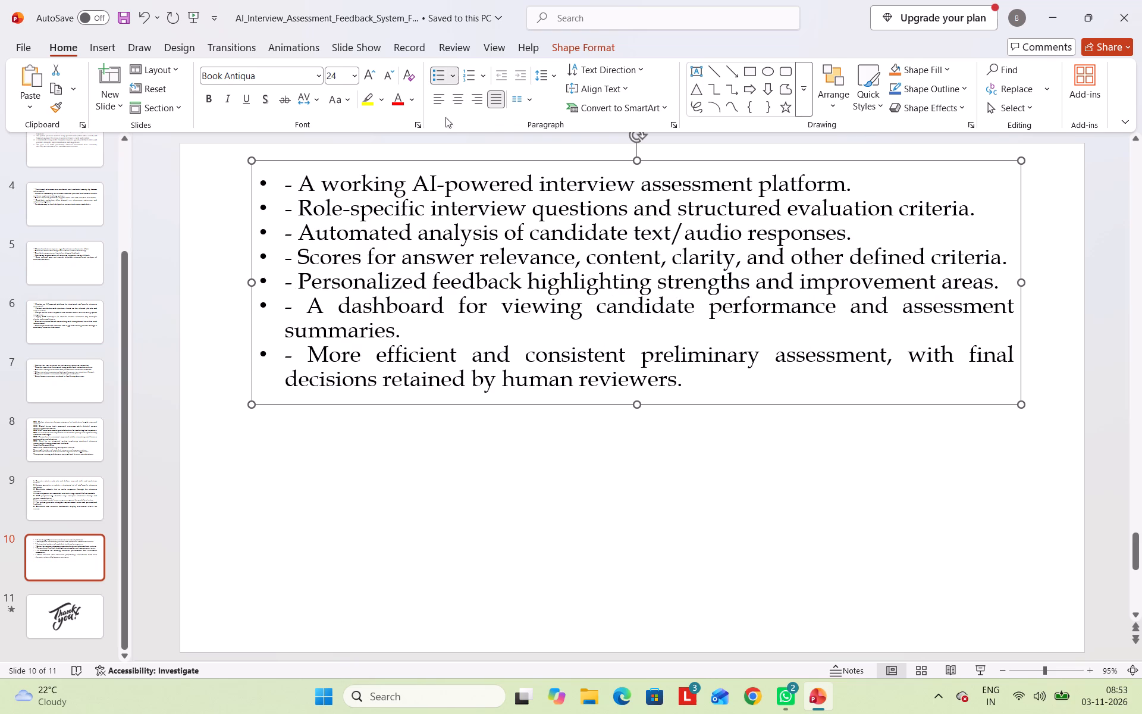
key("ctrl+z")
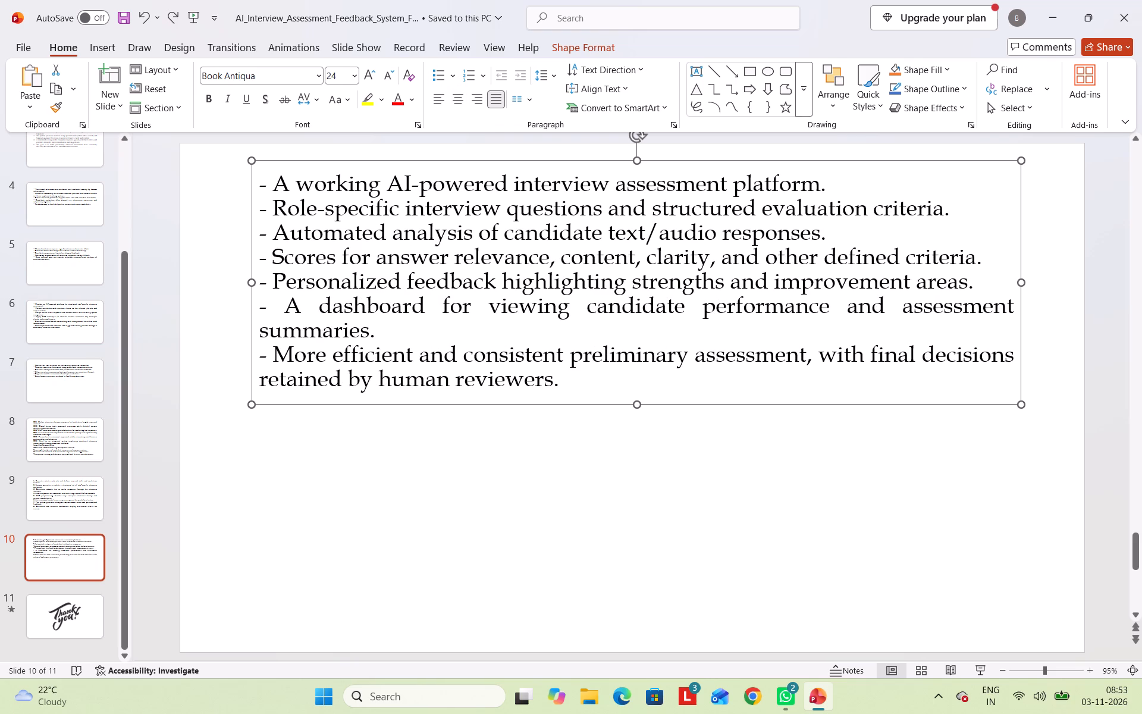
Lower the bottom edge of the slide 10 text box a little further and deselect the box.
left_click_drag(637, 405, 637, 443)
left_click(650, 535)
Change the three presenter lines under "Presenting by:" on the title slide to Book Antiqua.
scroll(366, 430, "up", 7)
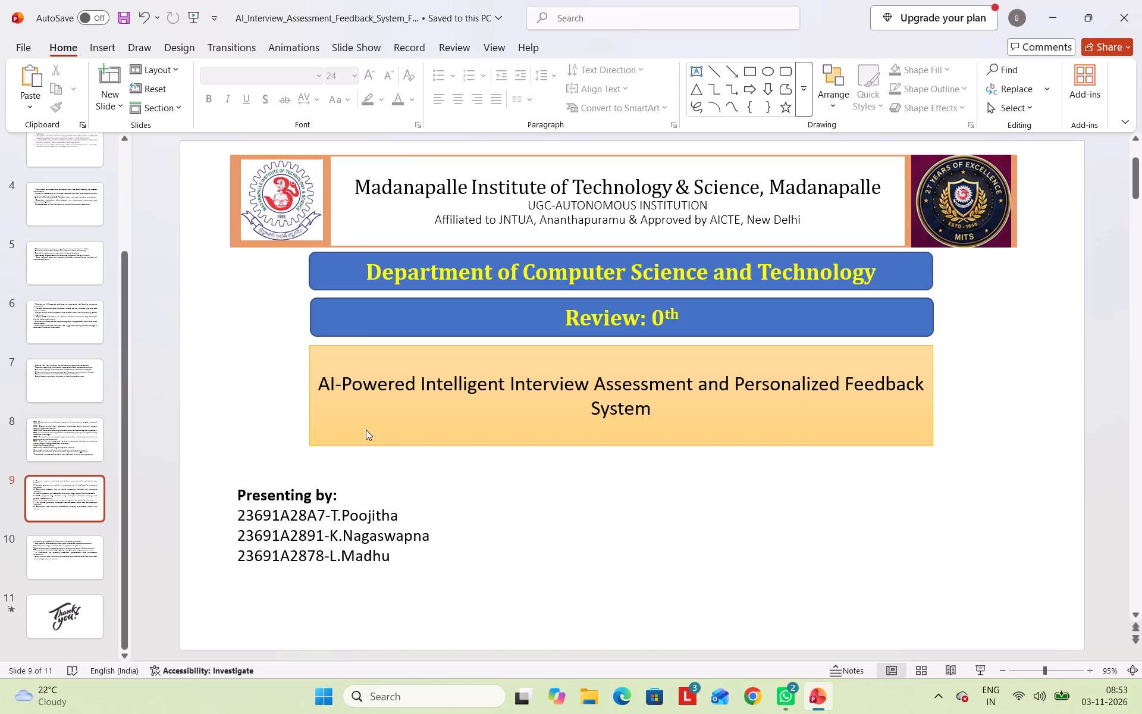
scroll(366, 430, "up", 8)
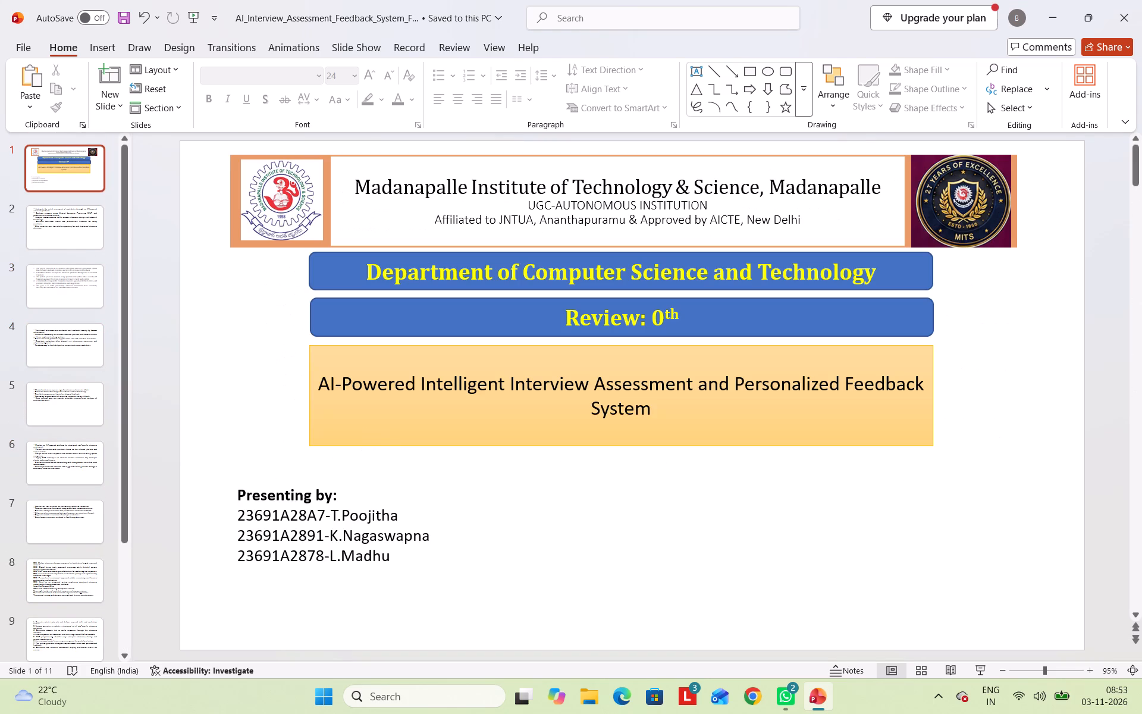
left_click_drag(400, 552, 256, 519)
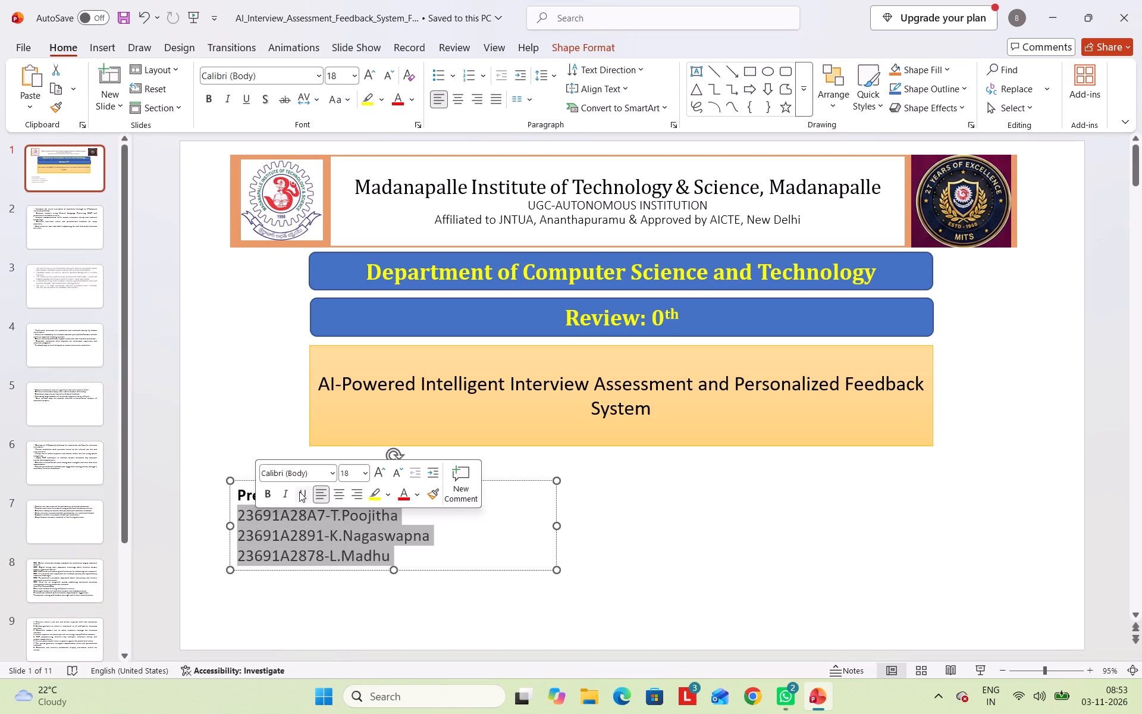
left_click(329, 477)
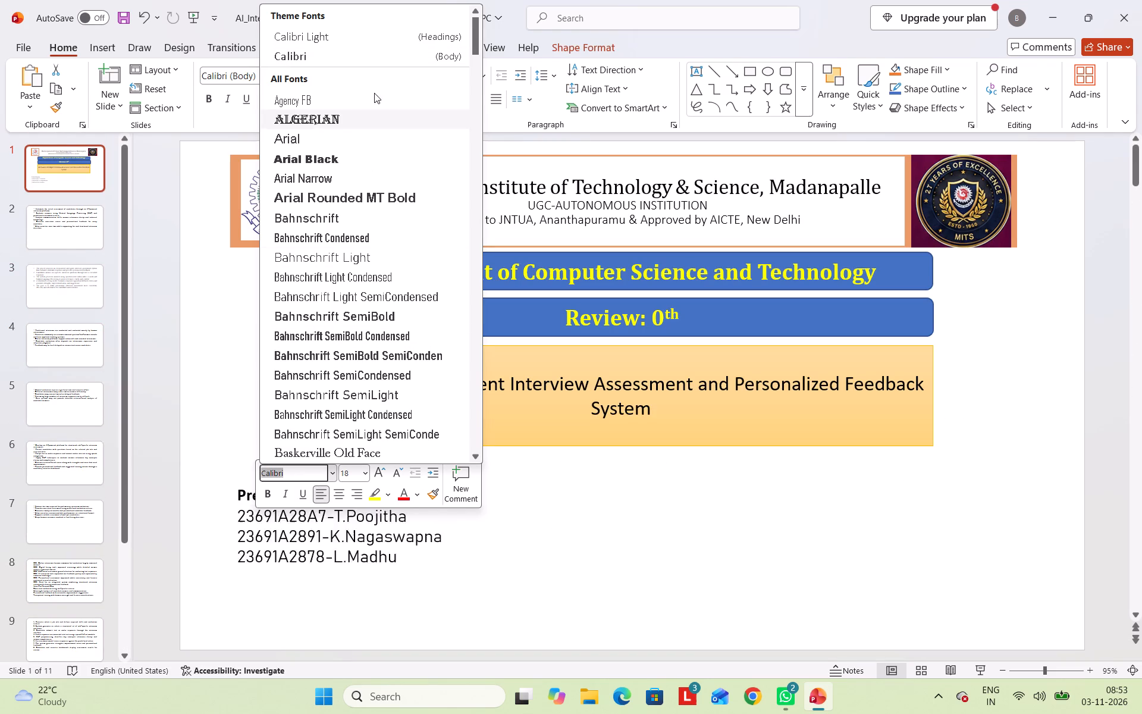
scroll(355, 121, "up", 2)
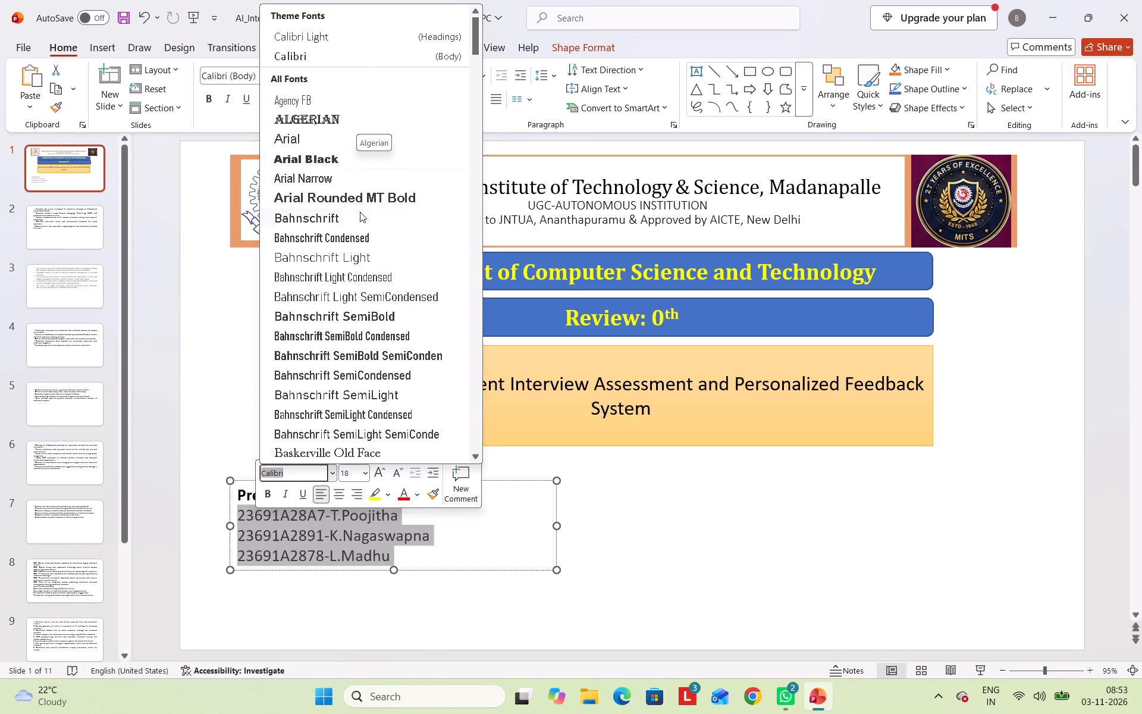
scroll(362, 372, "down", 2)
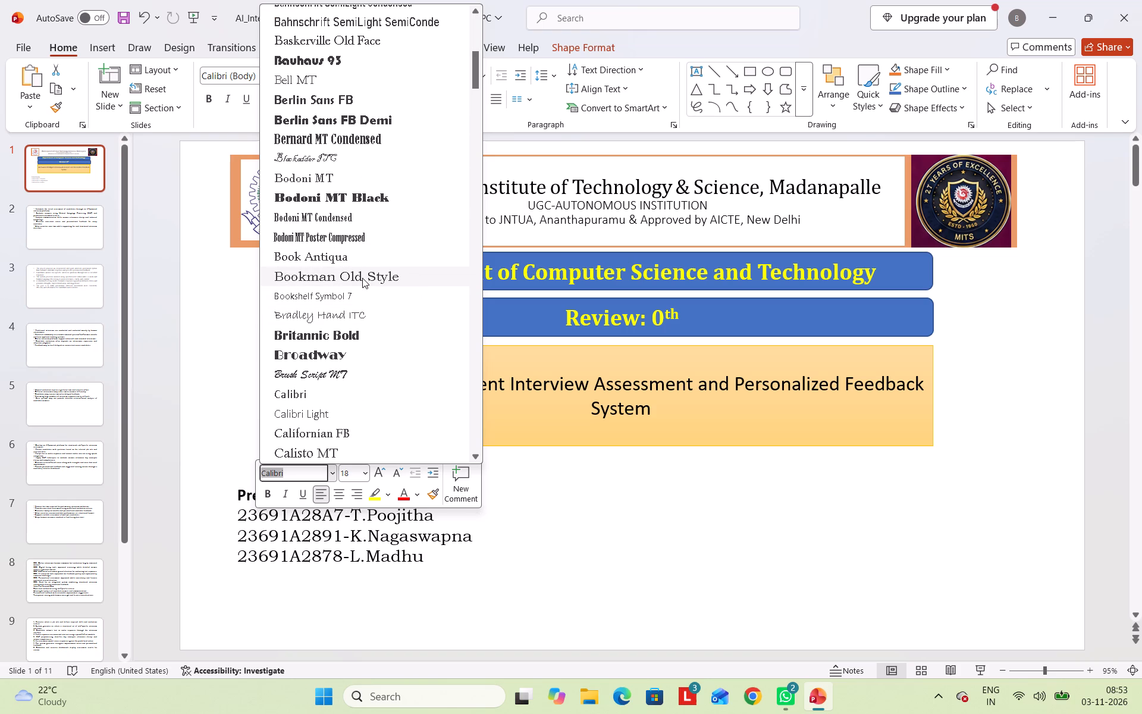
left_click(358, 256)
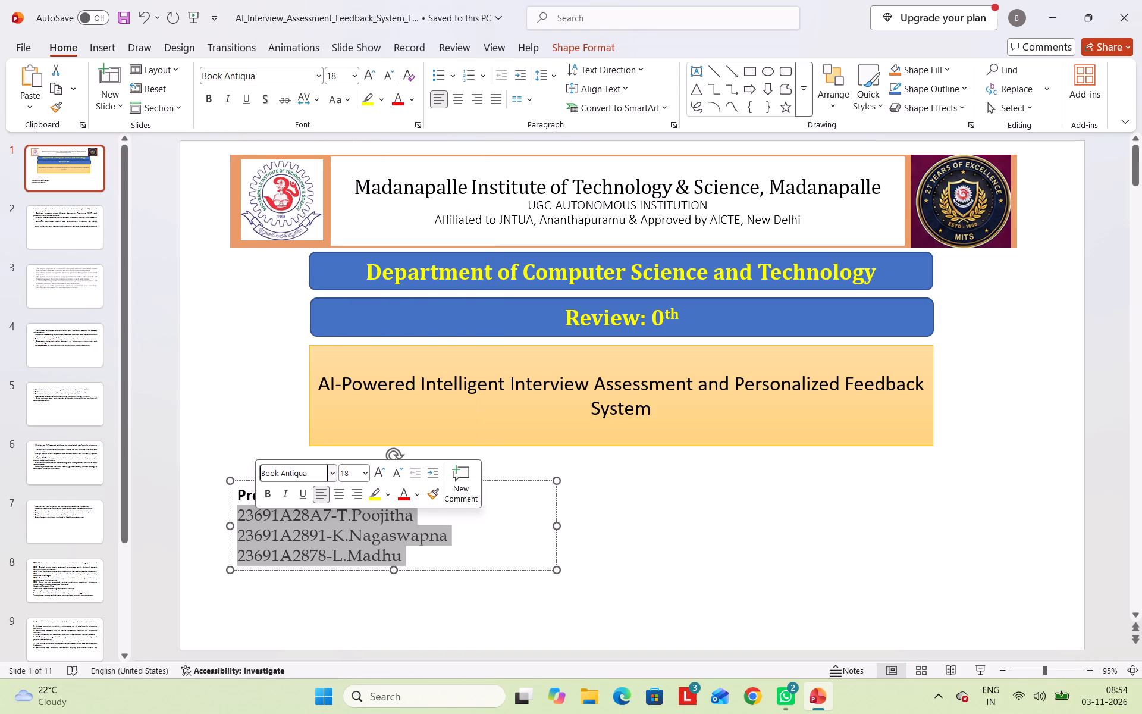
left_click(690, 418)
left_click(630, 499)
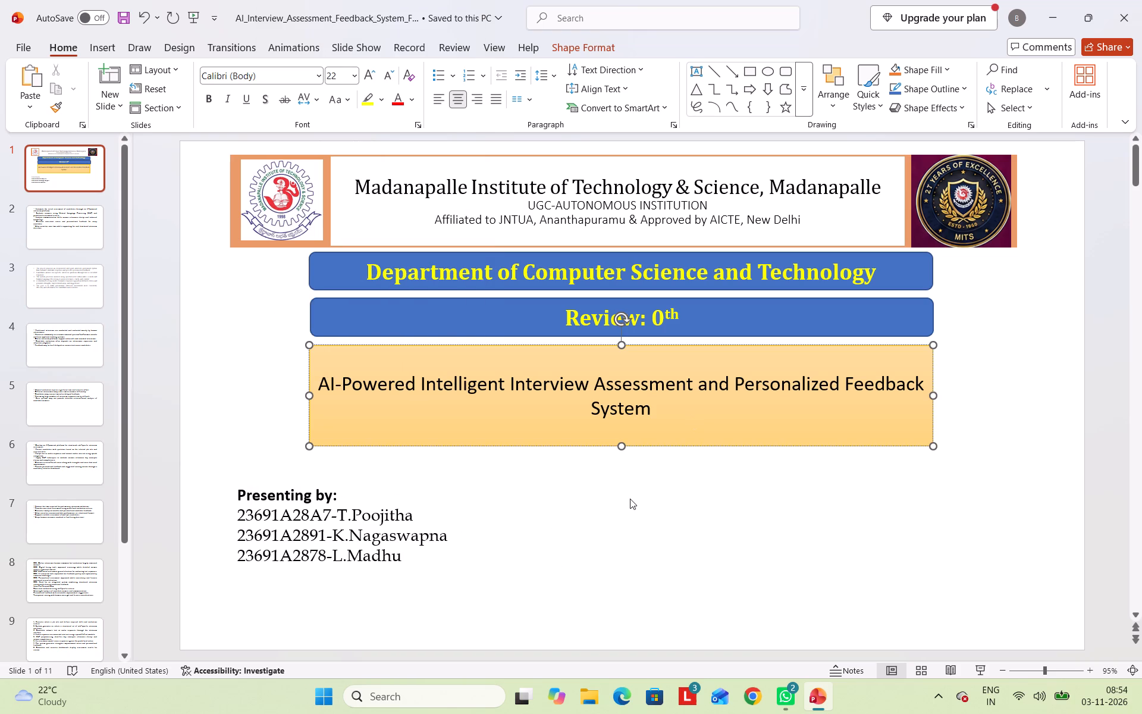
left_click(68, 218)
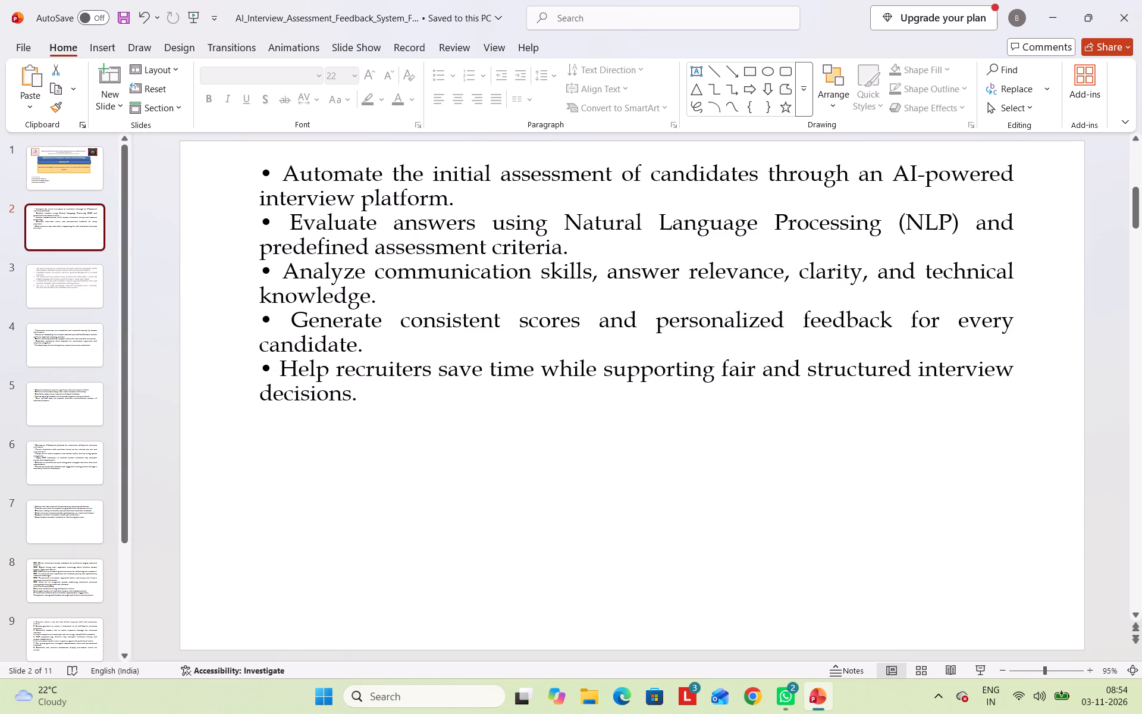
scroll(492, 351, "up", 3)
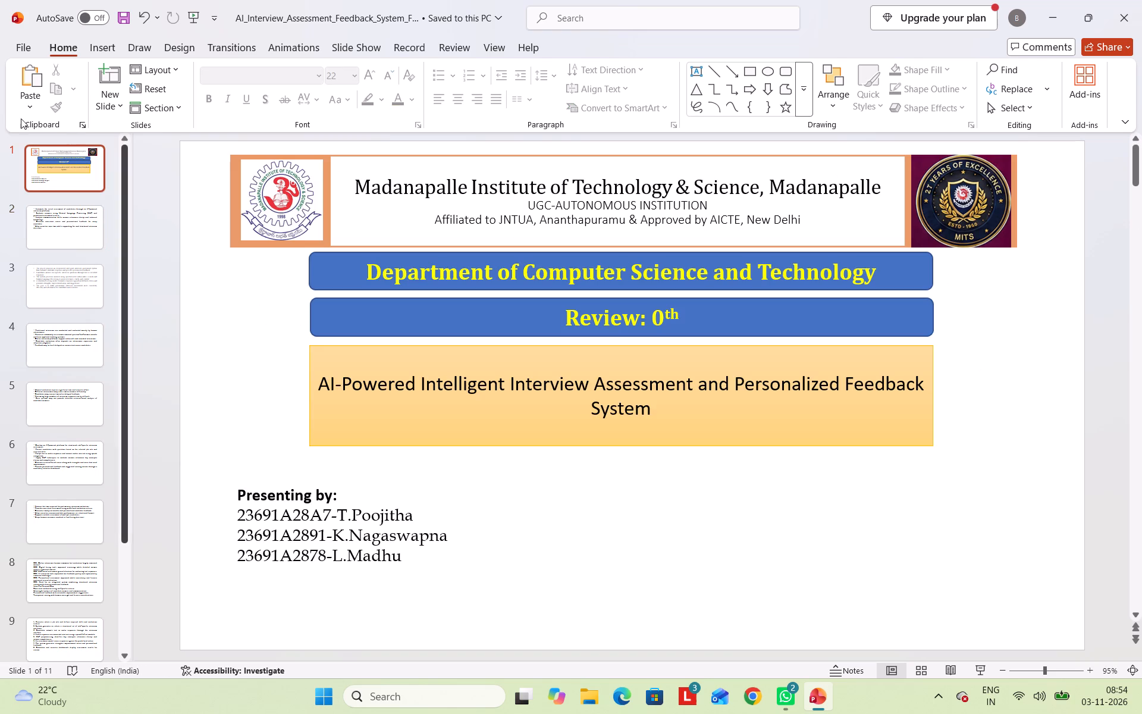
Extend the bottom edge of the slide 2 text box well below its last bullet, moving the text lower on the slide.
left_click(62, 242)
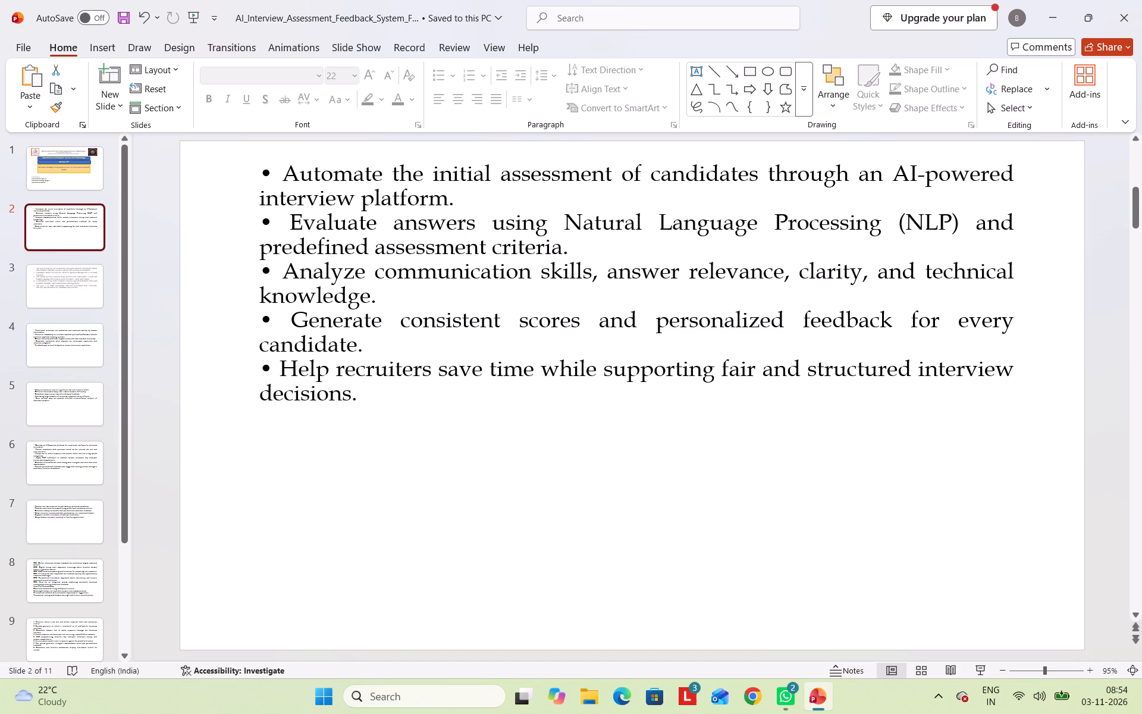
left_click(387, 165)
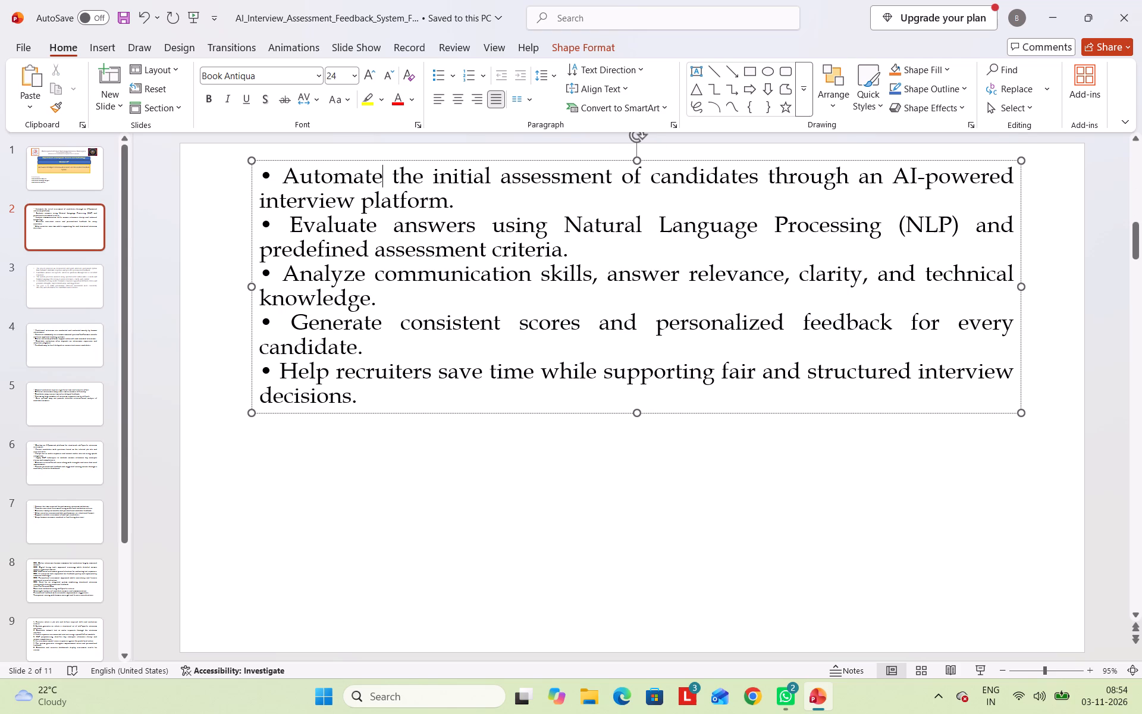
left_click_drag(641, 428, 641, 435)
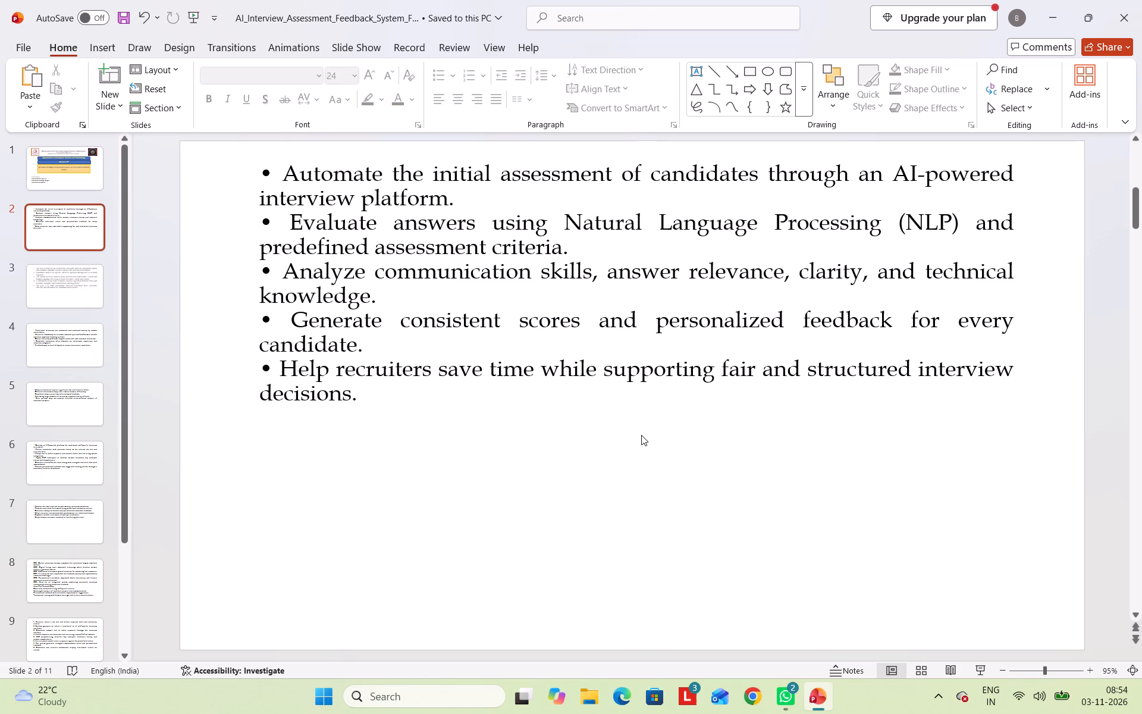
left_click_drag(641, 435, 643, 483)
left_click(648, 381)
left_click_drag(636, 414, 641, 528)
left_click(591, 209)
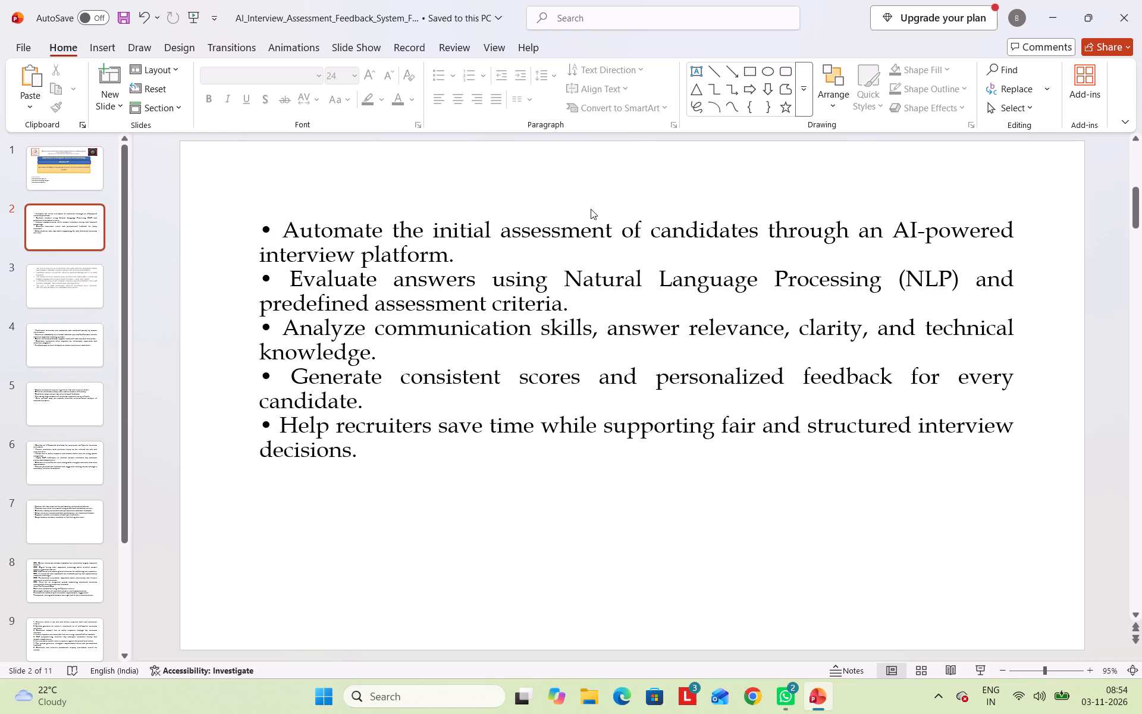
Insert two blank lines above the first bullet in the slide 2 text box to make room for a heading.
left_click(591, 190)
left_click(492, 231)
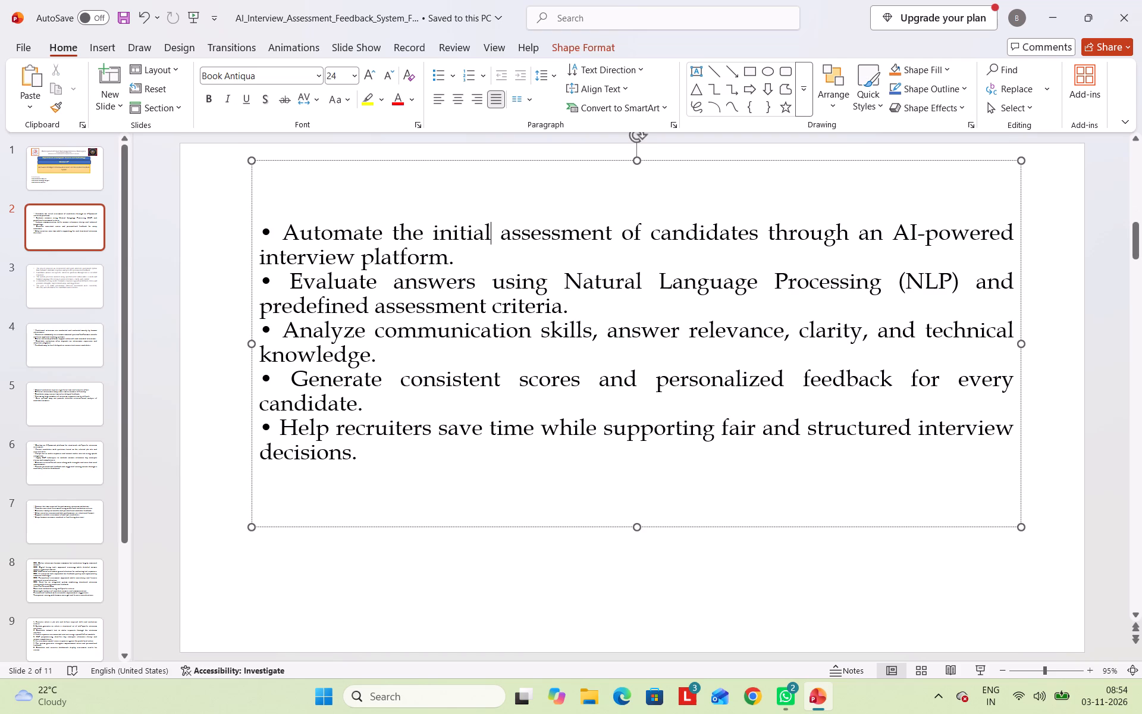
left_click(261, 224)
left_click(558, 197)
left_click(262, 234)
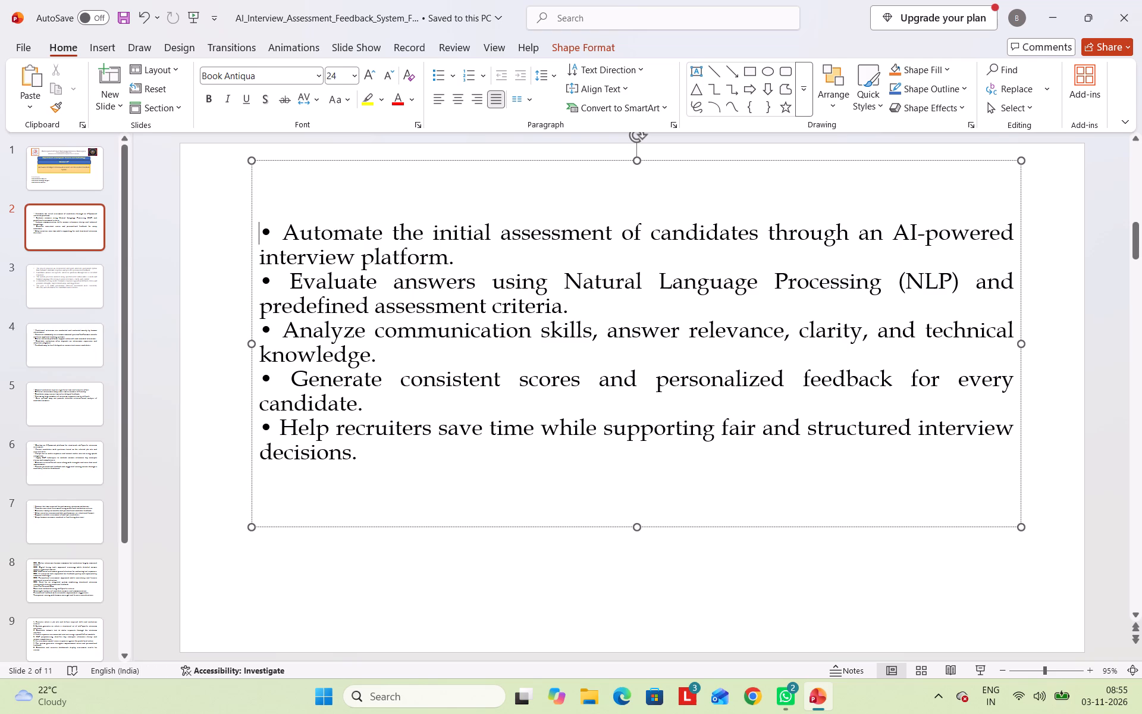
left_click(604, 196)
left_click(266, 233)
left_click(255, 228)
key("Return")
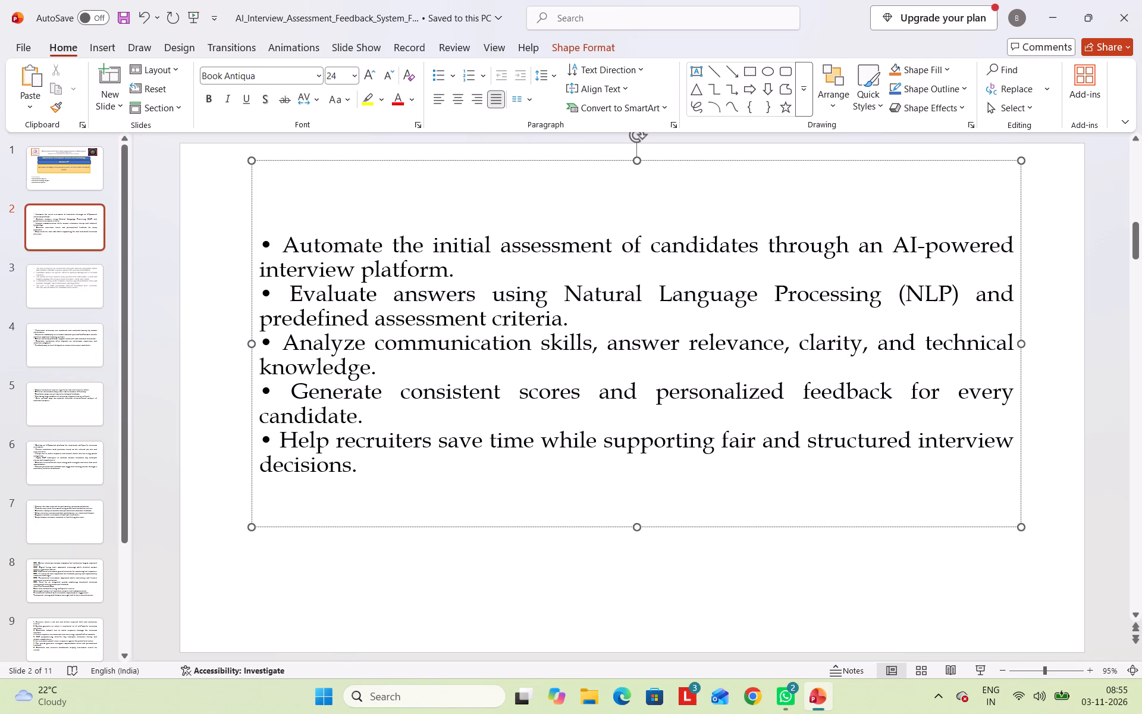
left_click(274, 207)
left_click(261, 220)
left_click(259, 240)
key("Return")
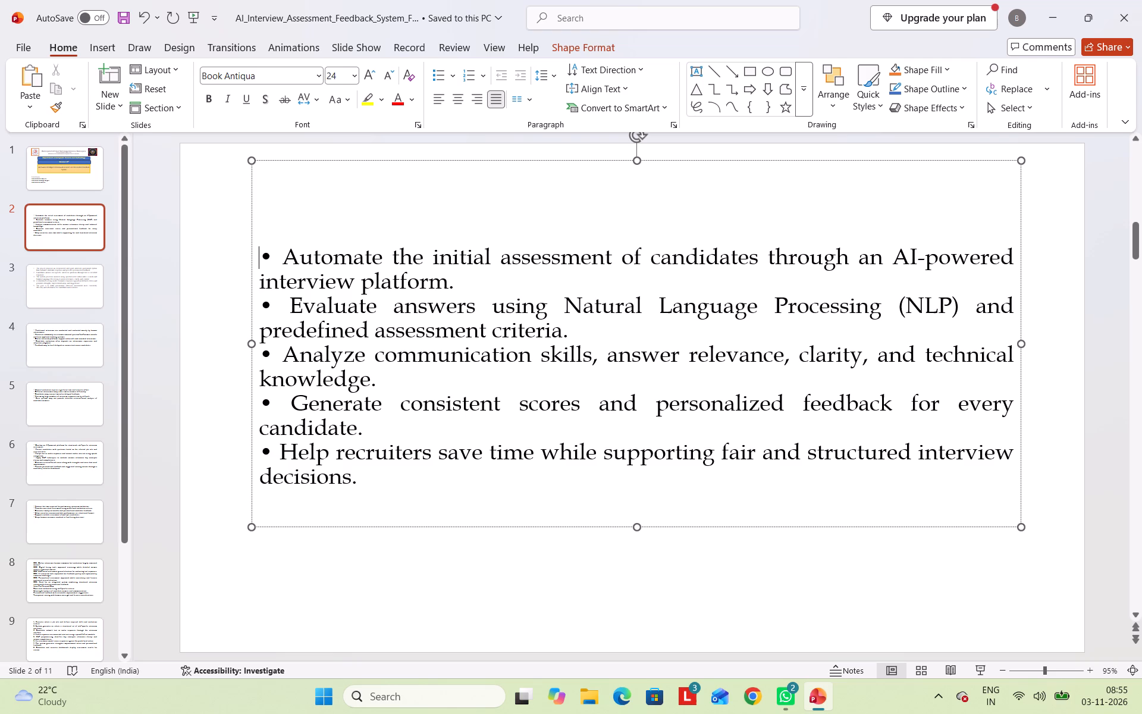
Enter the centred heading OBJECTIVE above the bullets on slide 2.
left_click(636, 202)
type("OBJE")
type("CTIVE")
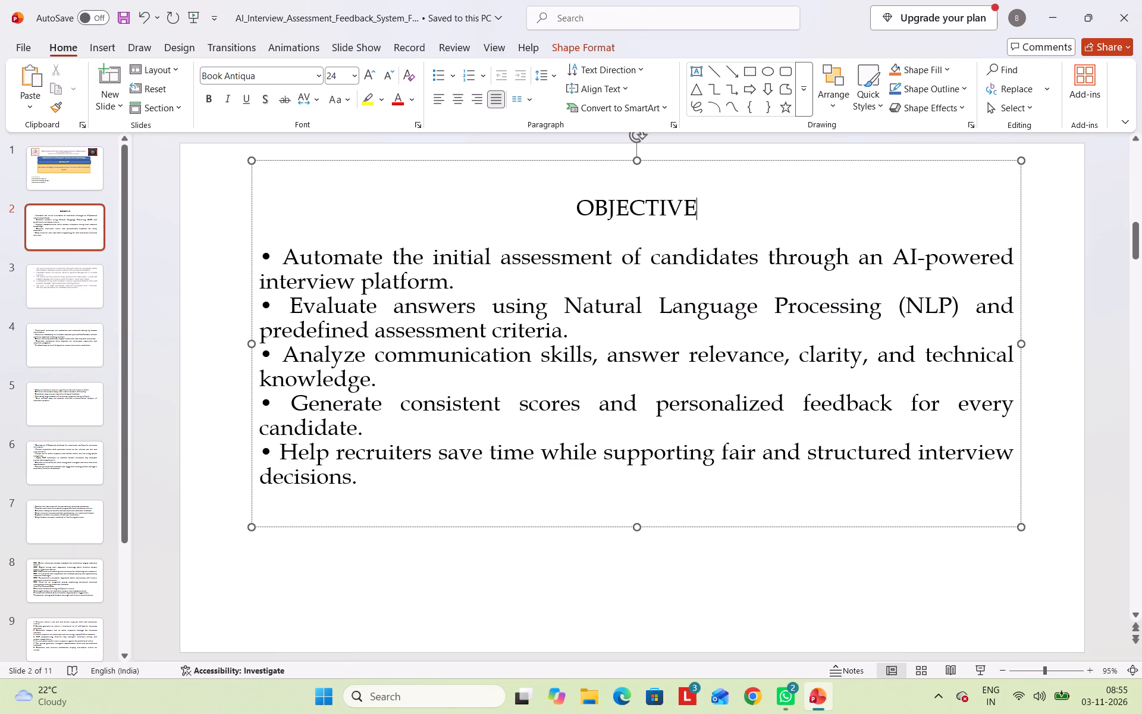
Format the OBJECTIVE heading in underlined Arial Black and deselect the text box.
left_click_drag(699, 211, 564, 206)
left_click(641, 155)
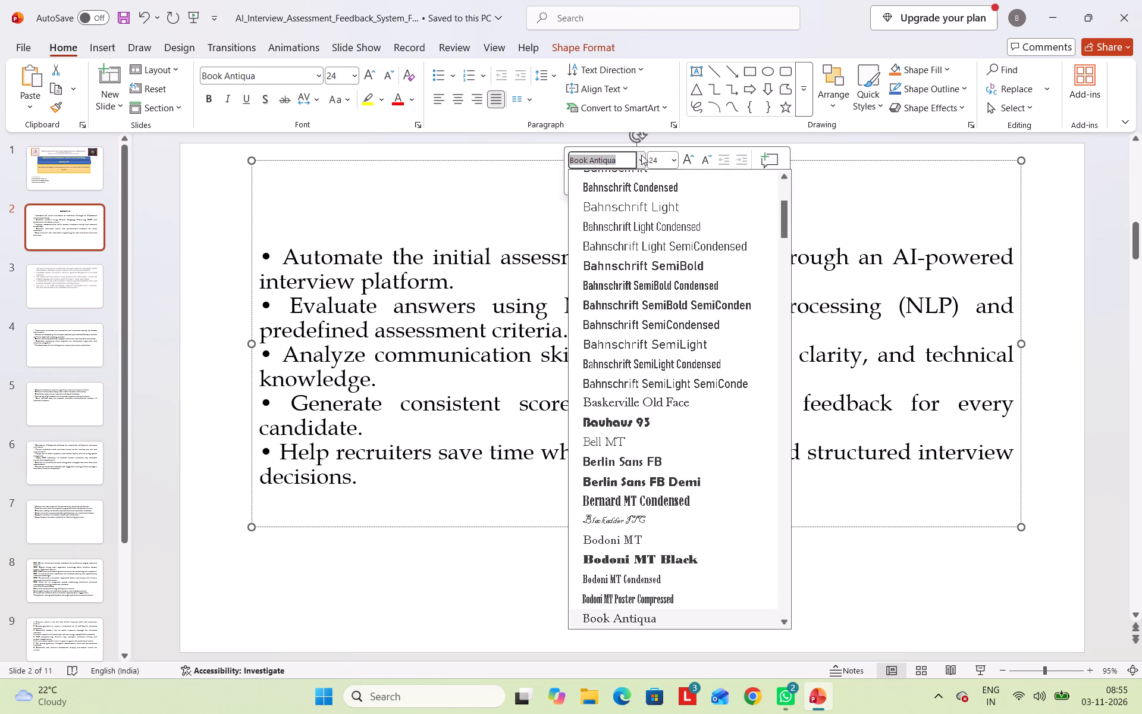
scroll(645, 190, "up", 2)
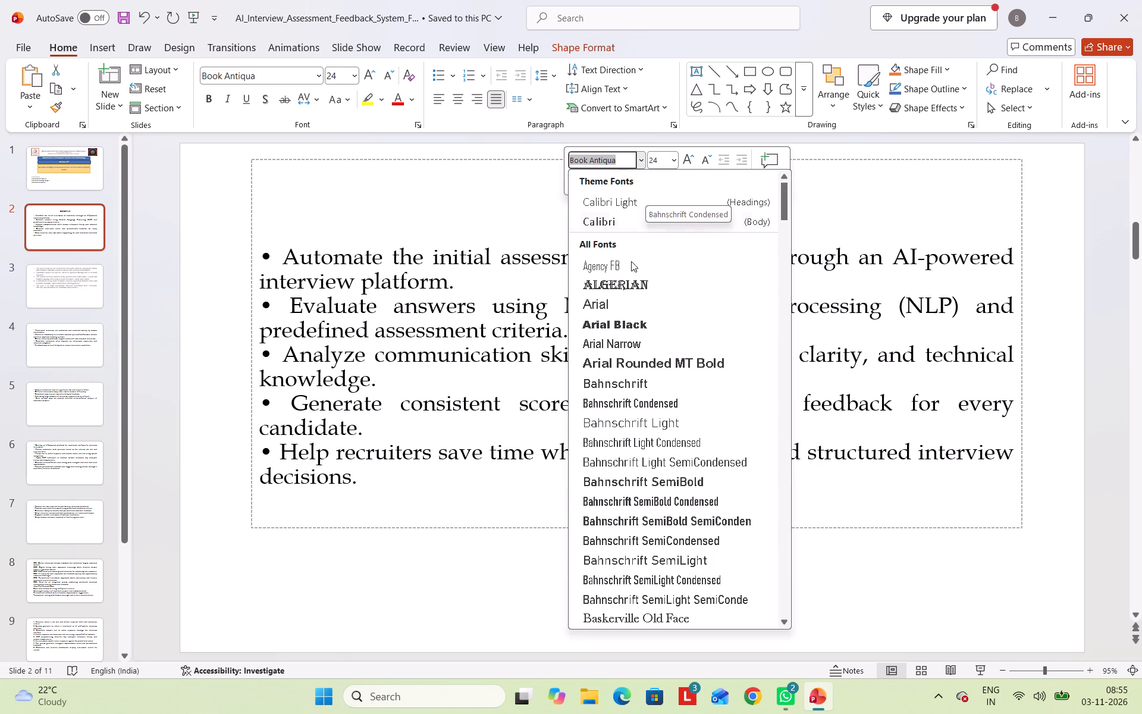
left_click(628, 325)
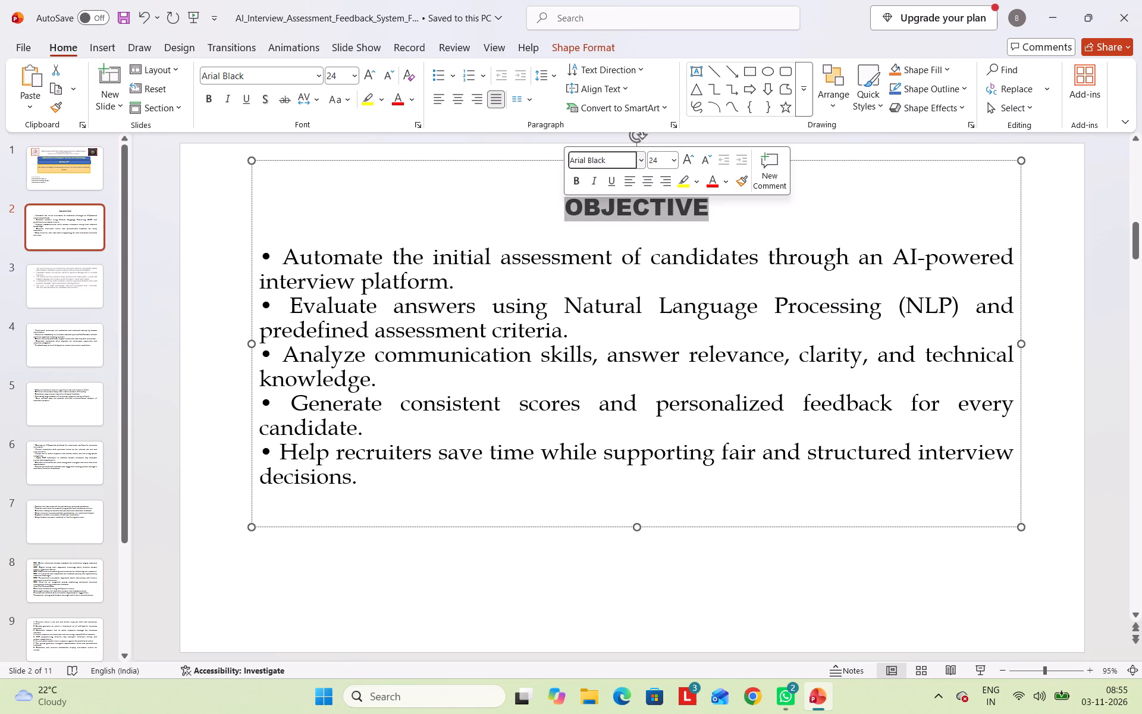
left_click(615, 186)
left_click(752, 220)
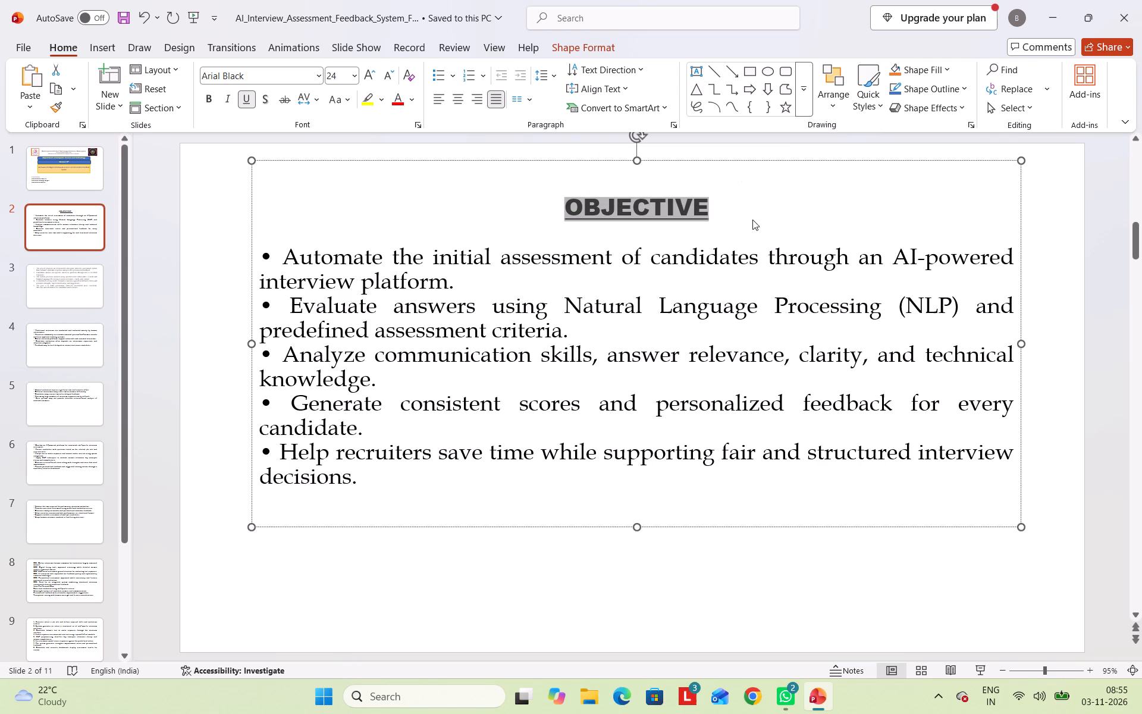
left_click(729, 581)
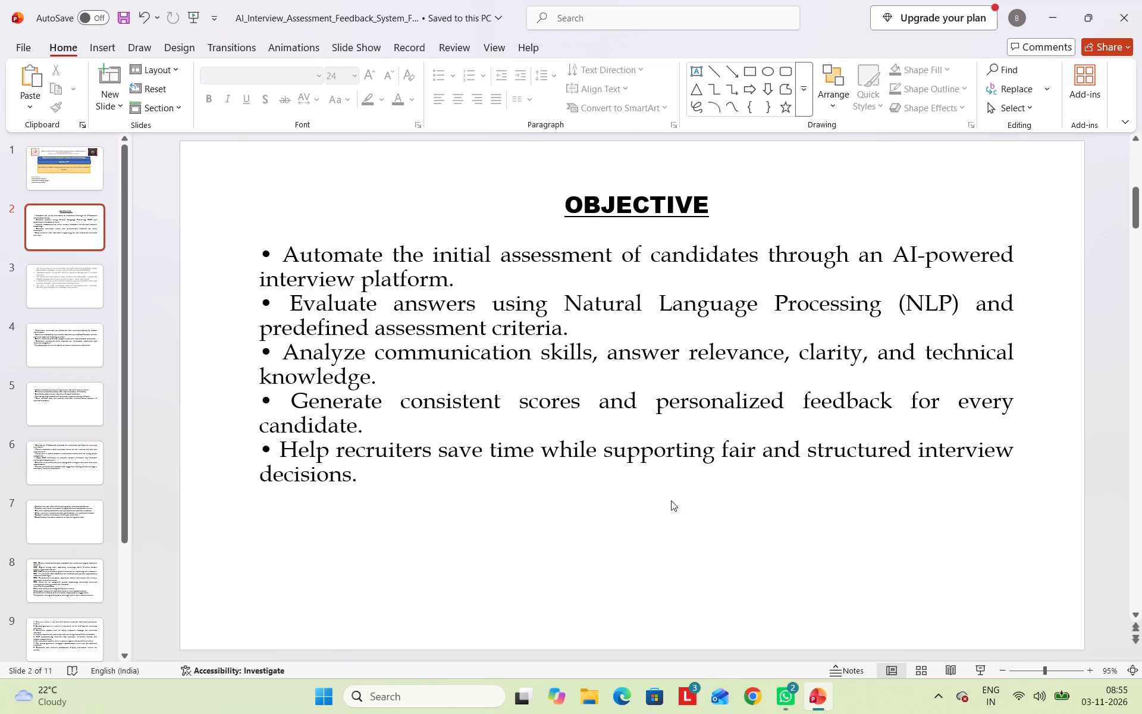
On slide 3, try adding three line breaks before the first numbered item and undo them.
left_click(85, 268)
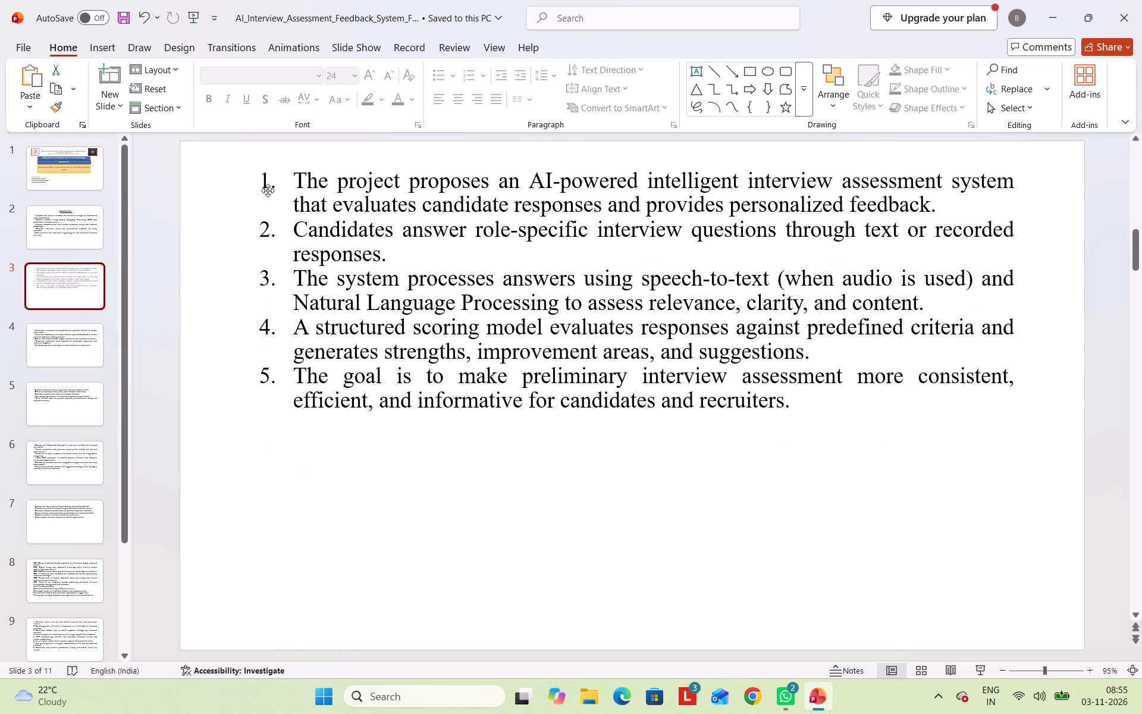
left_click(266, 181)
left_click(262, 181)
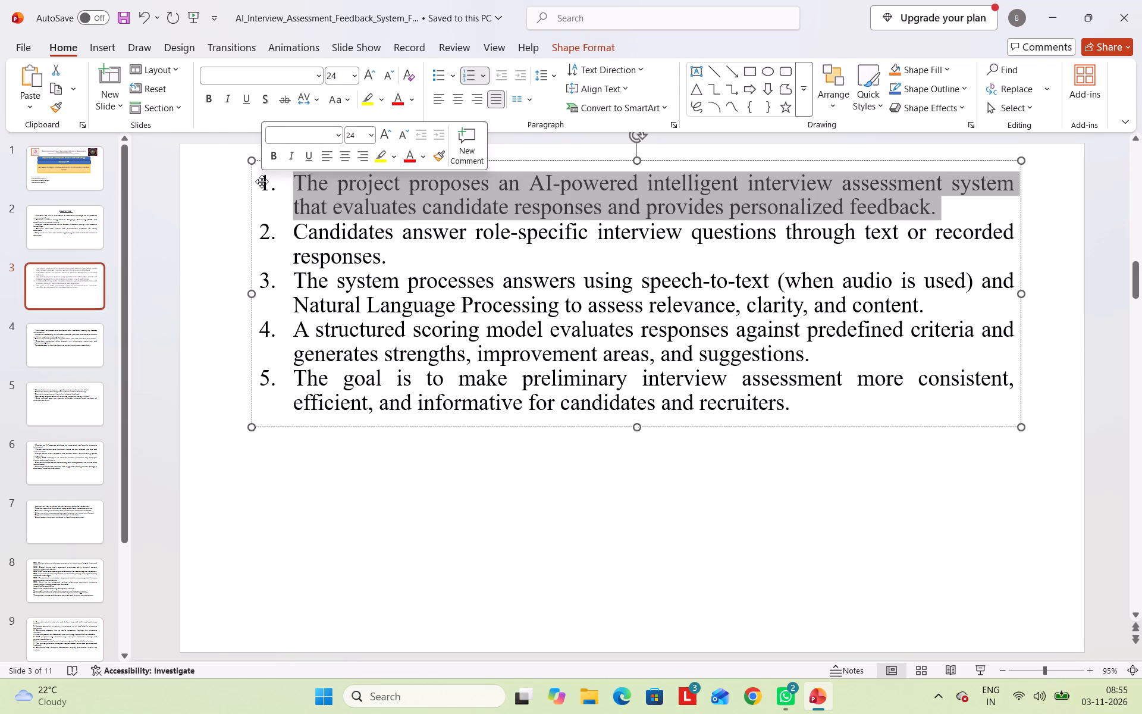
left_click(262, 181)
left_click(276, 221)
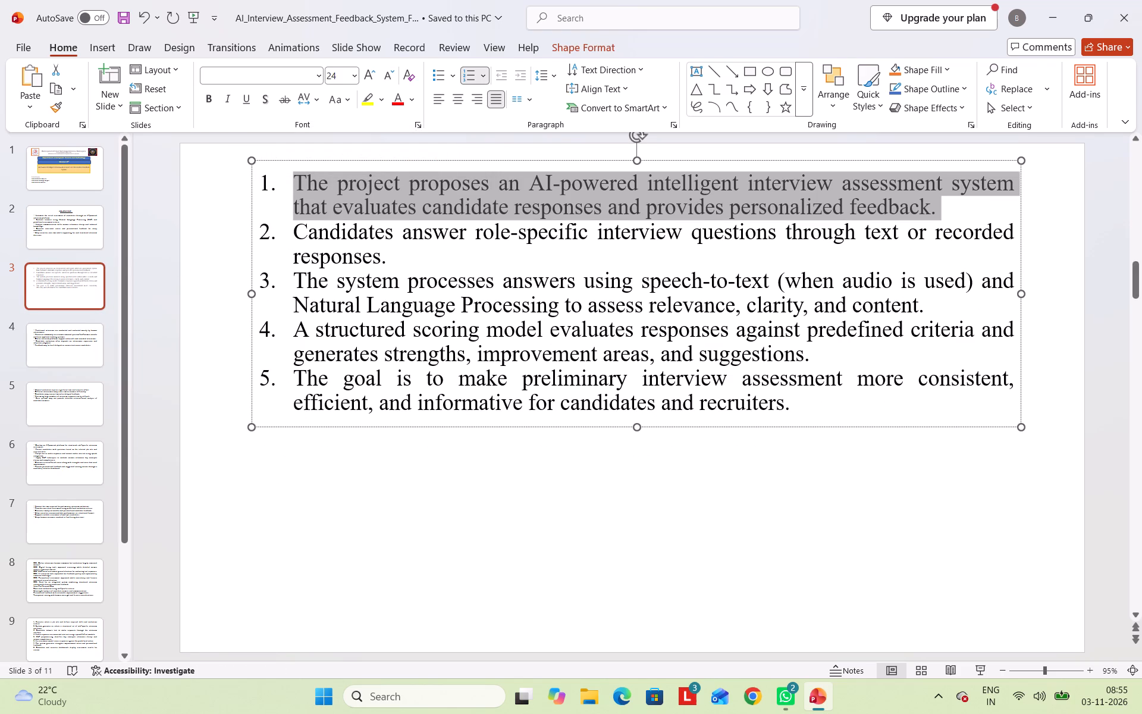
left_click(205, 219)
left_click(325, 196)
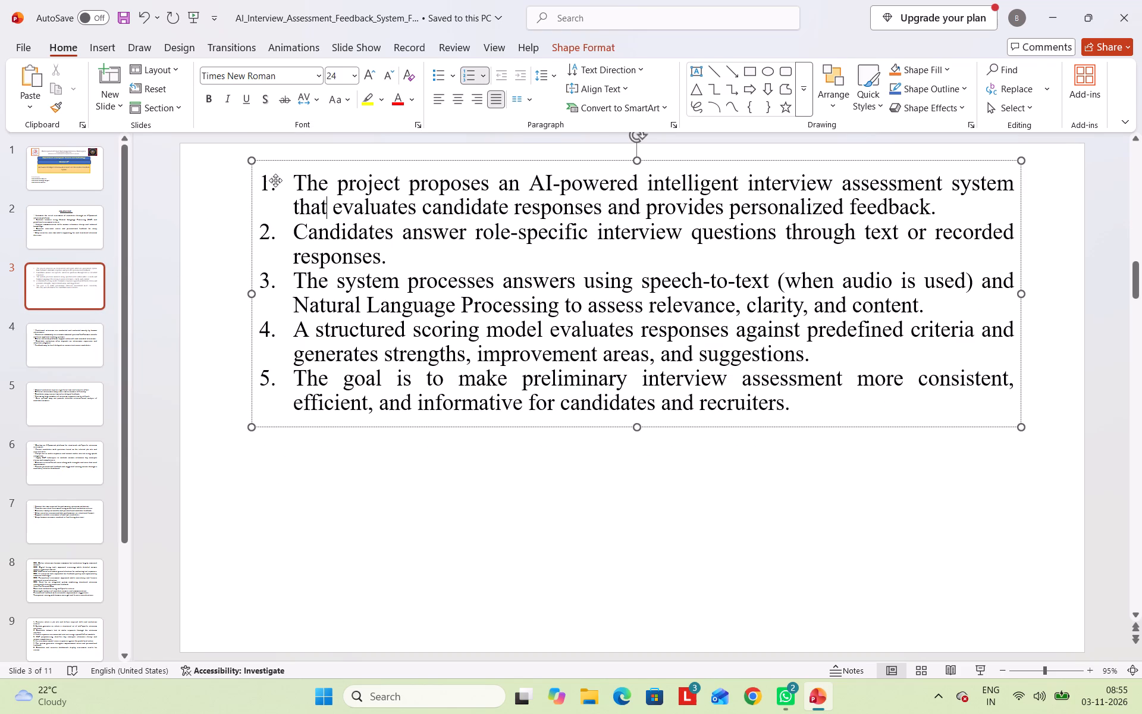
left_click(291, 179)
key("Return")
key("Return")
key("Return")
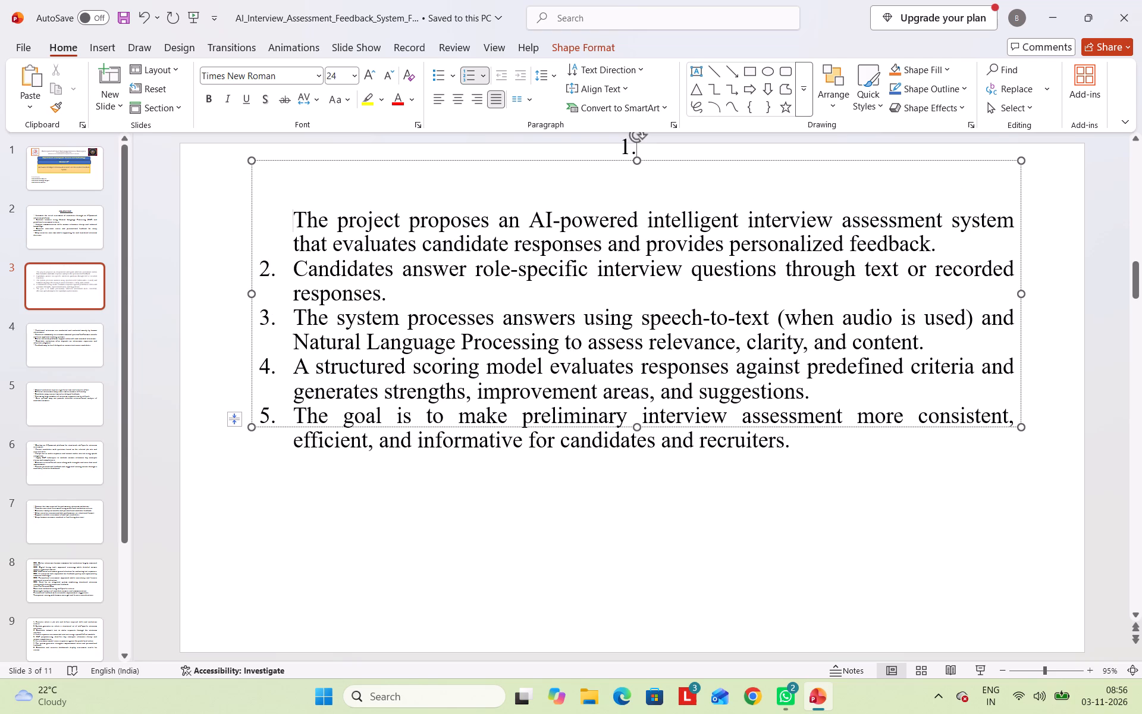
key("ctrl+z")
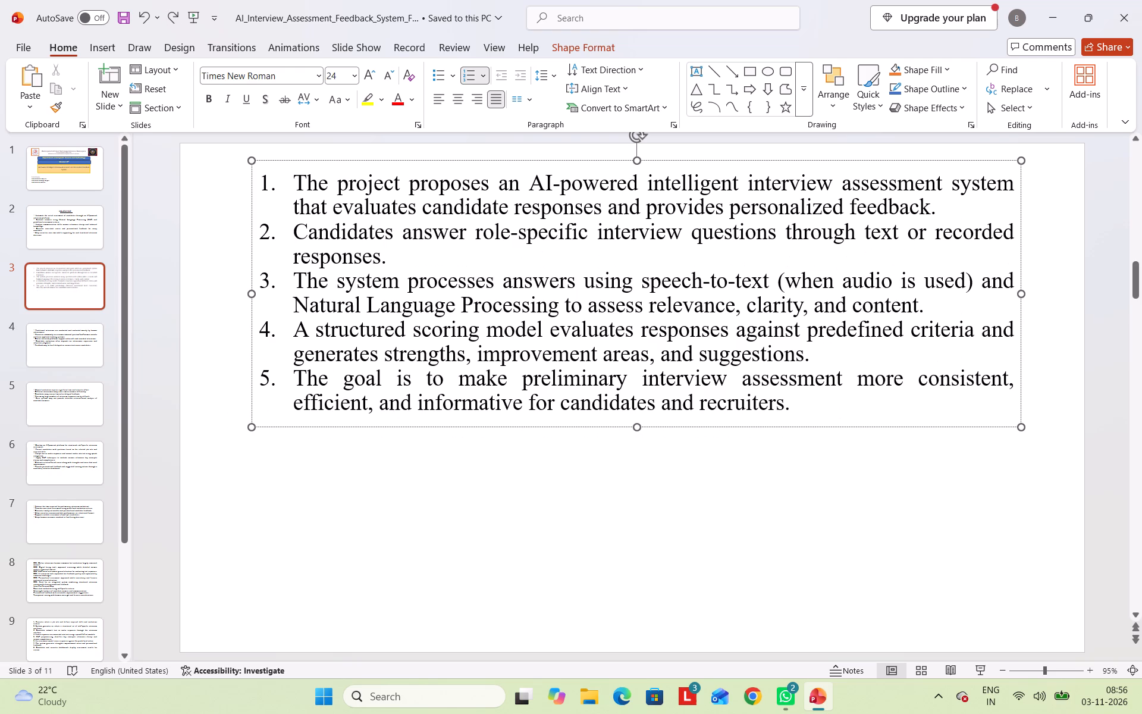
Add a line above the first numbered item on slide 3, remove that item's number and enter the heading ABSTRACT.
left_click(258, 183)
key("shift+Return")
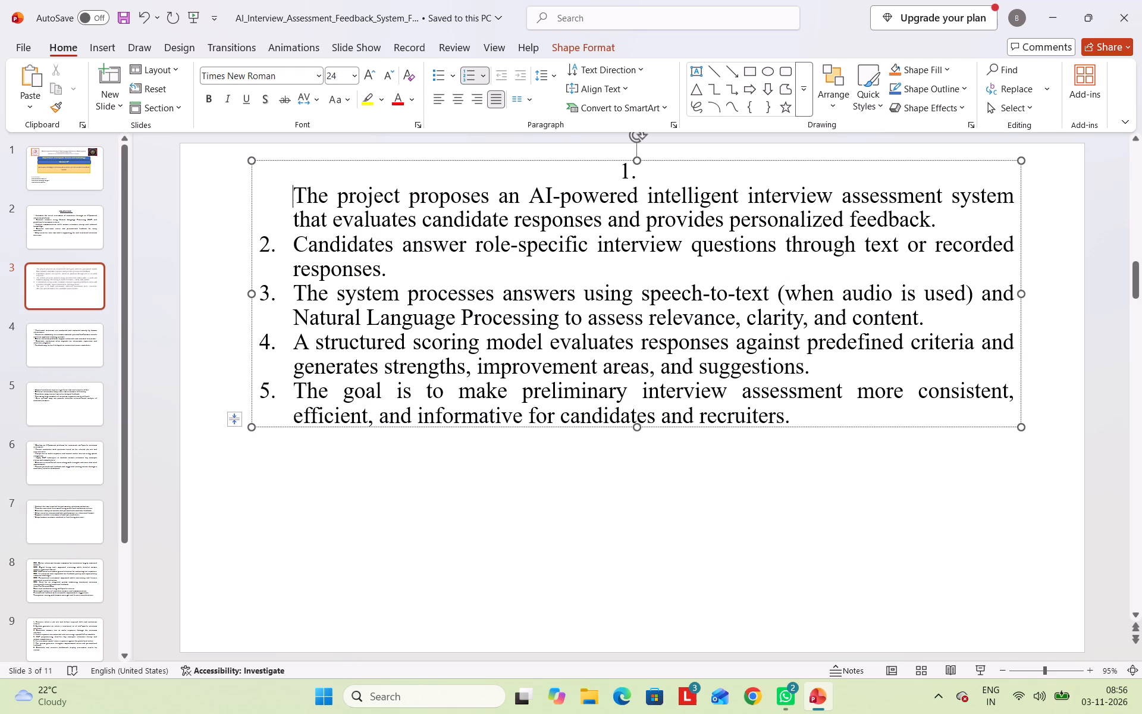
left_click(638, 176)
key("BackSpace")
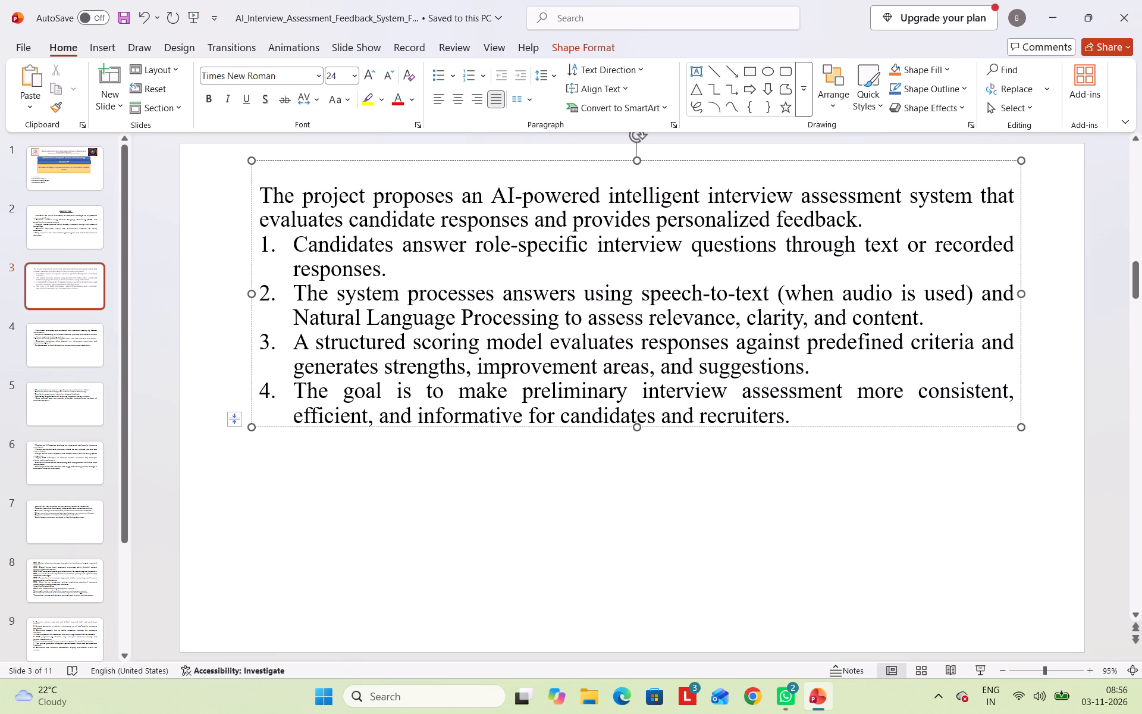
type("ABSTRACT")
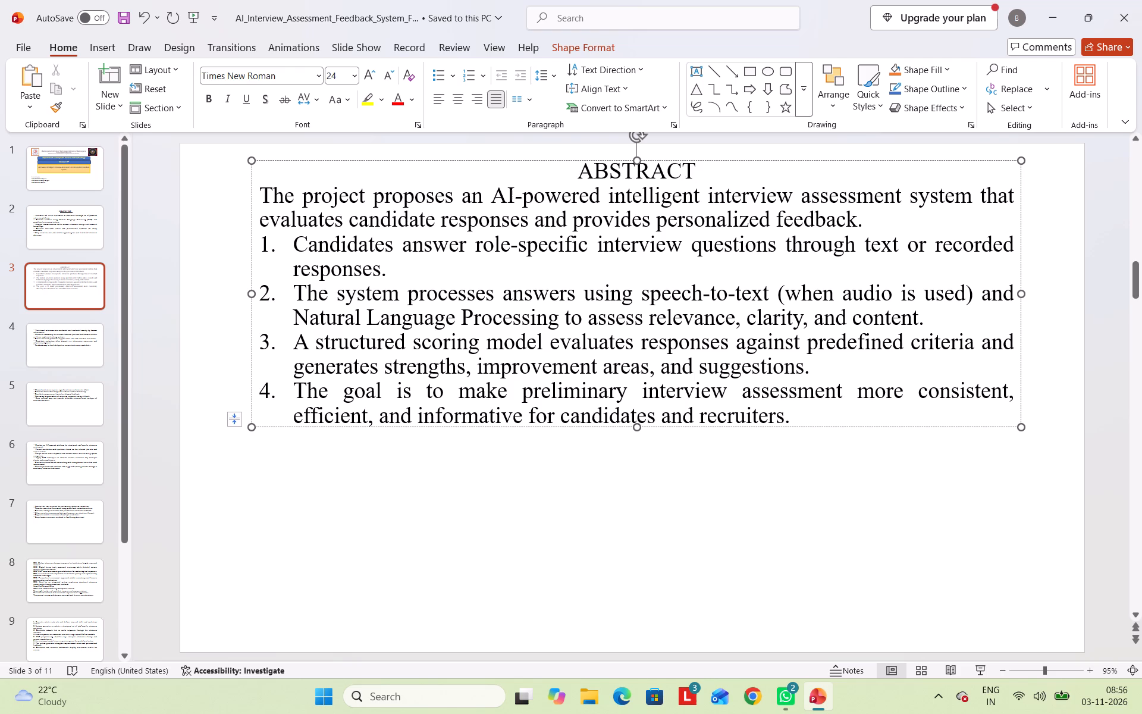
Format the ABSTRACT heading on slide 3 in underlined Arial Black.
left_click_drag(695, 168, 583, 178)
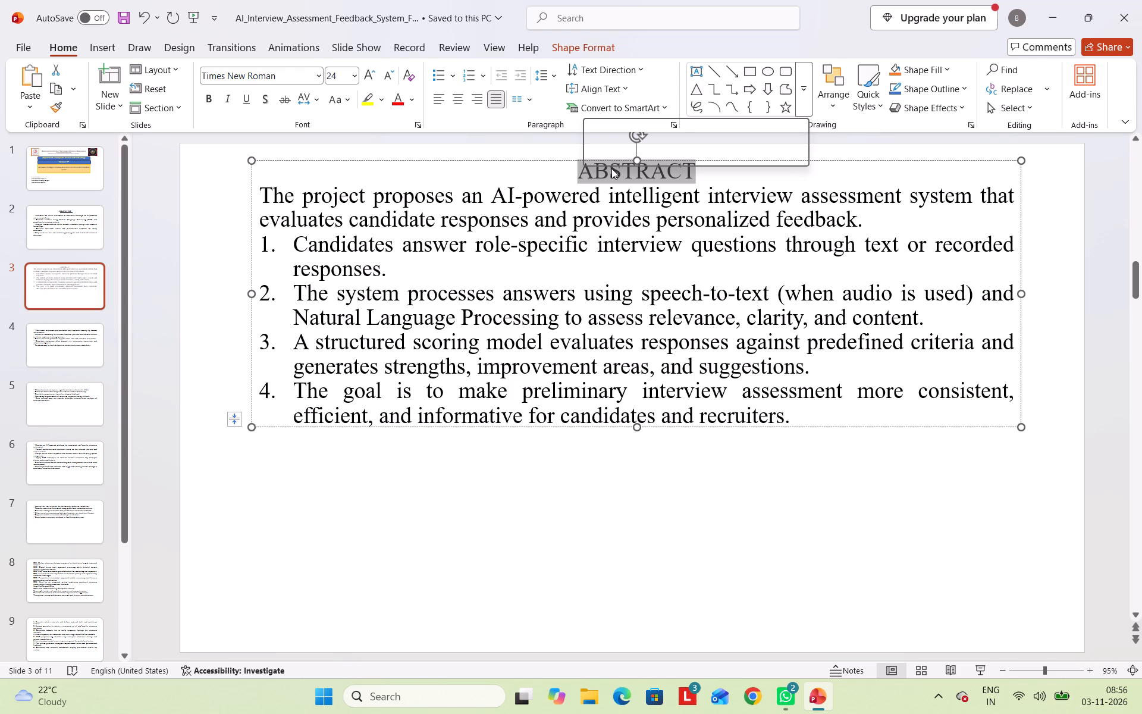
left_click(659, 127)
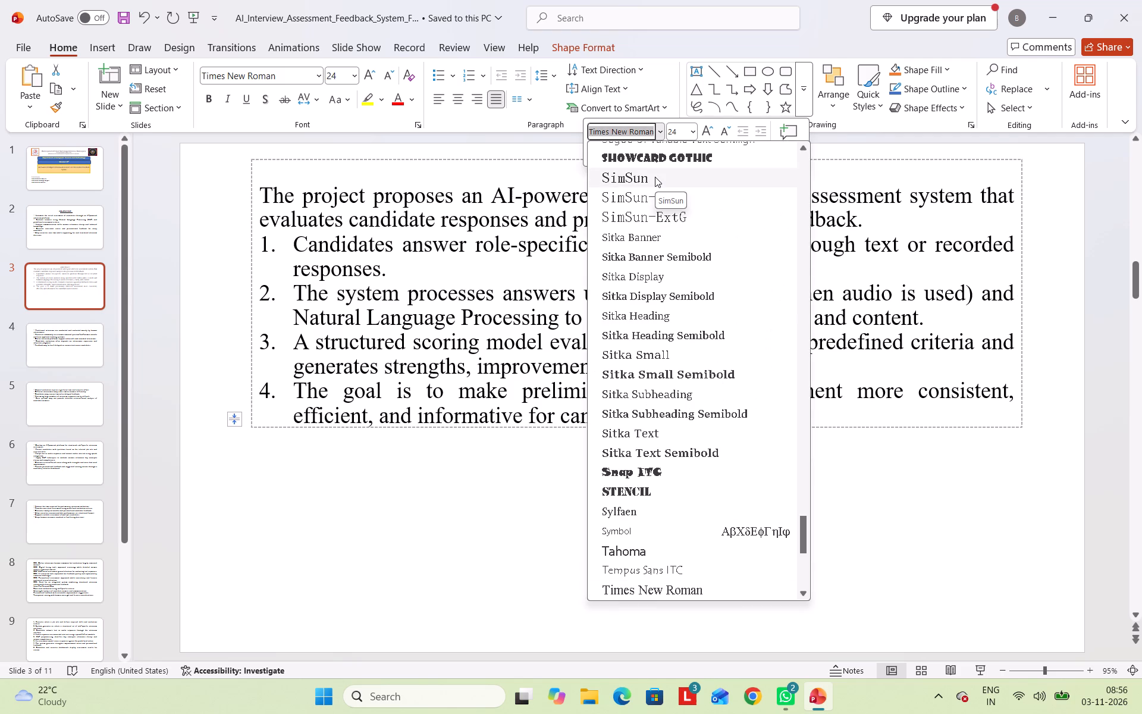
scroll(660, 211, "up", 4)
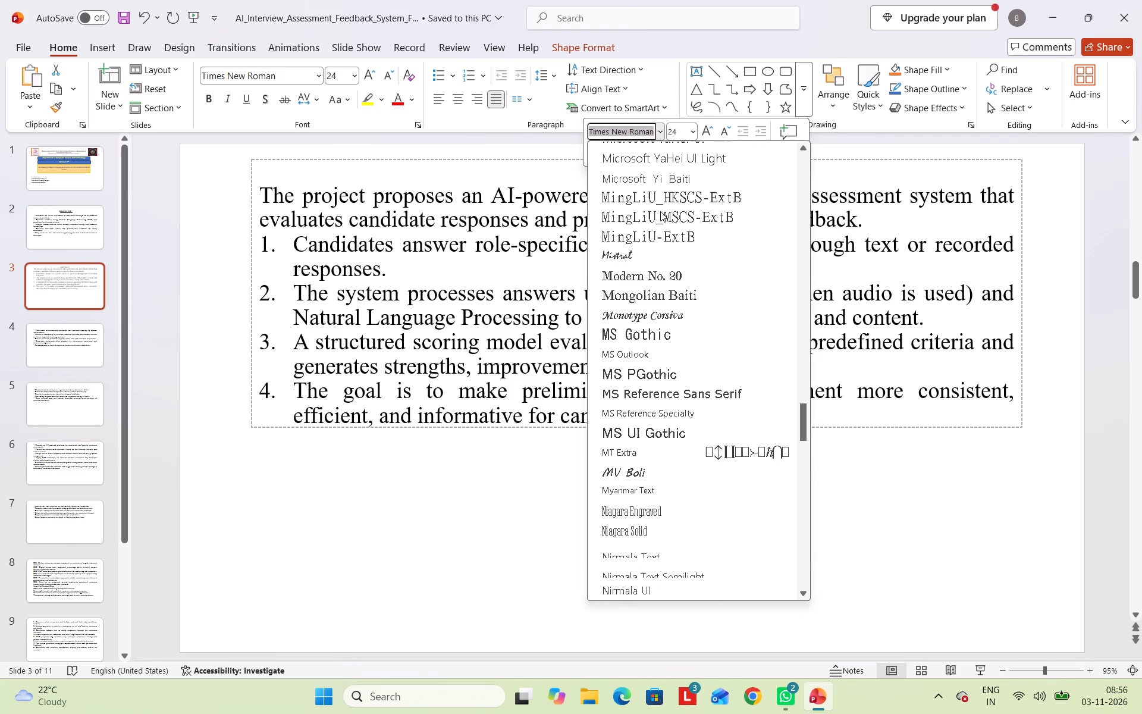
scroll(657, 323, "up", 5)
scroll(657, 323, "up", 20)
scroll(657, 323, "up", 17)
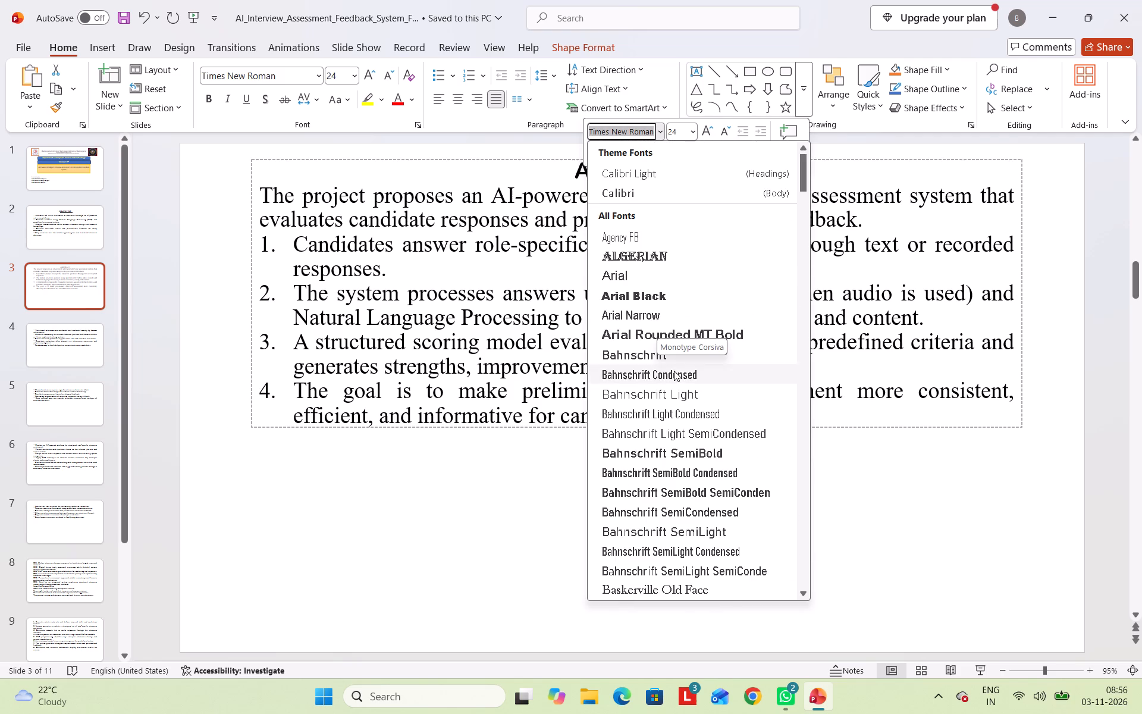
left_click(661, 291)
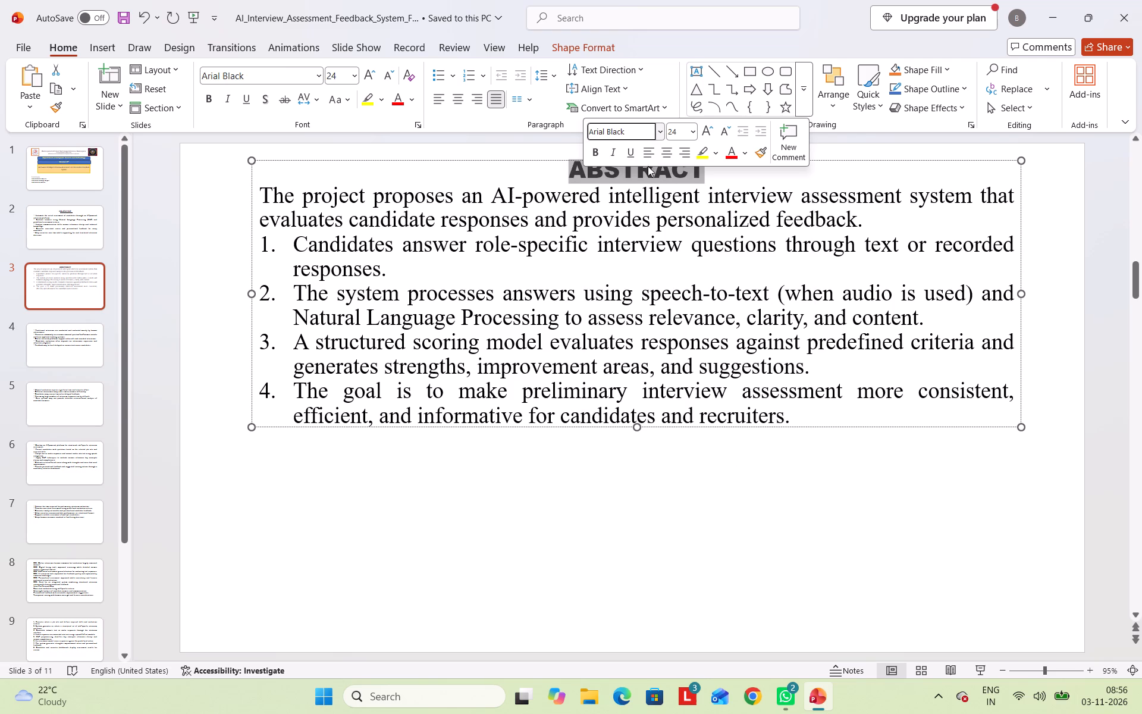
left_click(633, 152)
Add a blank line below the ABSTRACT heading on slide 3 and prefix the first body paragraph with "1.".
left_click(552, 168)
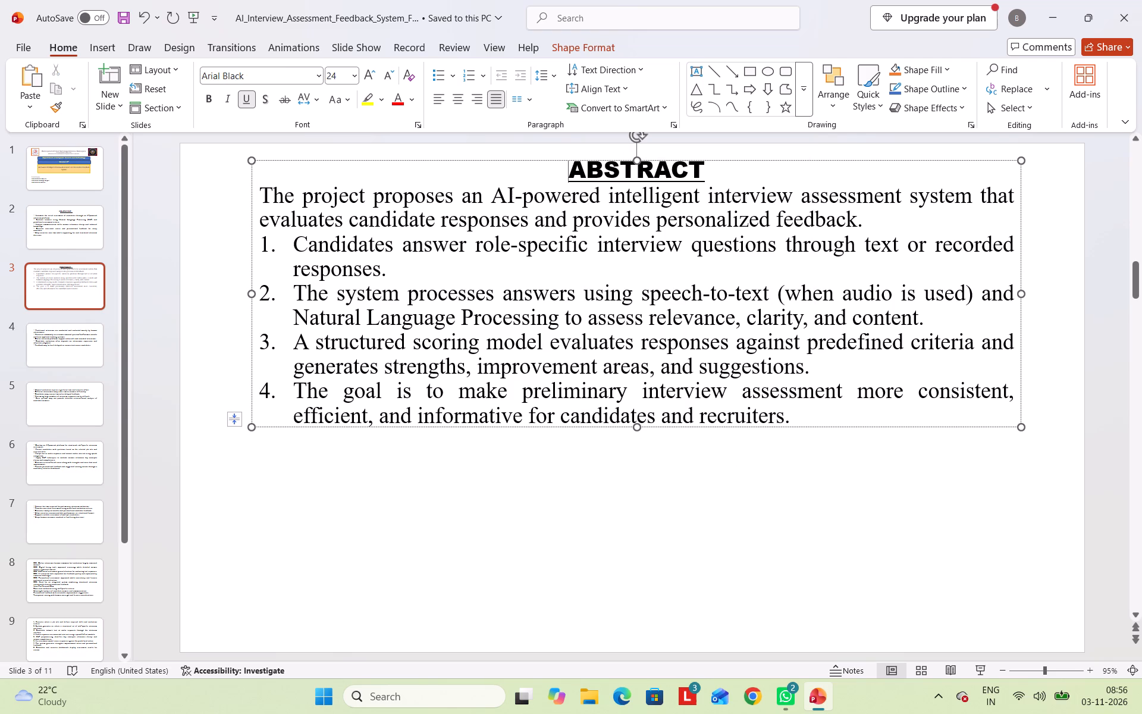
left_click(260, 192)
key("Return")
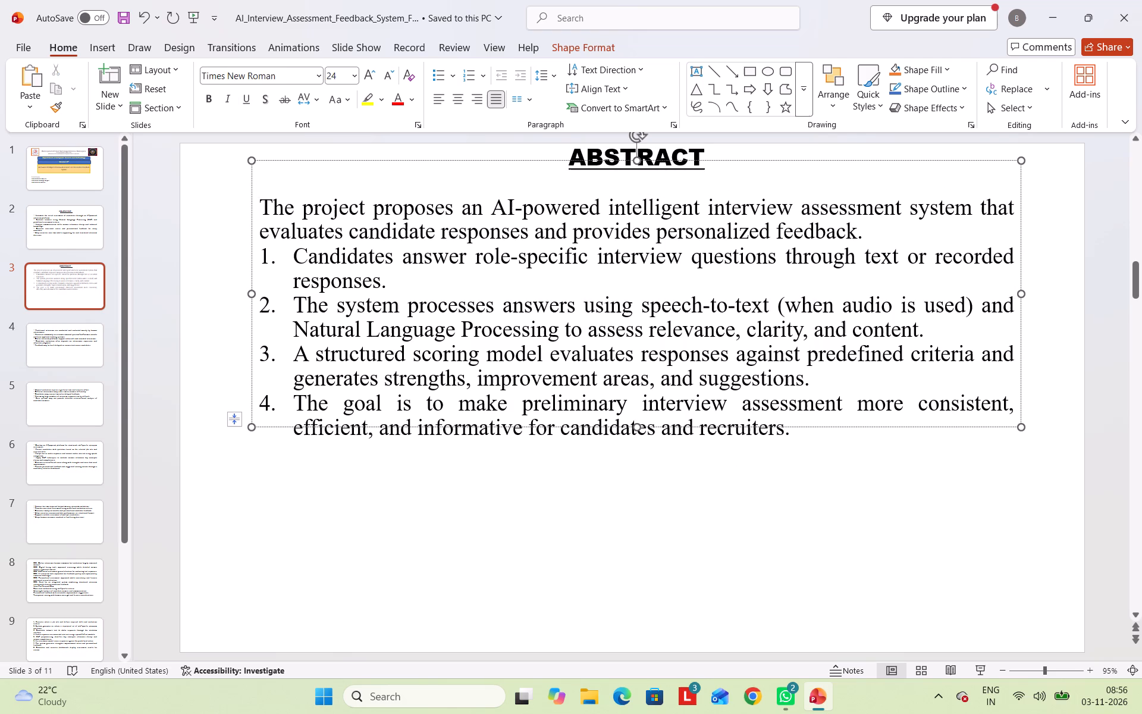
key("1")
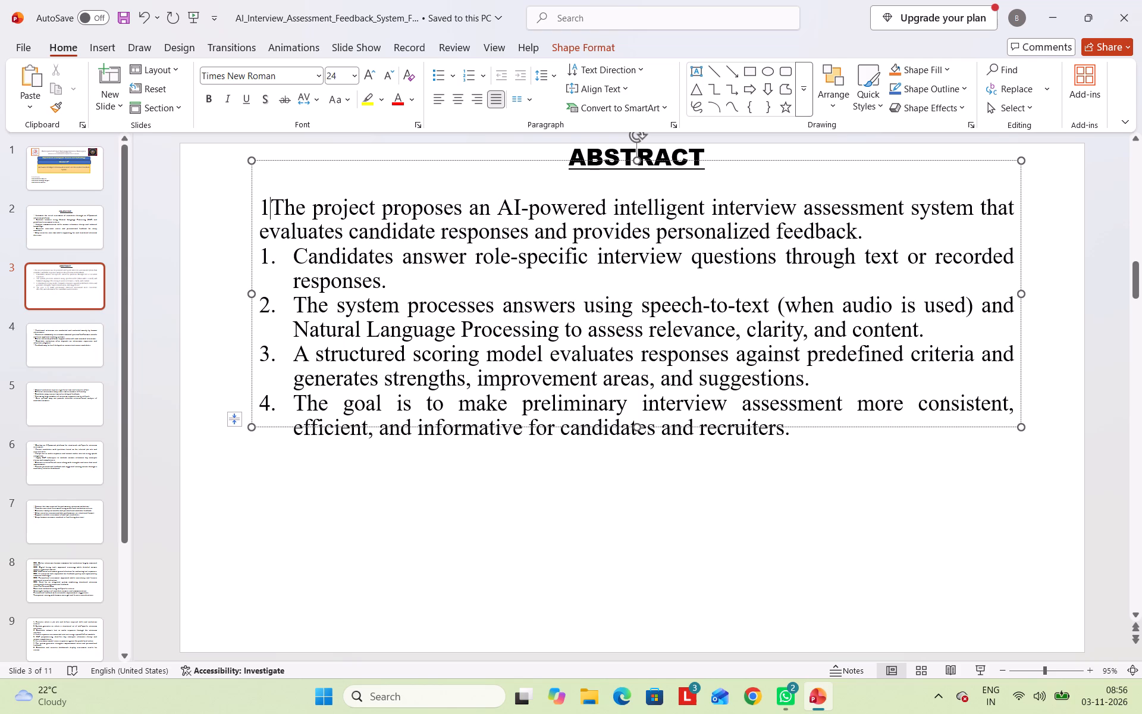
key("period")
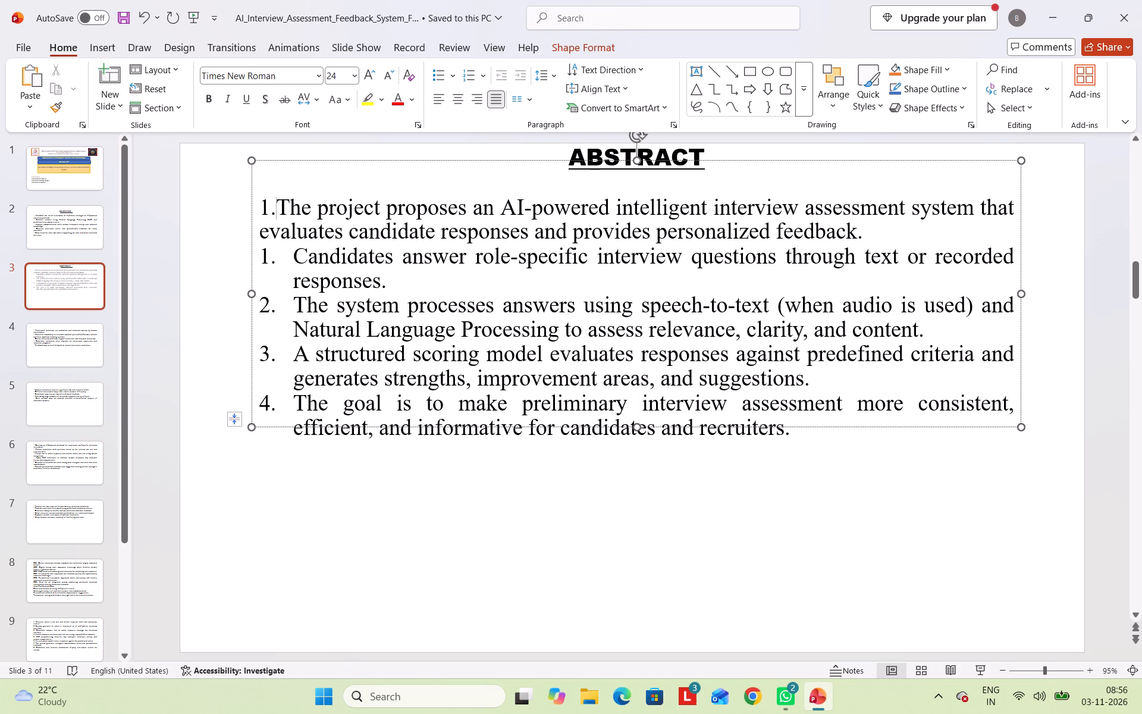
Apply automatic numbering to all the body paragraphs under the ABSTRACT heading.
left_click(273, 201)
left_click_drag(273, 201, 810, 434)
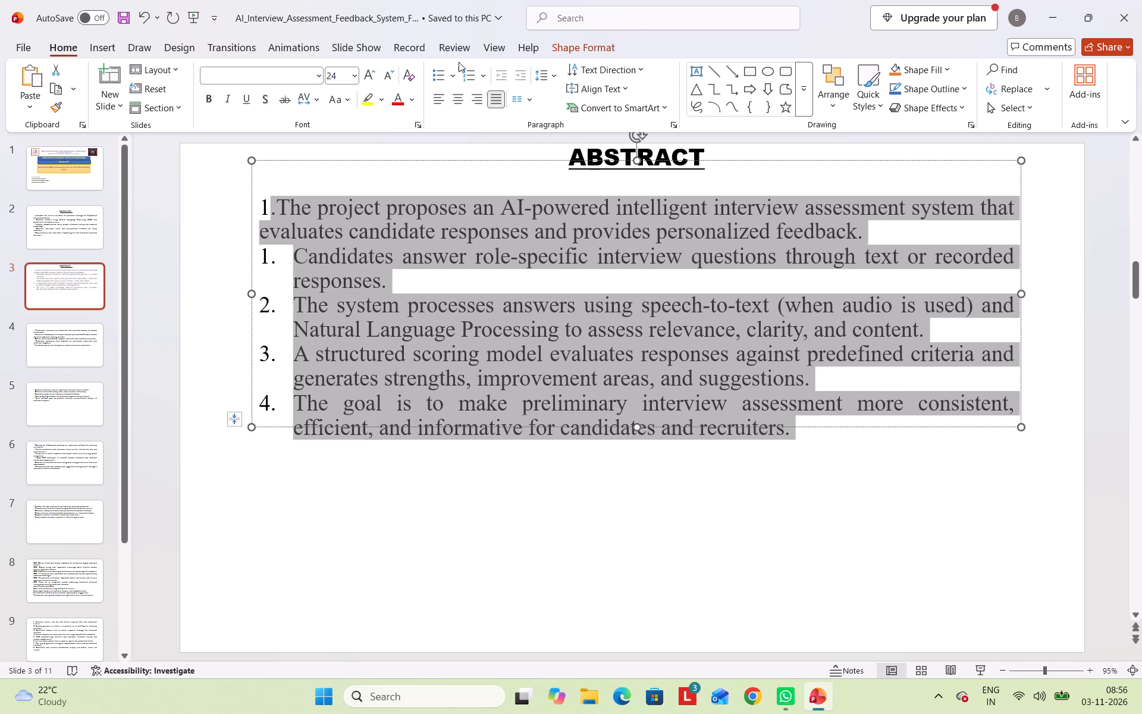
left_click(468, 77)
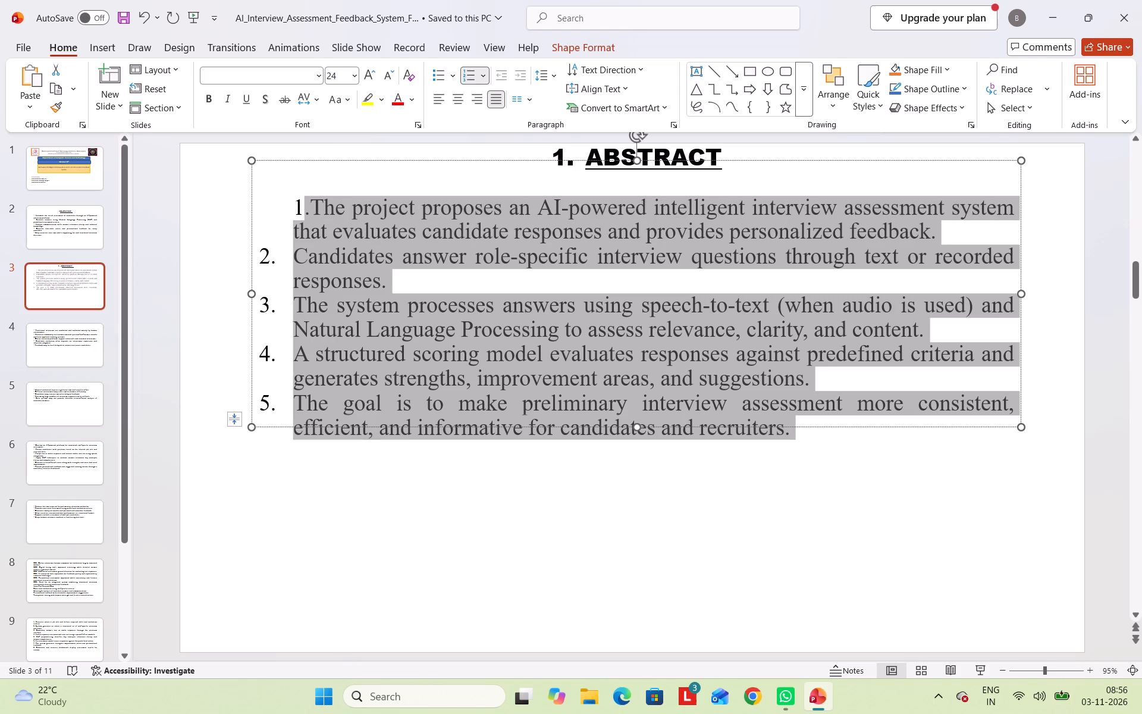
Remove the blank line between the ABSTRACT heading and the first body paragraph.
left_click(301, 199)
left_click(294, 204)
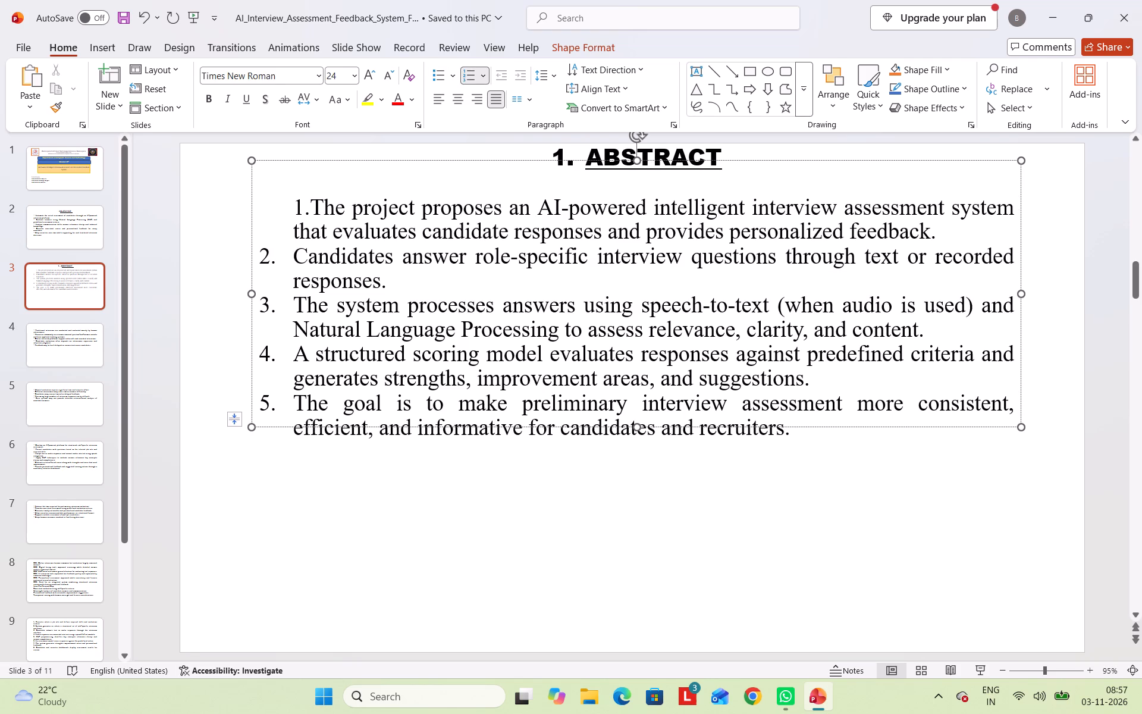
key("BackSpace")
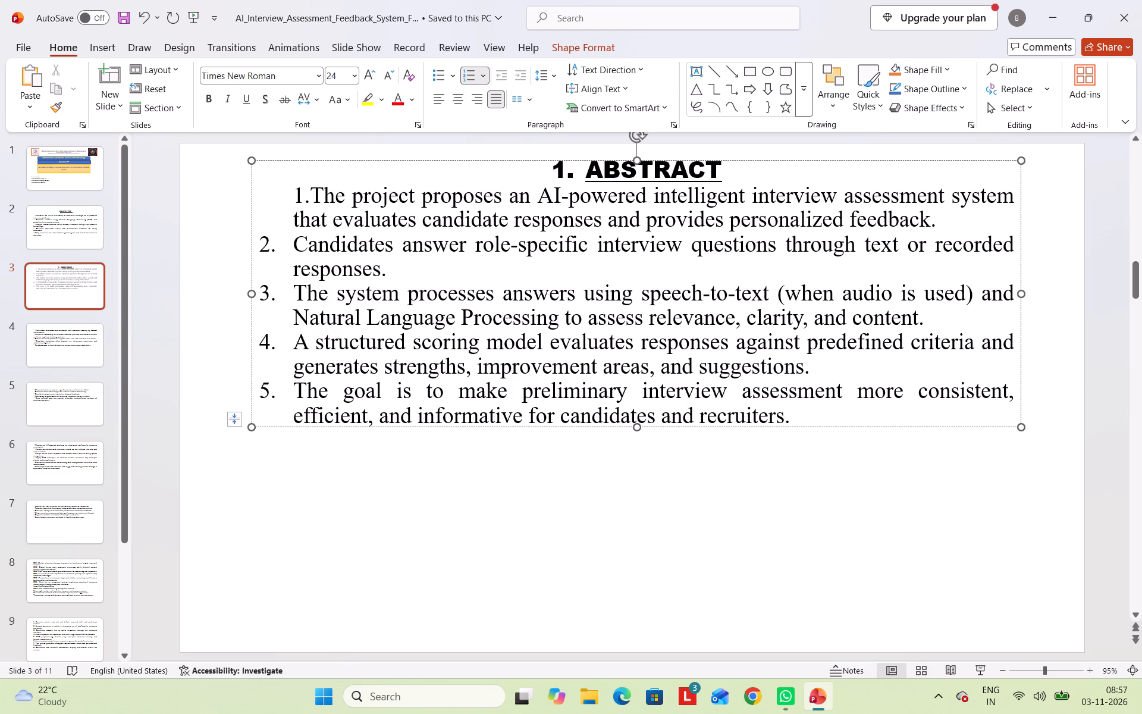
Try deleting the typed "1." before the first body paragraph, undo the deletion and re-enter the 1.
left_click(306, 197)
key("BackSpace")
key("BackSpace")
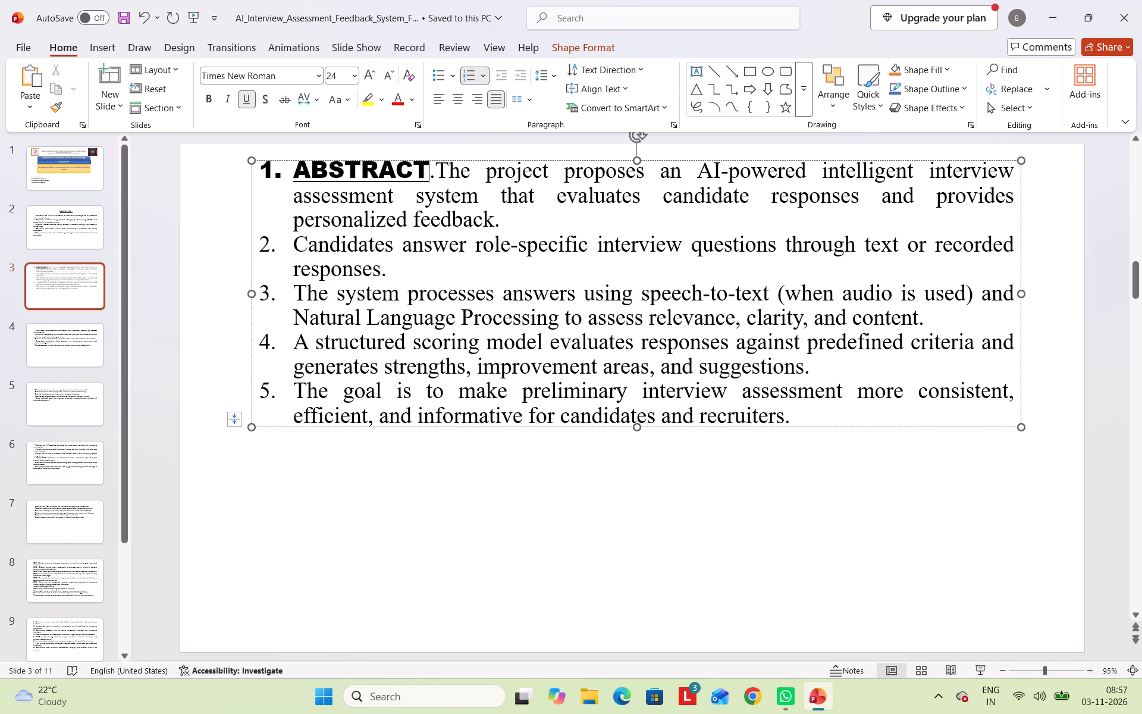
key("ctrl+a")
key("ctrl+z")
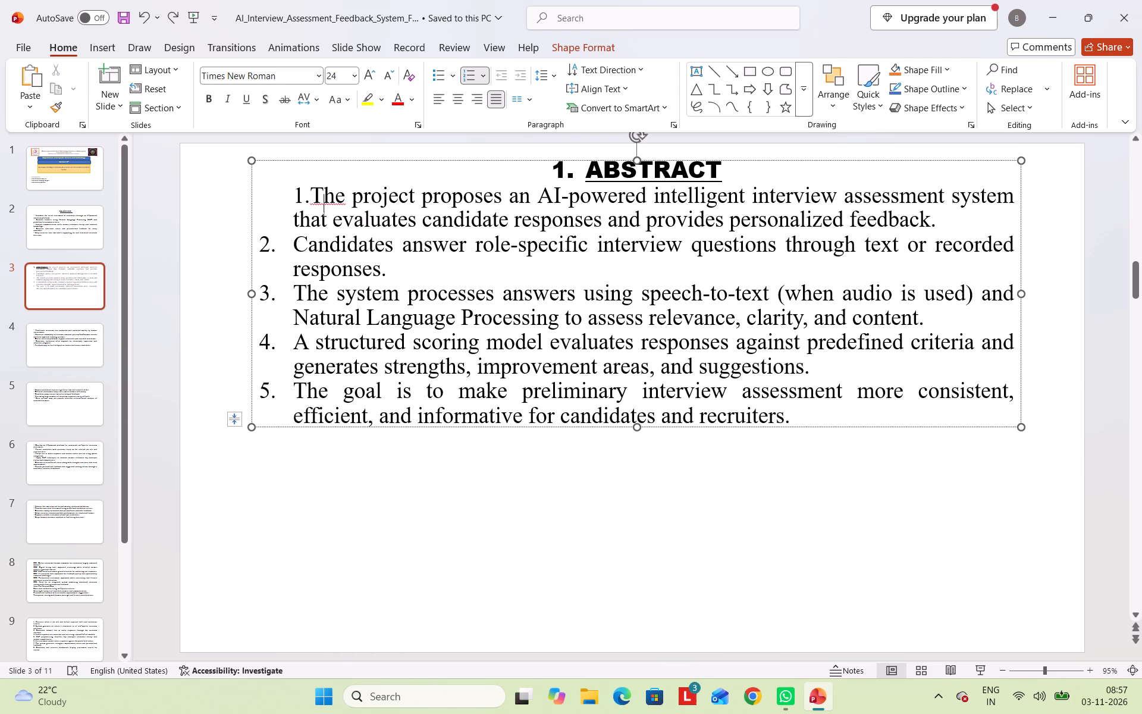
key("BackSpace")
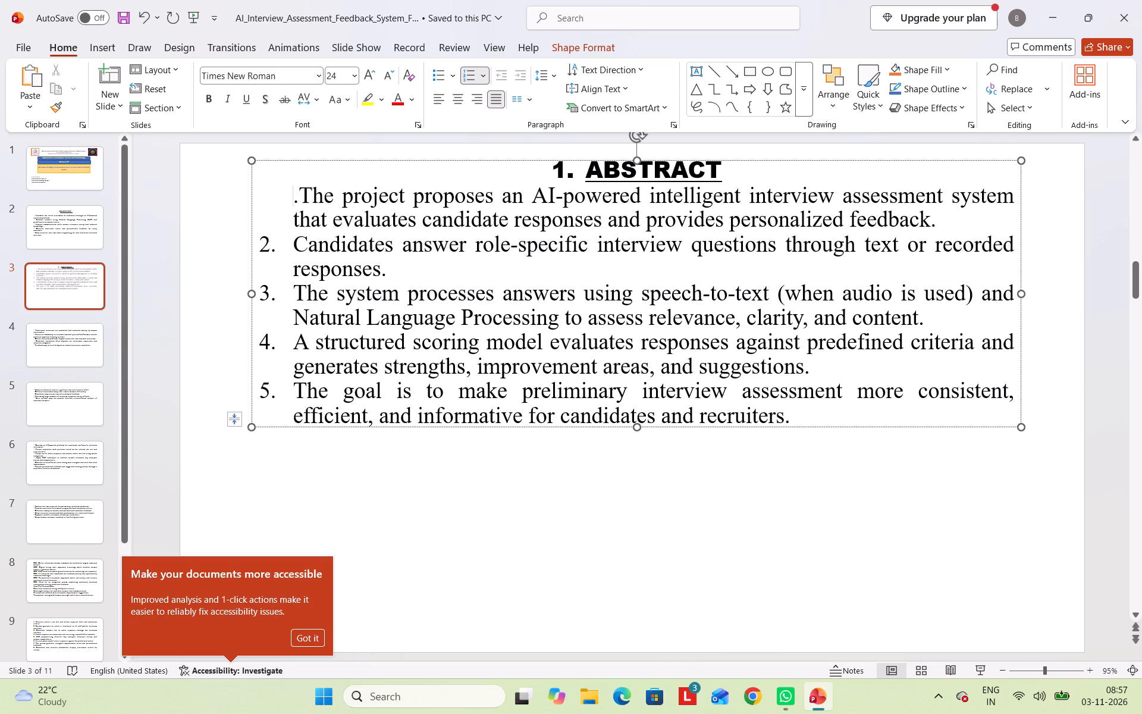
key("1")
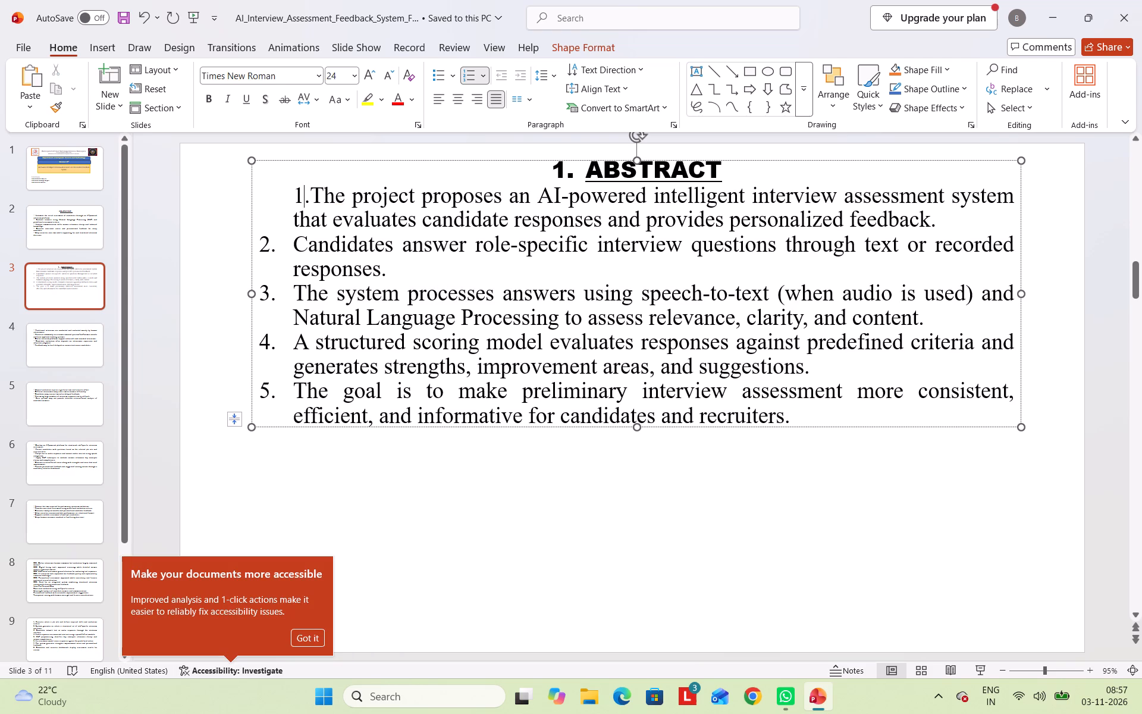
Add two line breaks before "The project proposes" and delete the typed "1." left on the line below the heading.
left_click(283, 199)
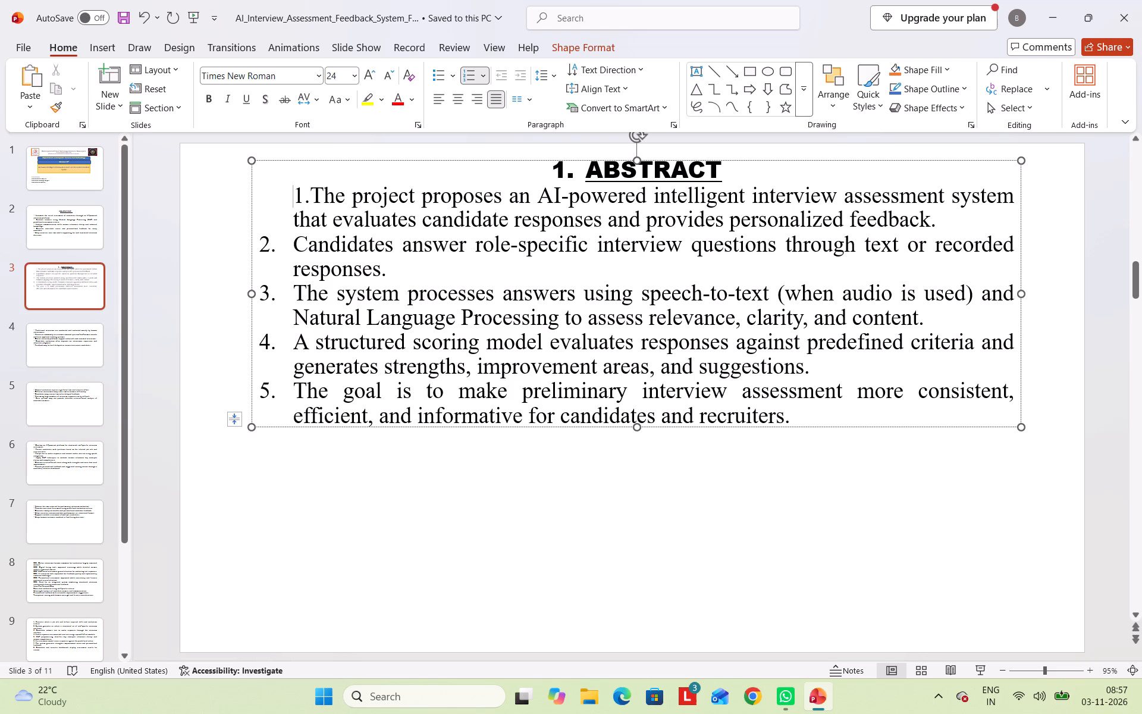
left_click(310, 189)
key("Return")
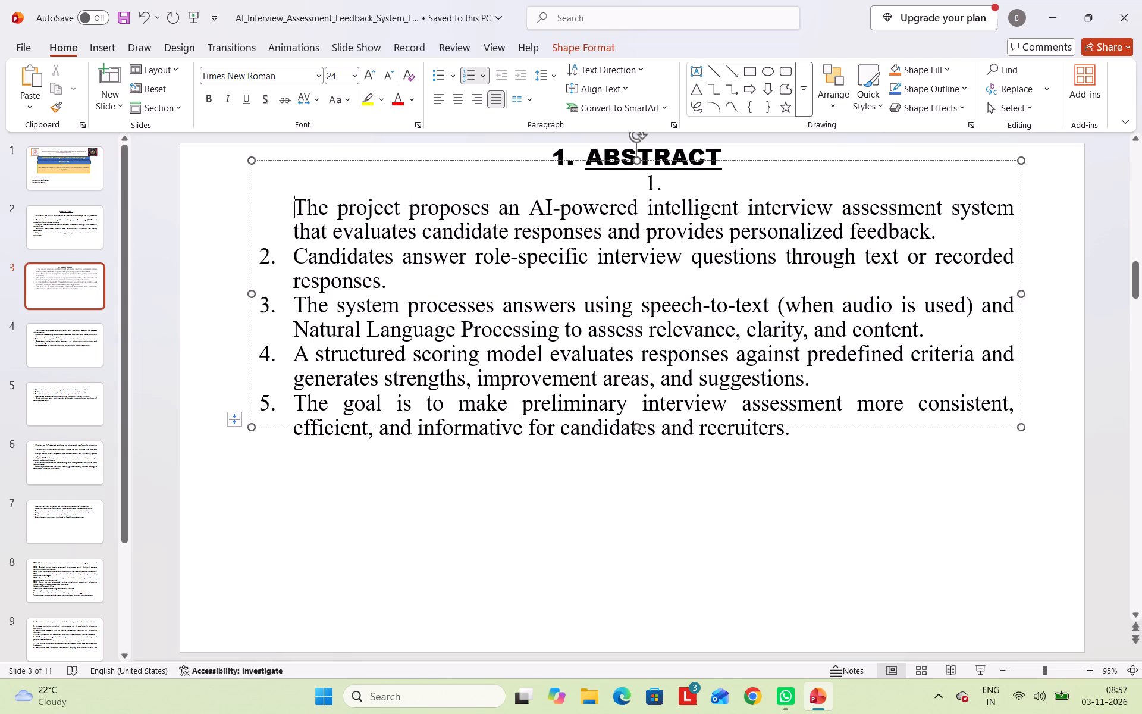
key("Return")
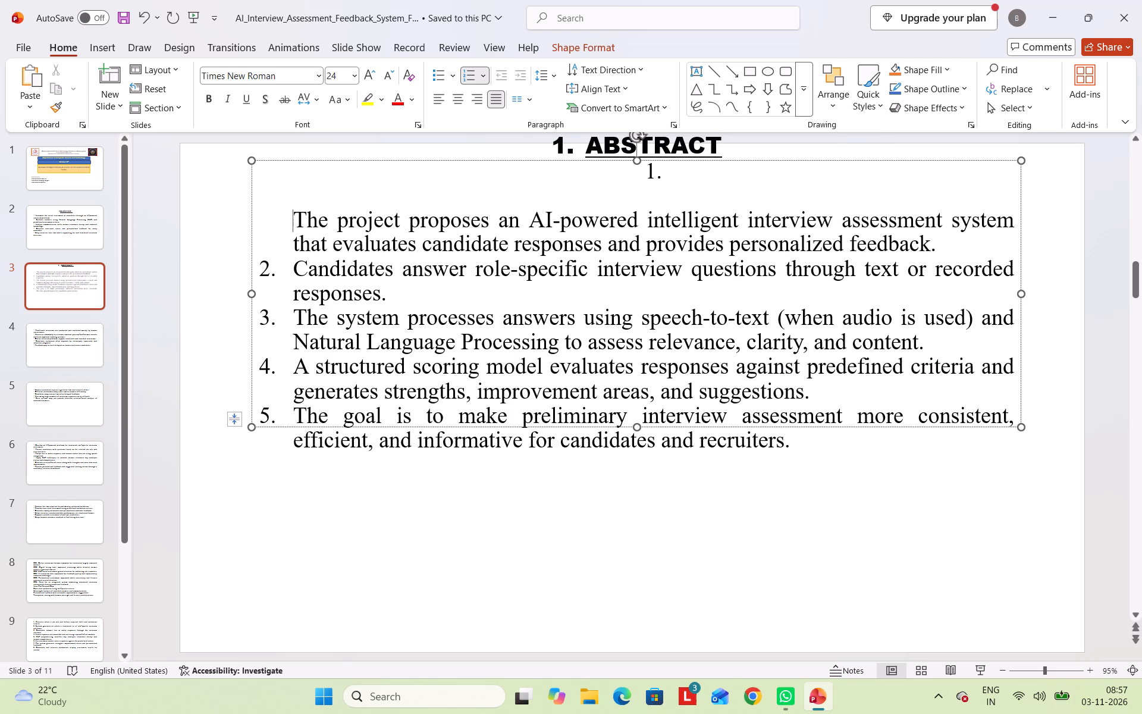
left_click(665, 177)
key("BackSpace")
key("BackSpace")
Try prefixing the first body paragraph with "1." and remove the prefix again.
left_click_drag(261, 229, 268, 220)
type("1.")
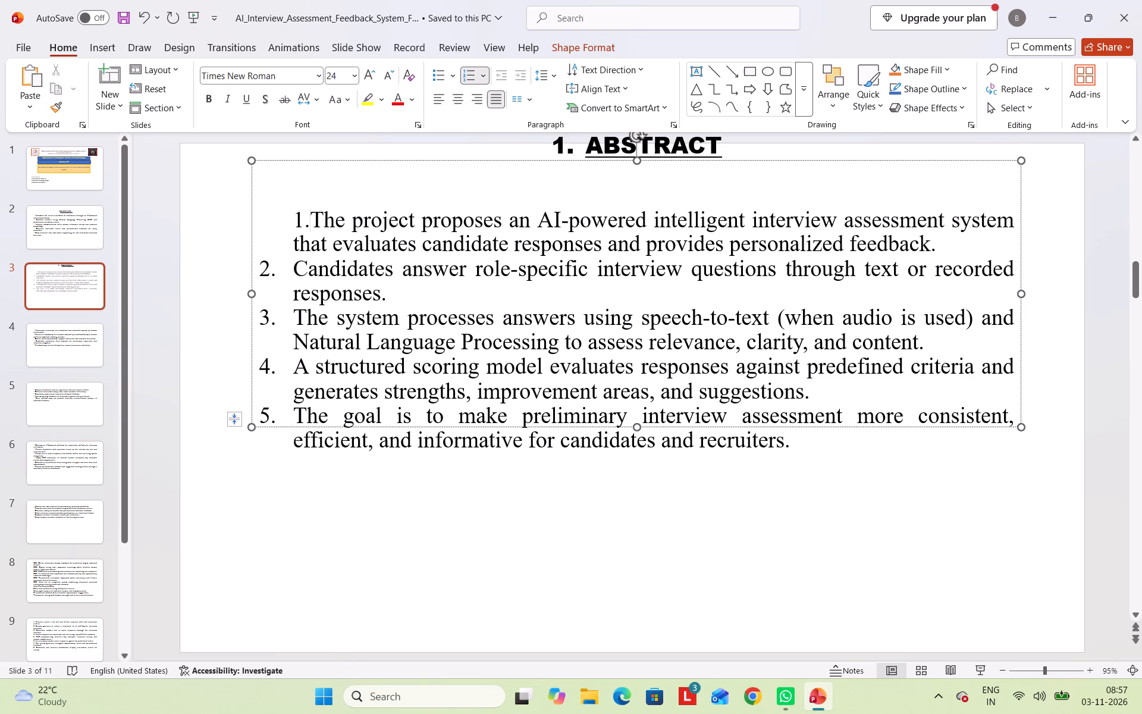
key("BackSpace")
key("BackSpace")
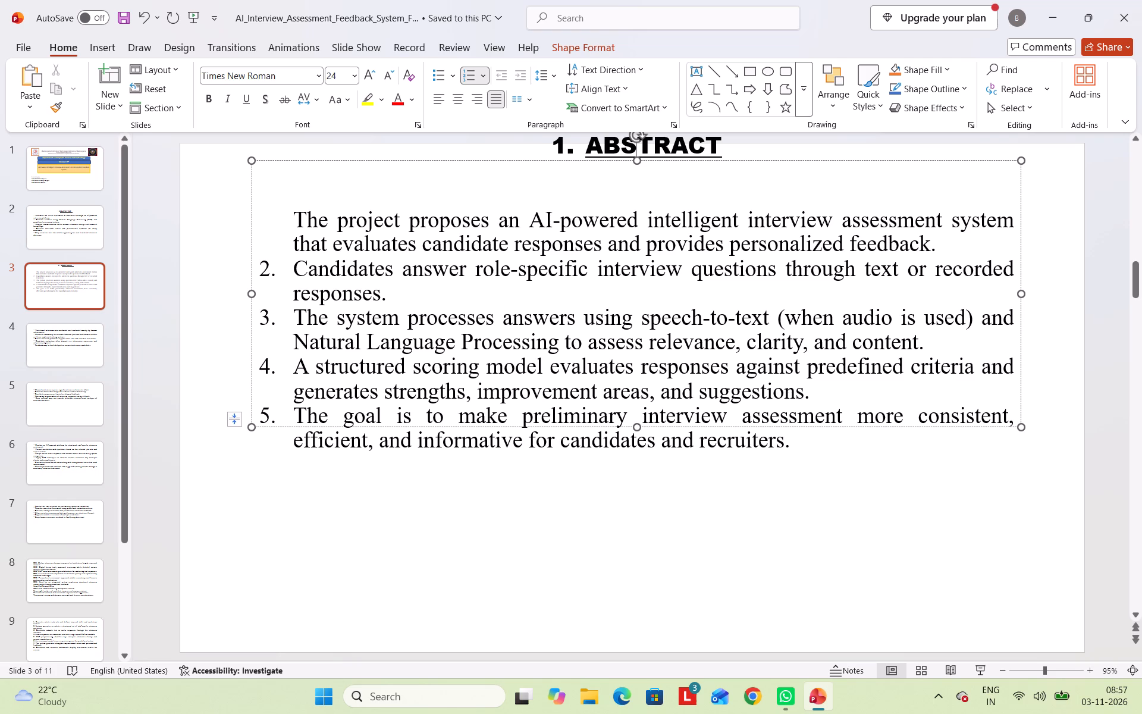
Remove the automatic numbers from the four body paragraphs that follow the first one on slide 3.
left_click(278, 274)
key("BackSpace")
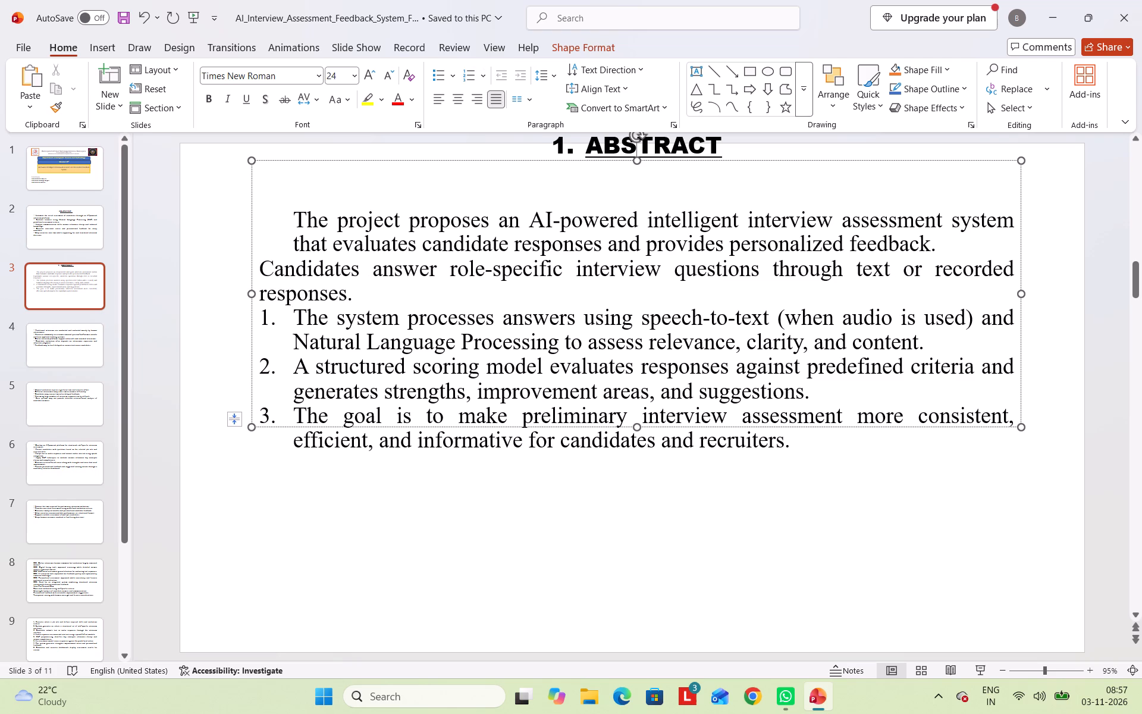
left_click(280, 327)
key("BackSpace")
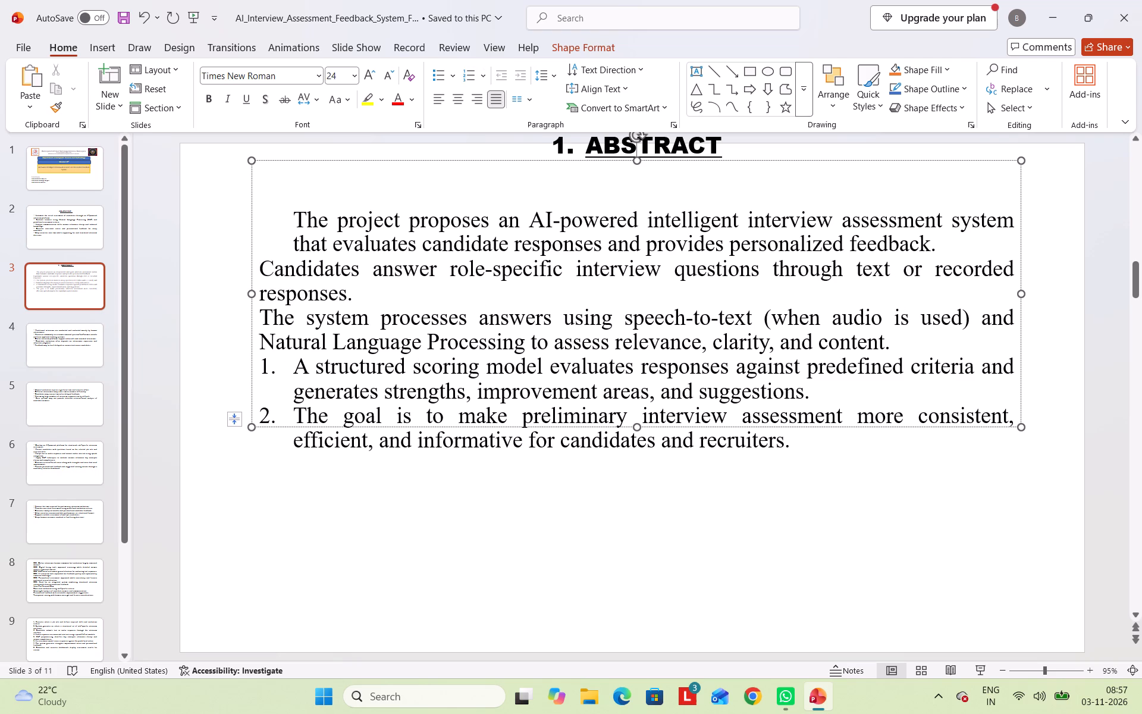
left_click(289, 366)
key("BackSpace")
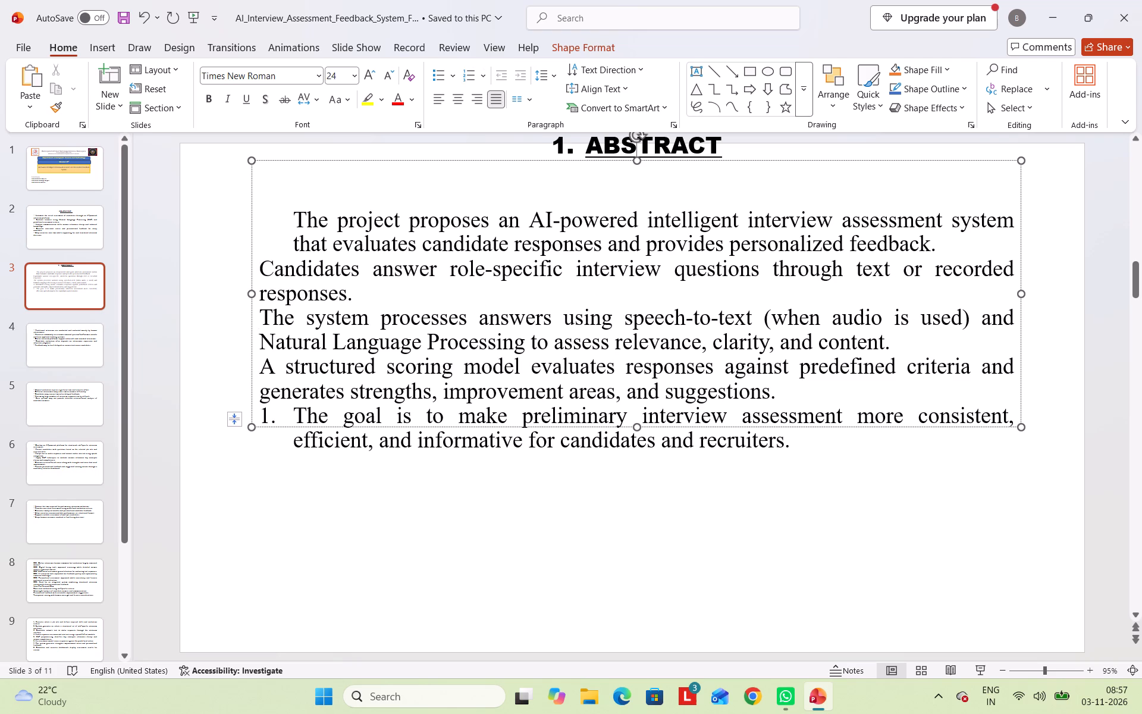
left_click(283, 422)
key("BackSpace")
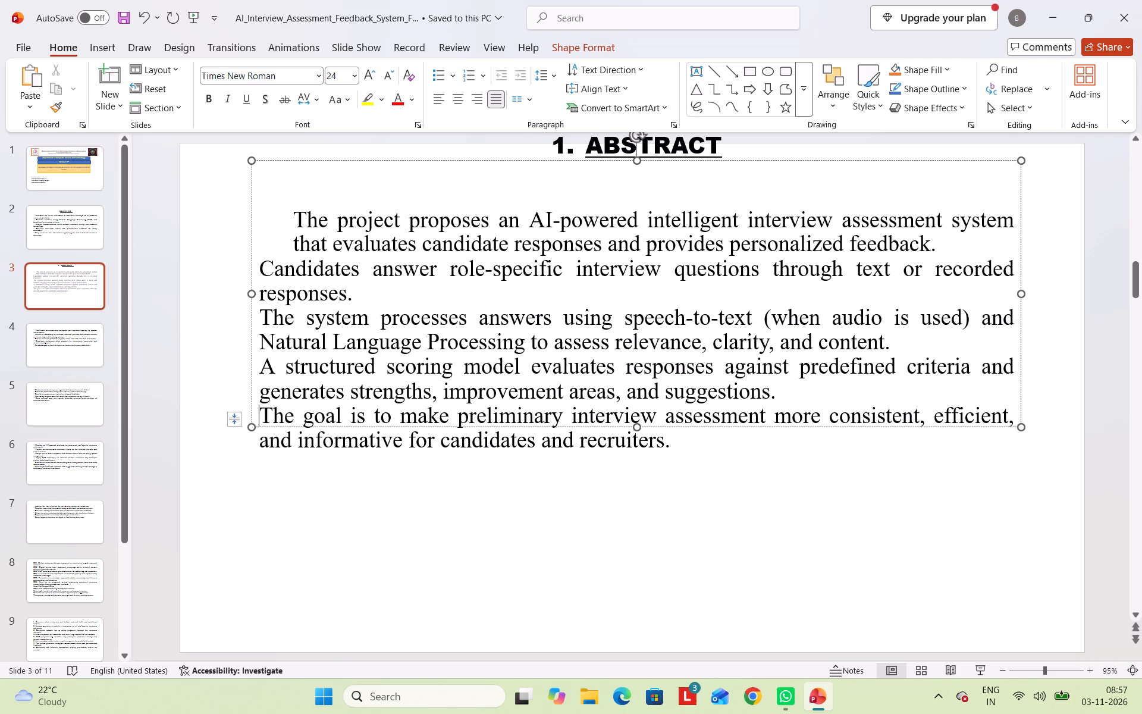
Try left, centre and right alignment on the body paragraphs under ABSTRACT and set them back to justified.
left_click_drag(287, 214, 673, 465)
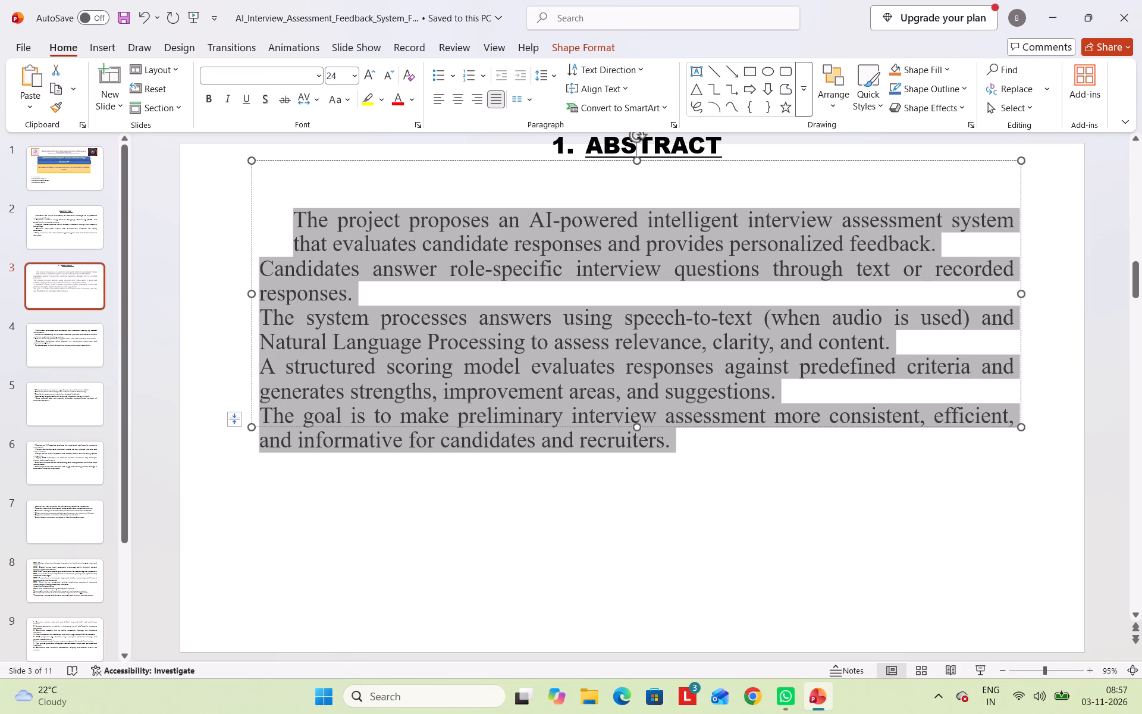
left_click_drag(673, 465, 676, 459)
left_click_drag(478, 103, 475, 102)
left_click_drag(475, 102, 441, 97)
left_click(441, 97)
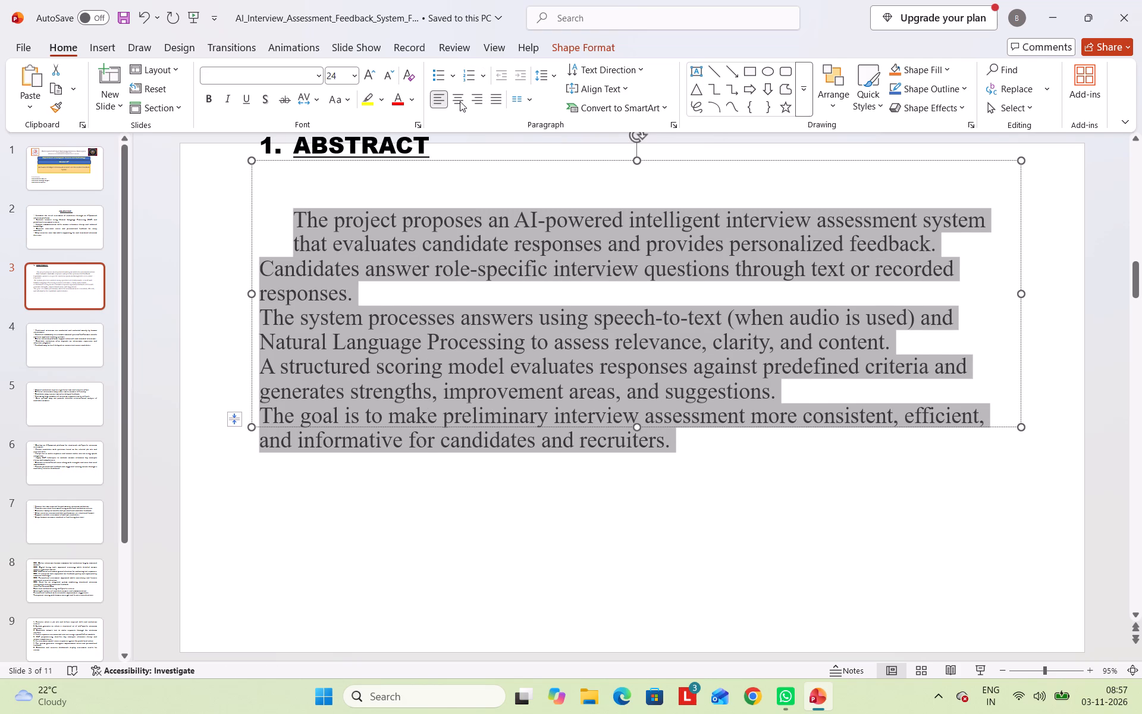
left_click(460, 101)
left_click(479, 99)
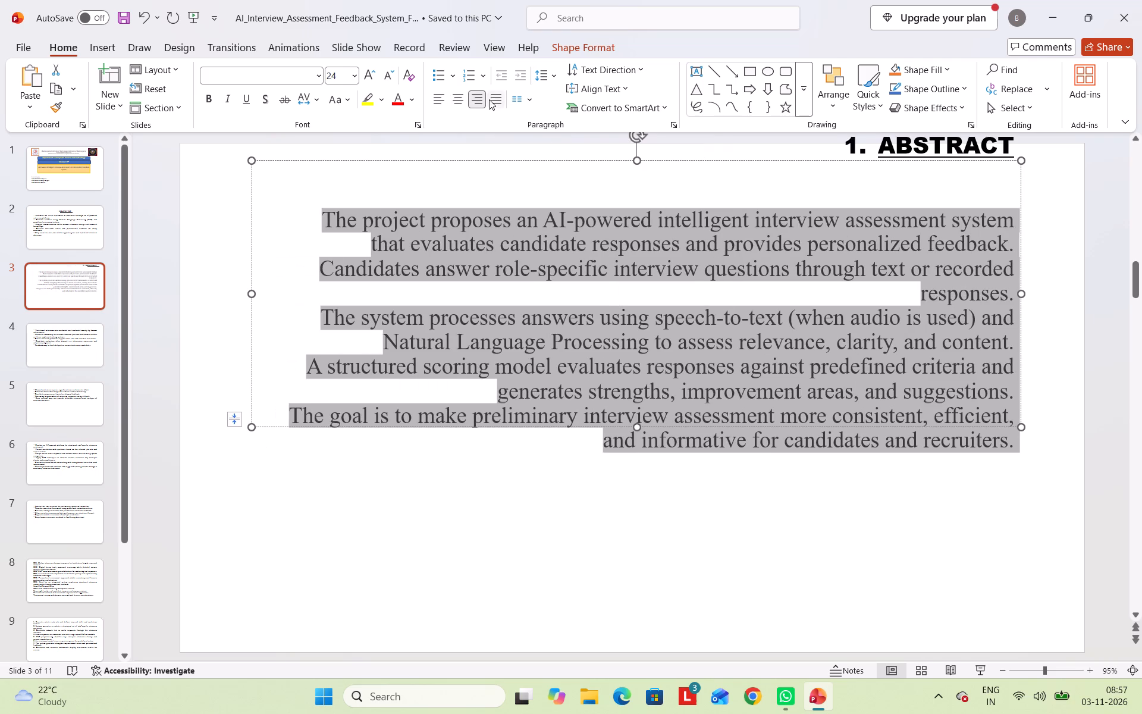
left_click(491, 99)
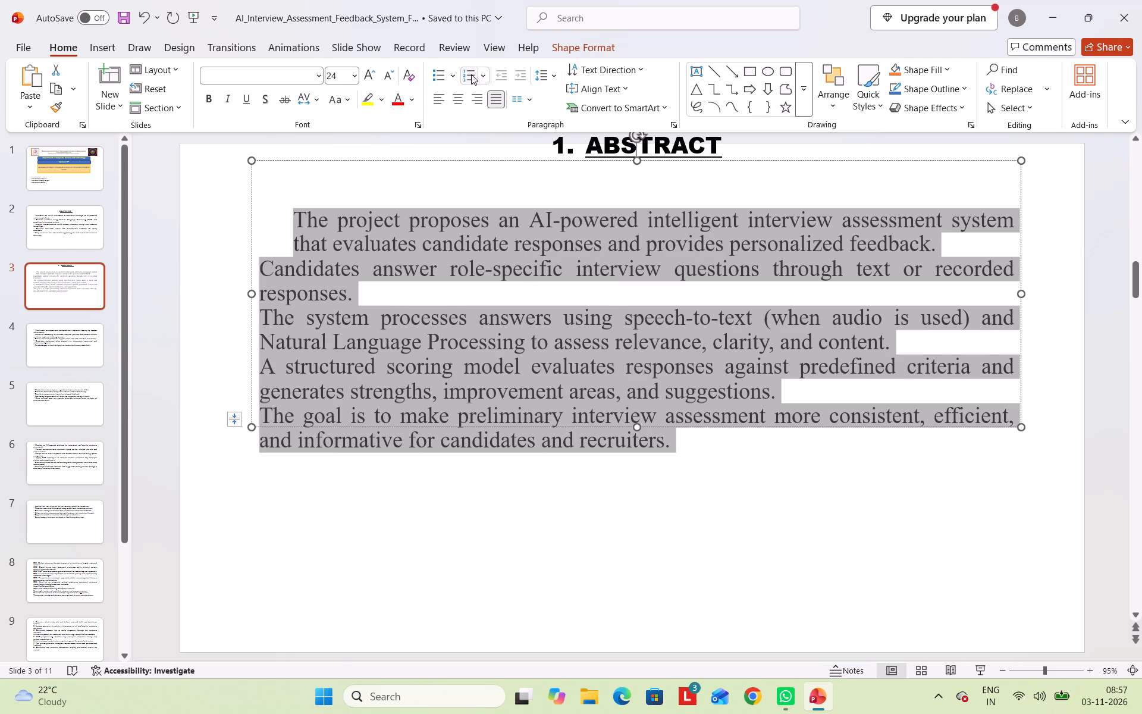
Apply filled square bullets to the selected body paragraphs on slide 3.
left_click(444, 74)
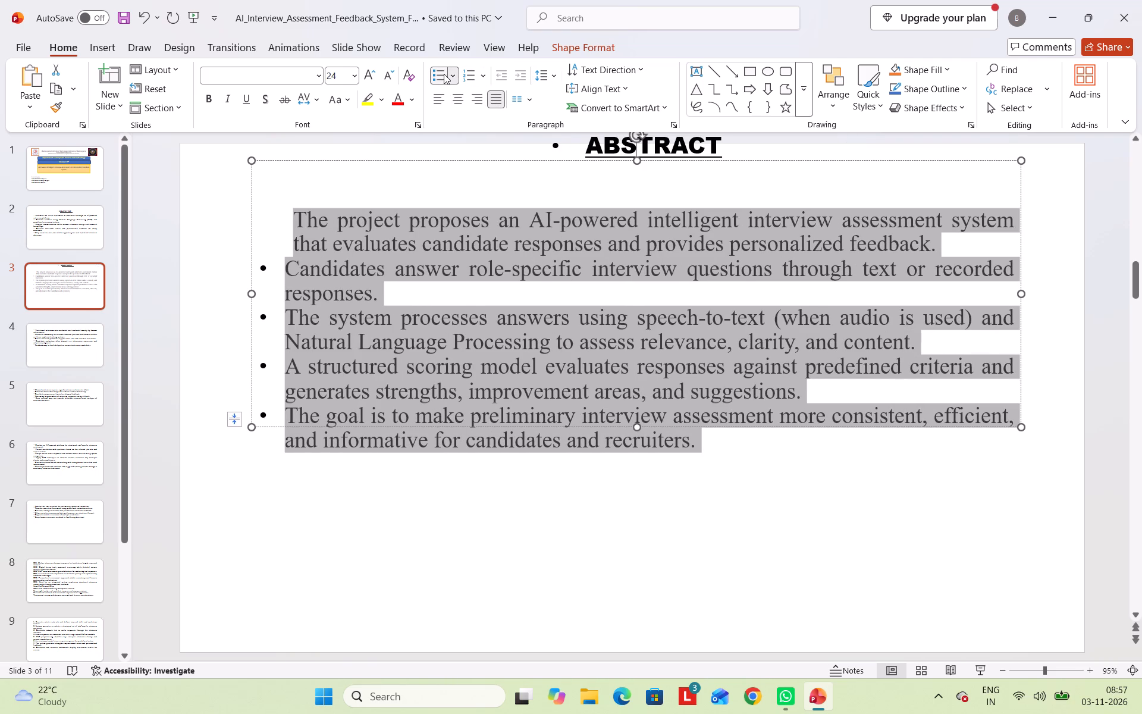
left_click(455, 78)
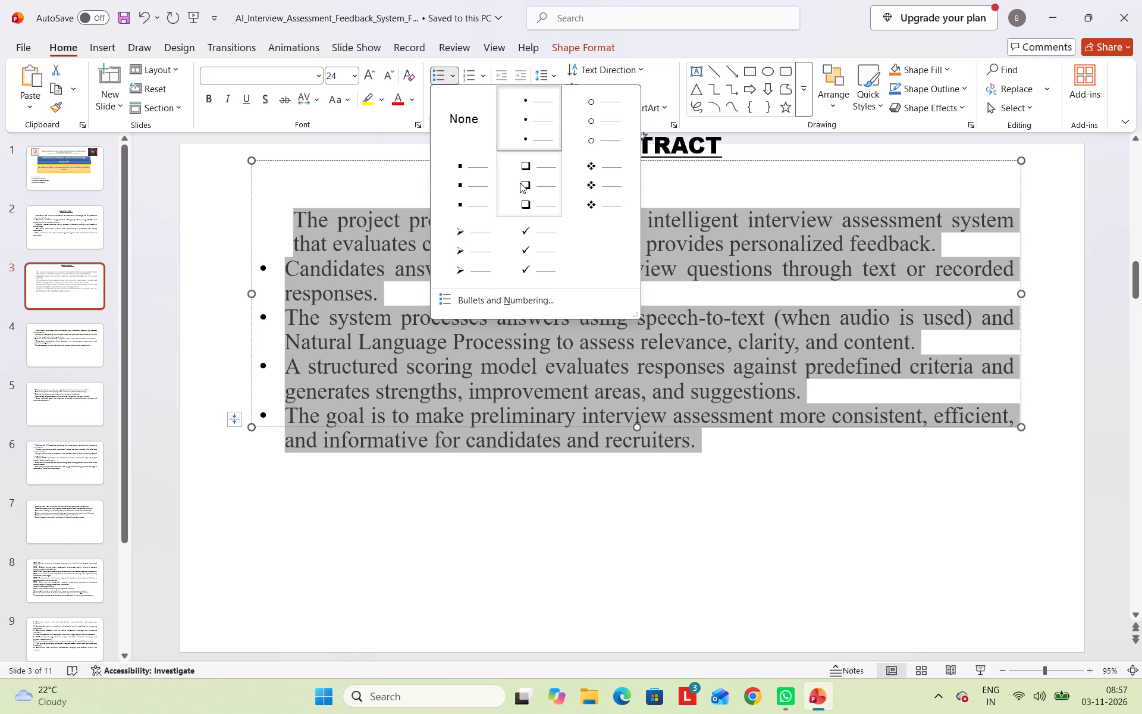
left_click(473, 195)
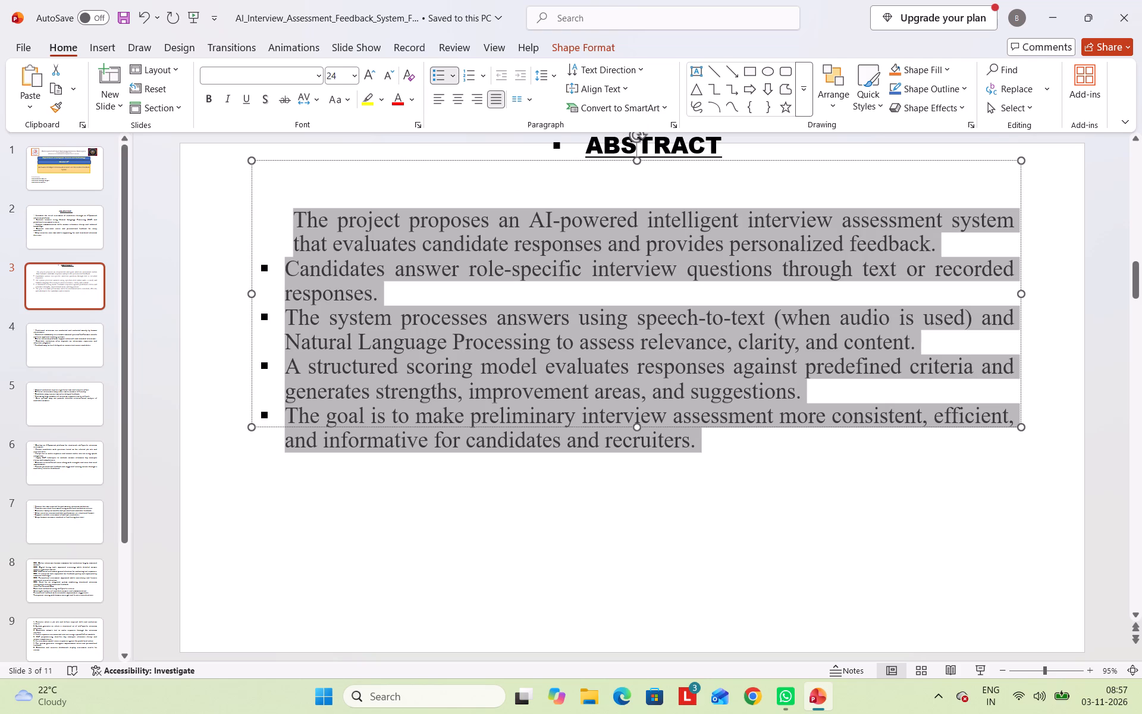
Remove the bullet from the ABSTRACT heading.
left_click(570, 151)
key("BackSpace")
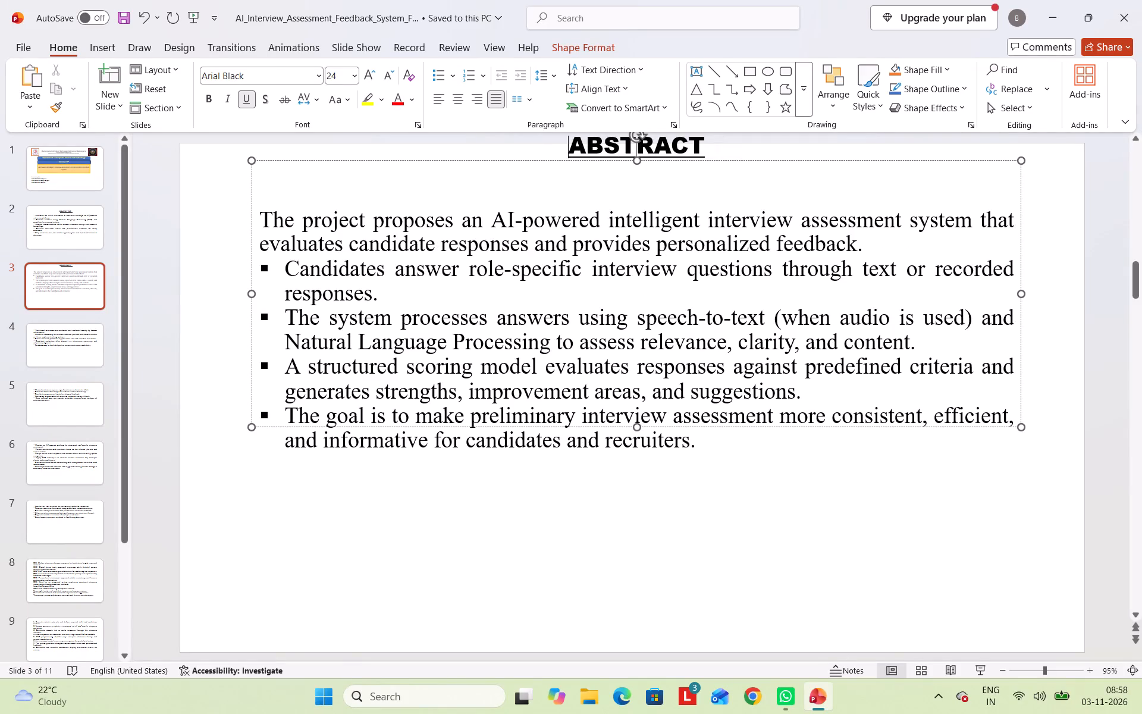
Apply bullets to all the body paragraphs on slide 3, from "The project proposes" to the last one.
left_click_drag(265, 214, 720, 440)
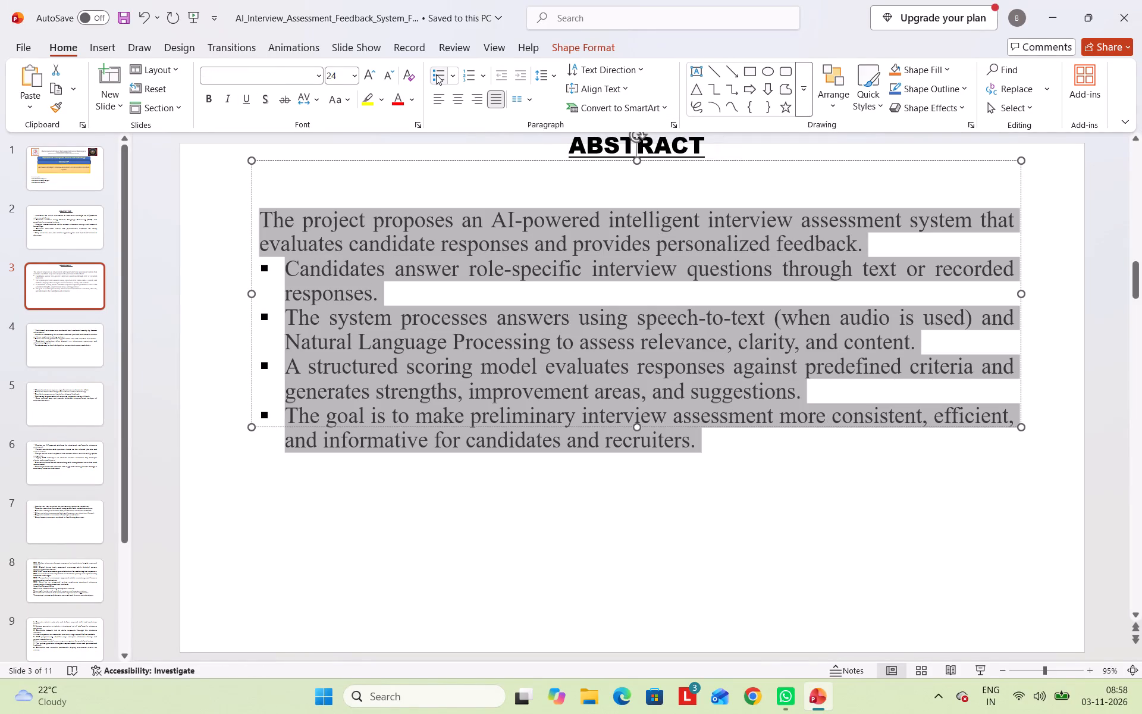
left_click(436, 74)
left_click(291, 193)
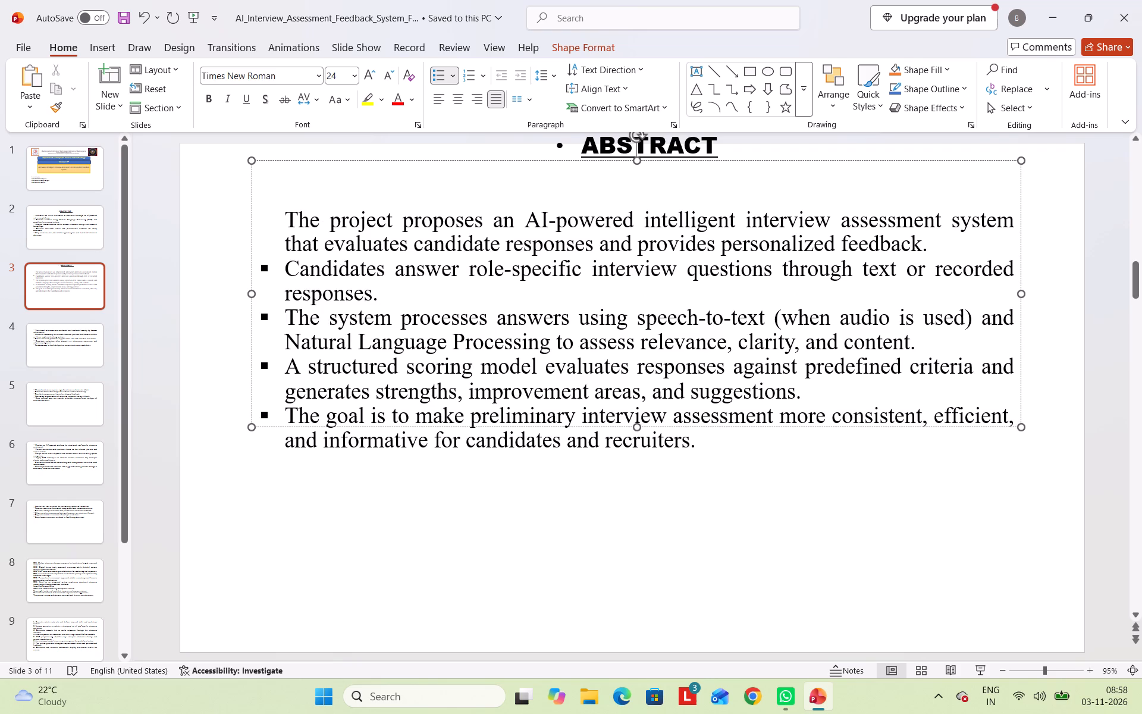
Extend the bottom edge of the slide 3 text box downward so it encloses the heading and all the body text.
left_click_drag(636, 422, 635, 487)
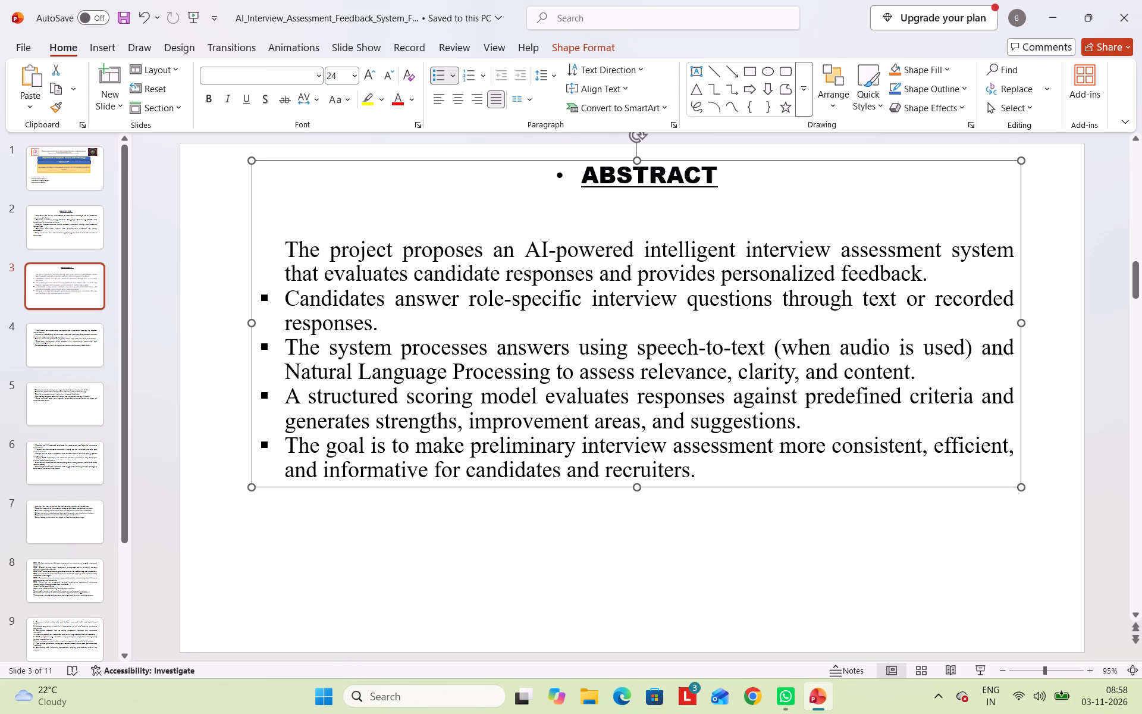
Remove the bullet from the ABSTRACT heading on slide 3.
left_click(570, 173)
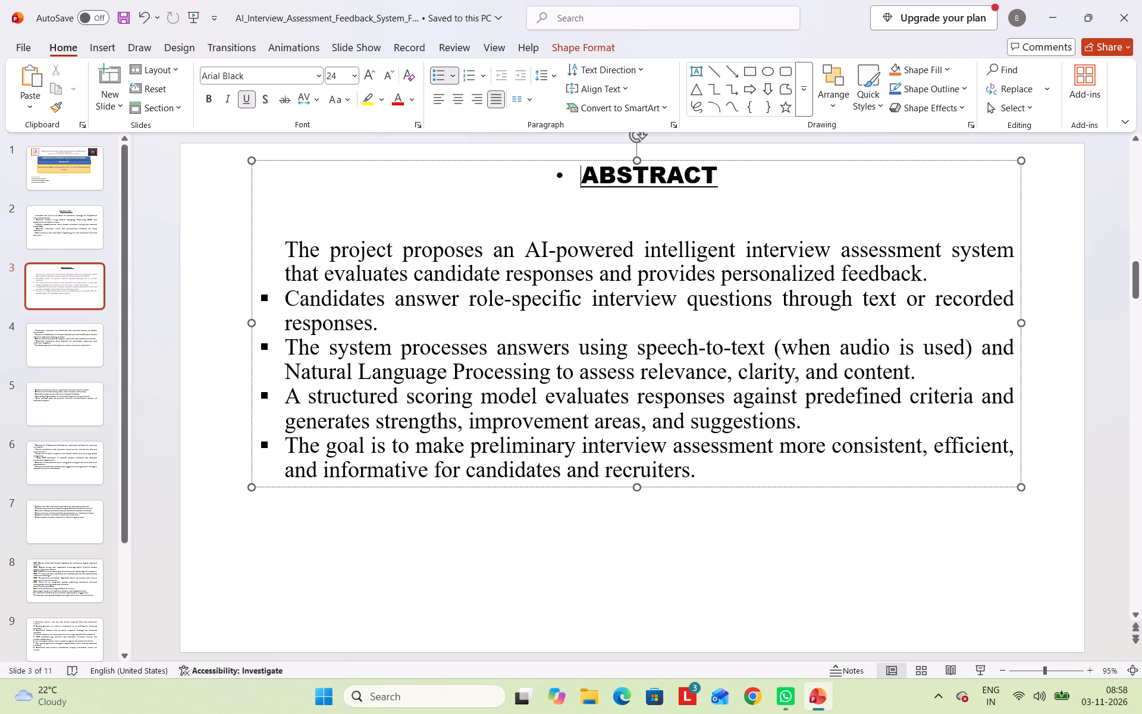
key("BackSpace")
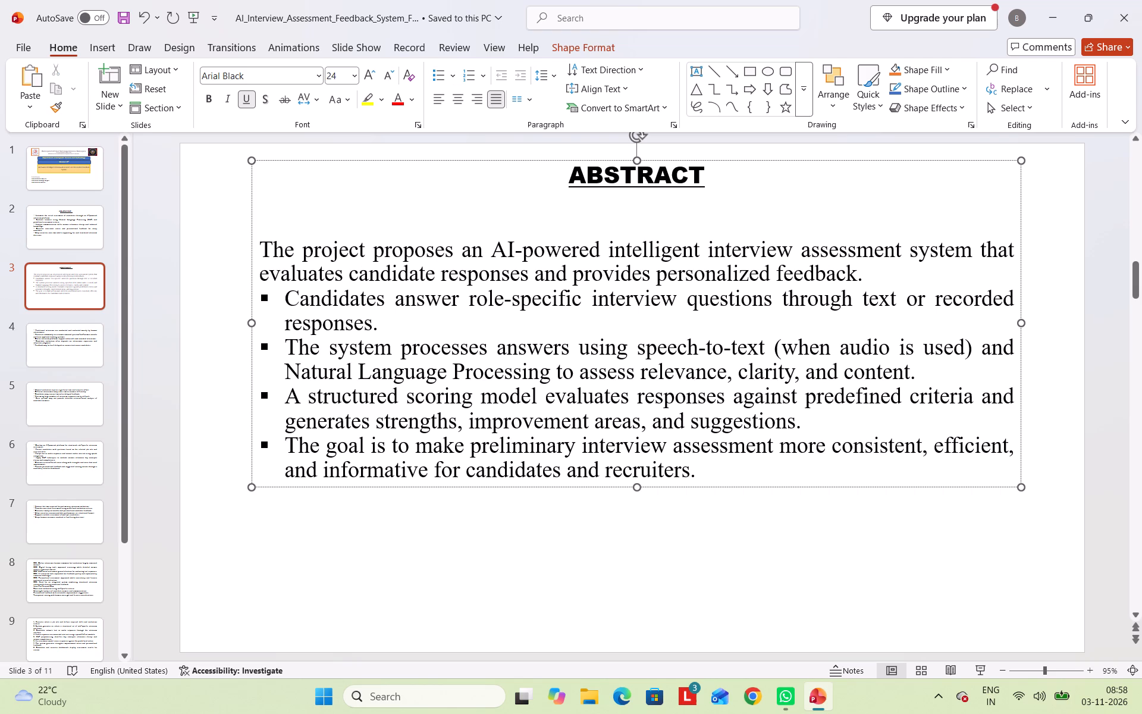
Move the slide beginning "Reduces the time required" ahead of the "Develop an AI-powered platform" slide, into position 6.
left_click(89, 215)
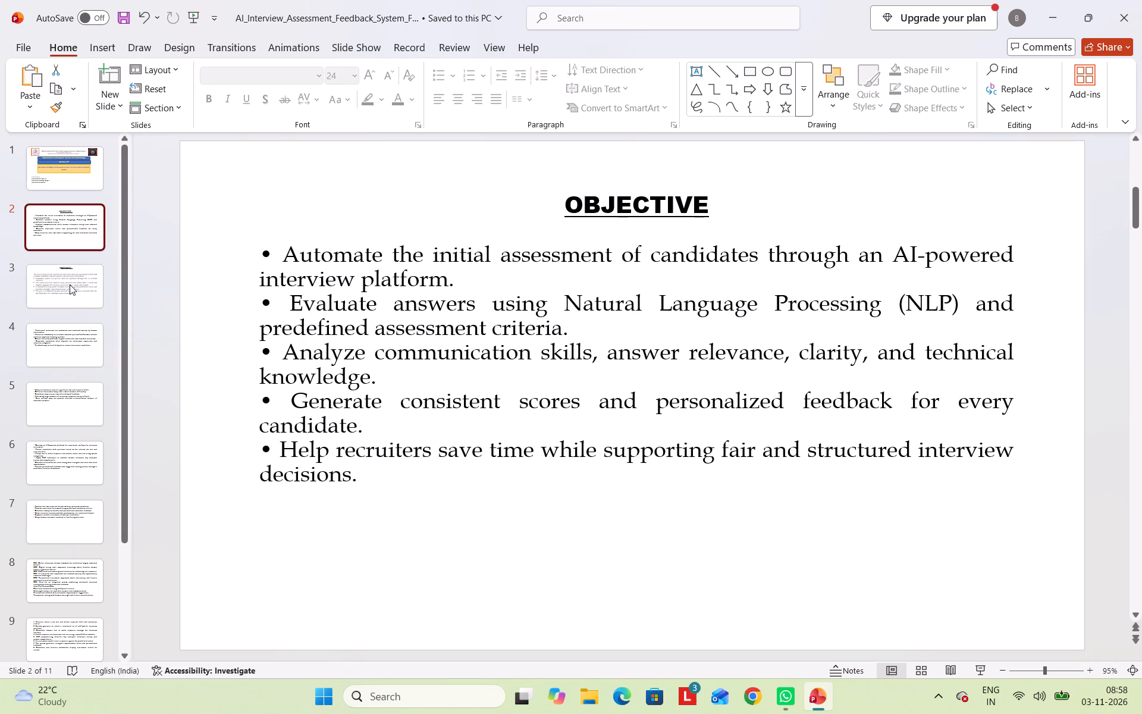
left_click(75, 344)
left_click(71, 400)
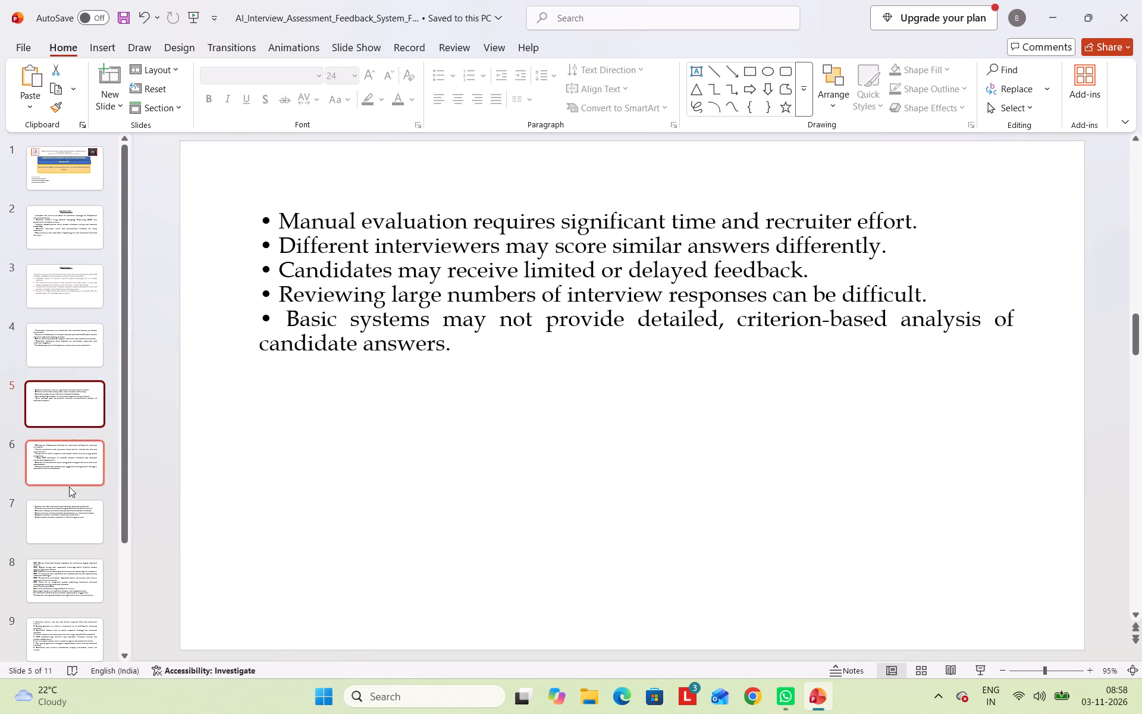
left_click_drag(68, 499, 74, 474)
left_click_drag(74, 474, 71, 525)
left_click(71, 525)
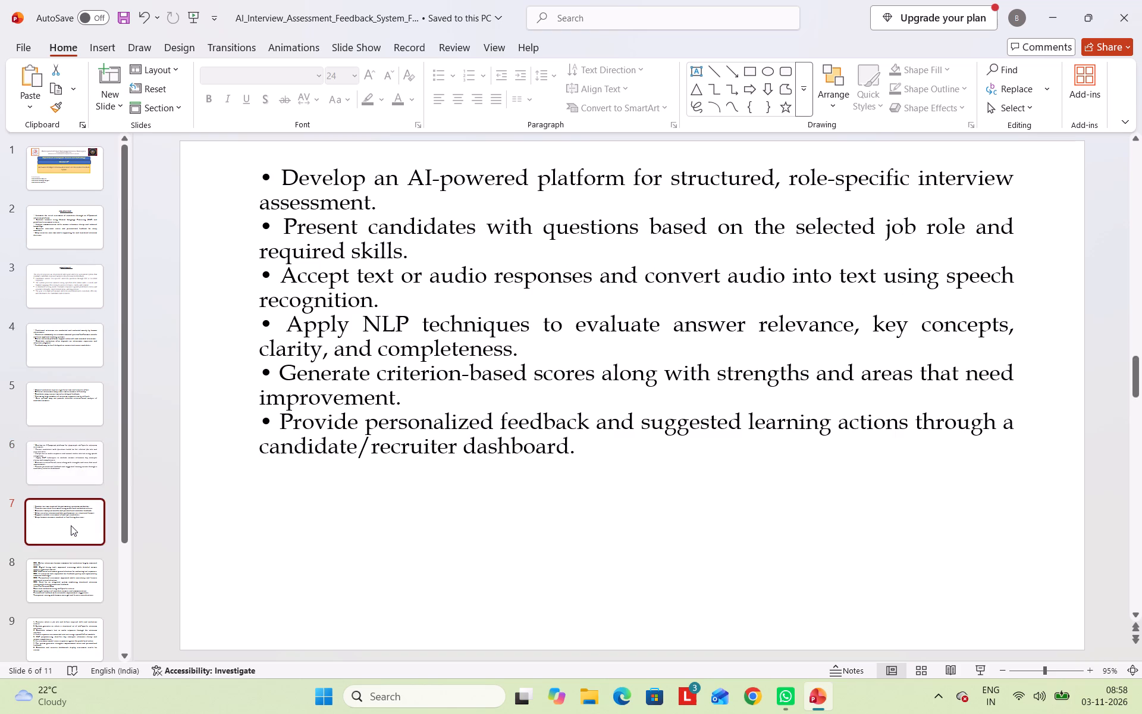
left_click_drag(71, 522, 74, 461)
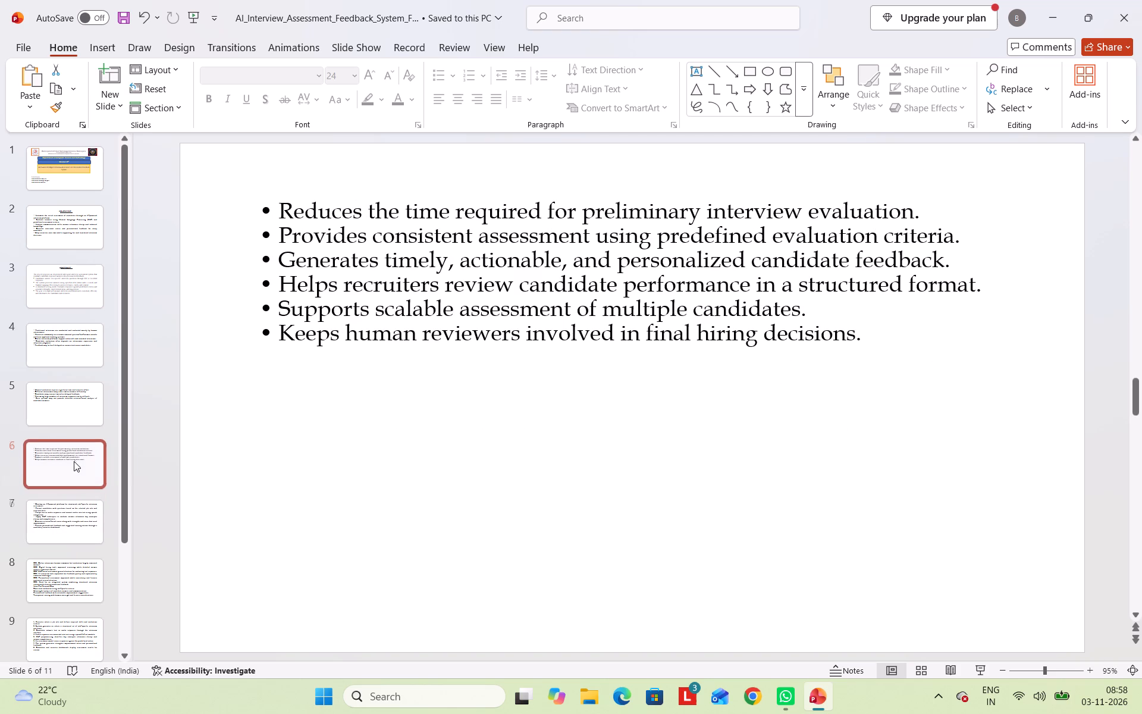
left_click(70, 505)
left_click(67, 594)
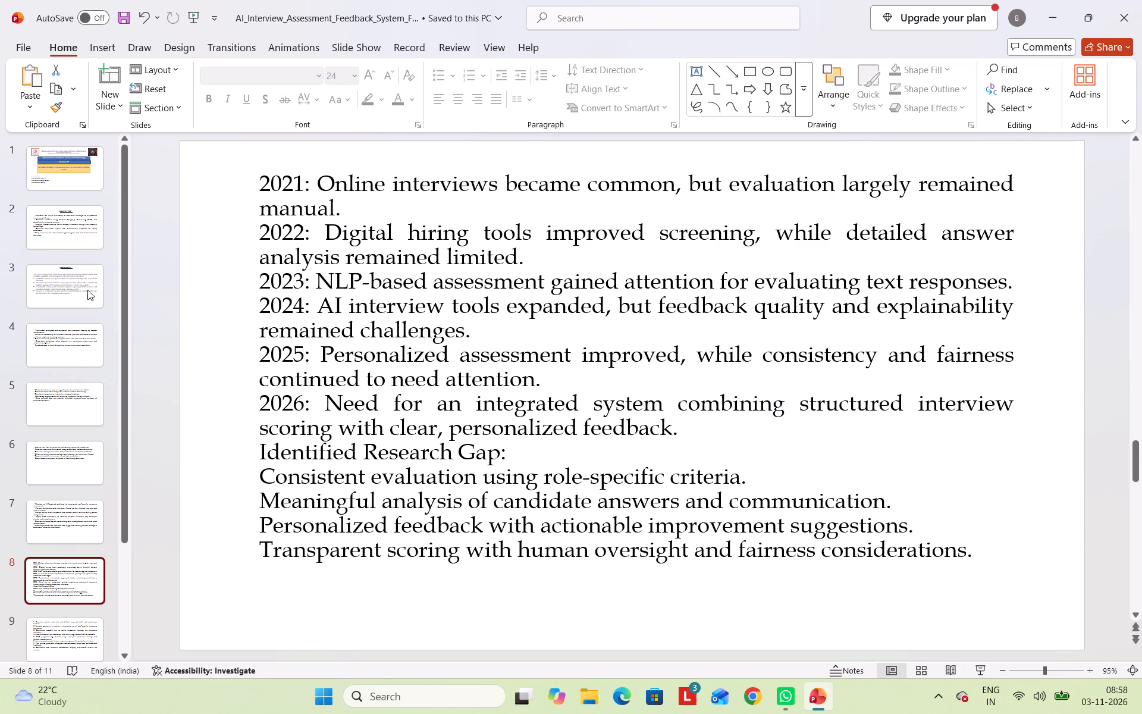
Insert three blank lines above the body text on slide 4 and enter the heading EXISTING SYSTEM in the first.
left_click(74, 342)
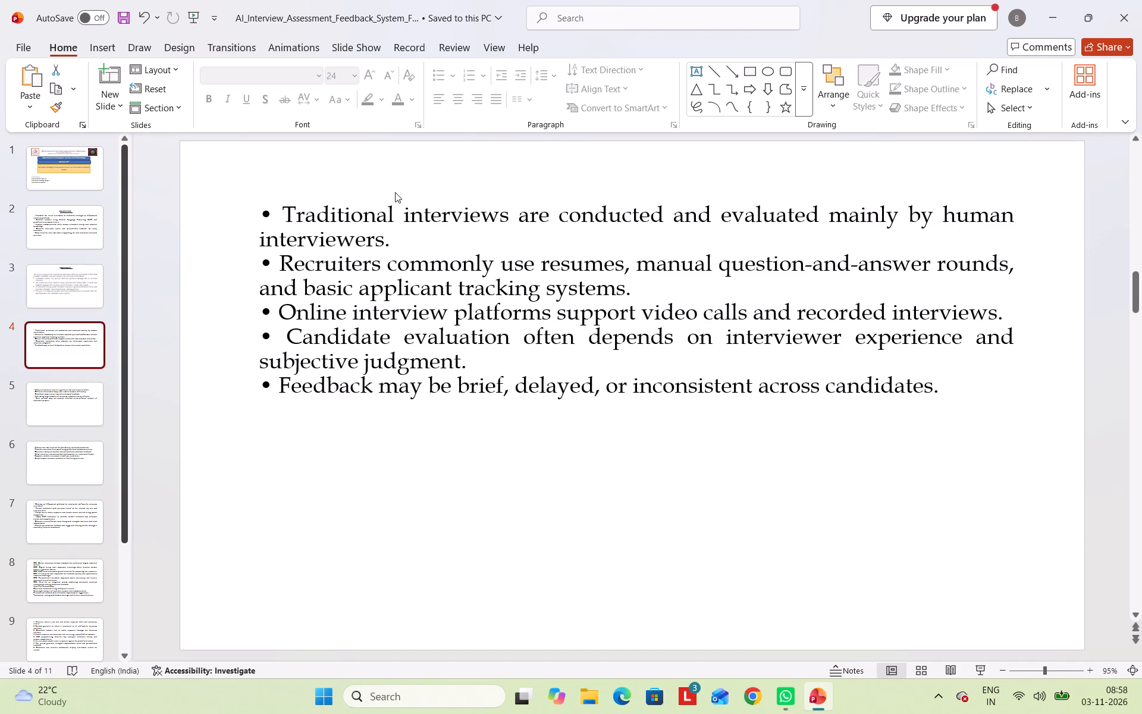
left_click(395, 192)
left_click(385, 208)
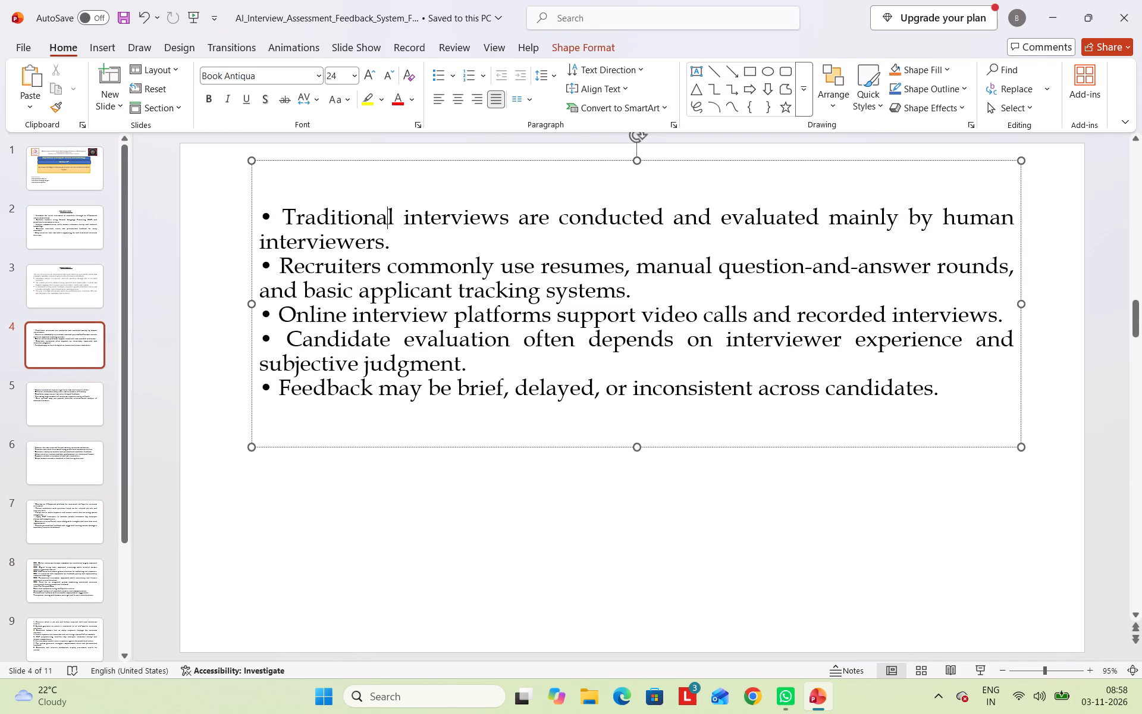
left_click(257, 206)
key("Return")
key("Return")
key("Return")
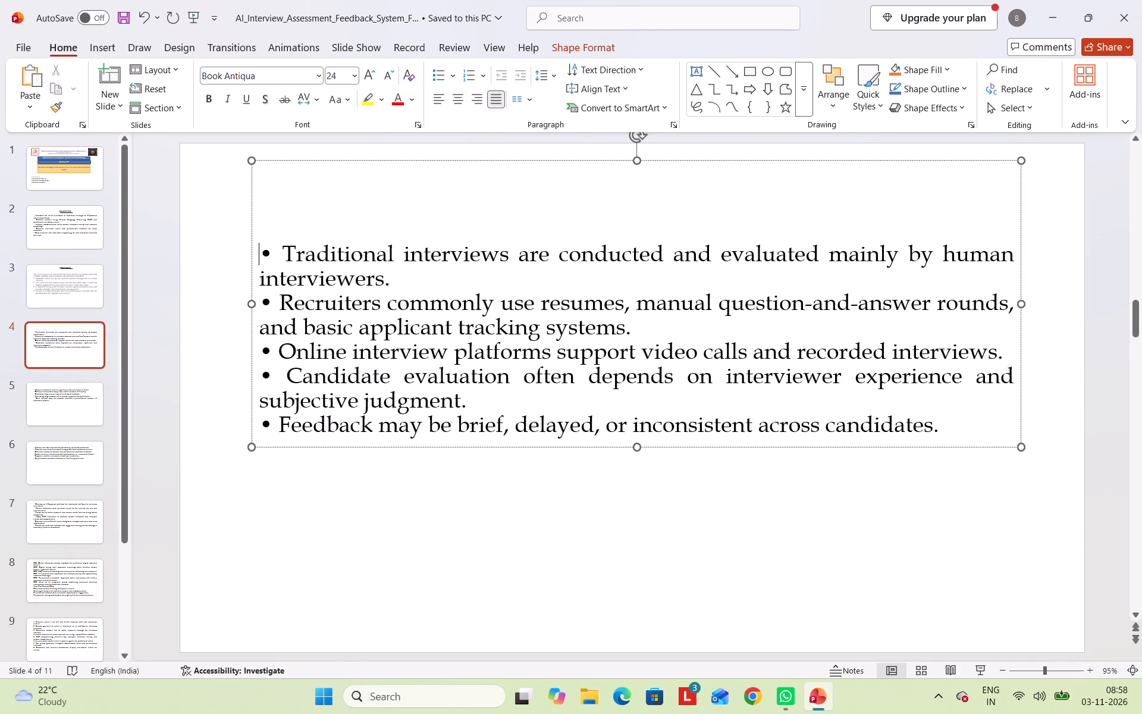
left_click(617, 190)
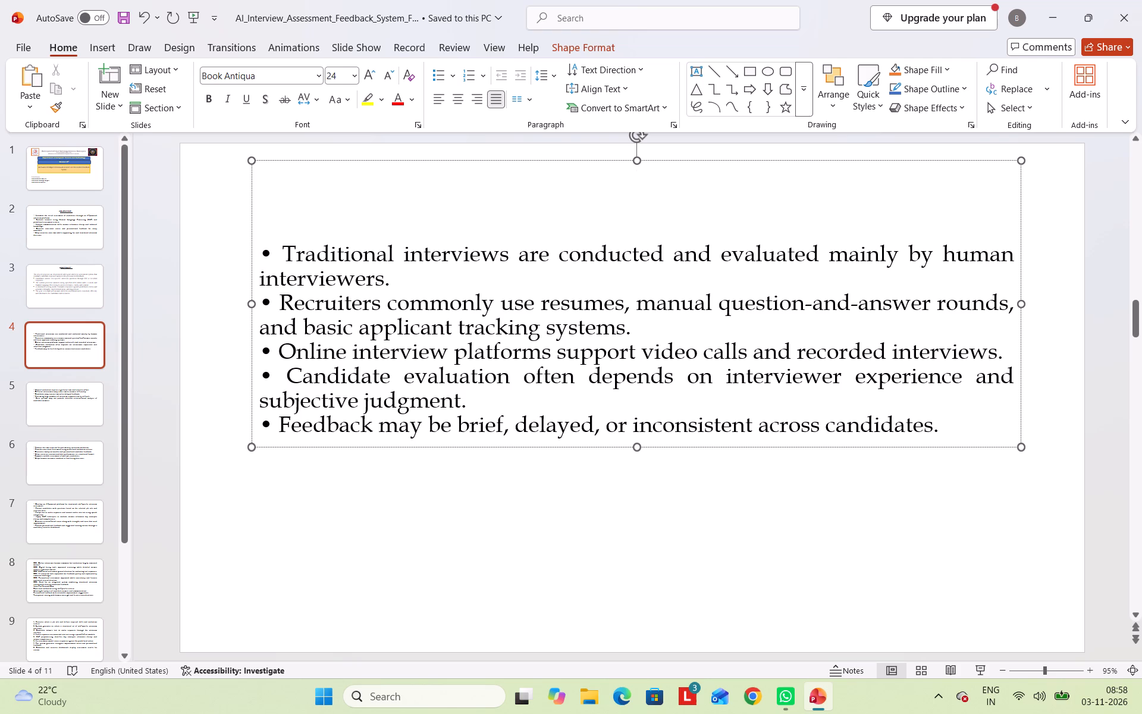
type("EX")
type("ISTING")
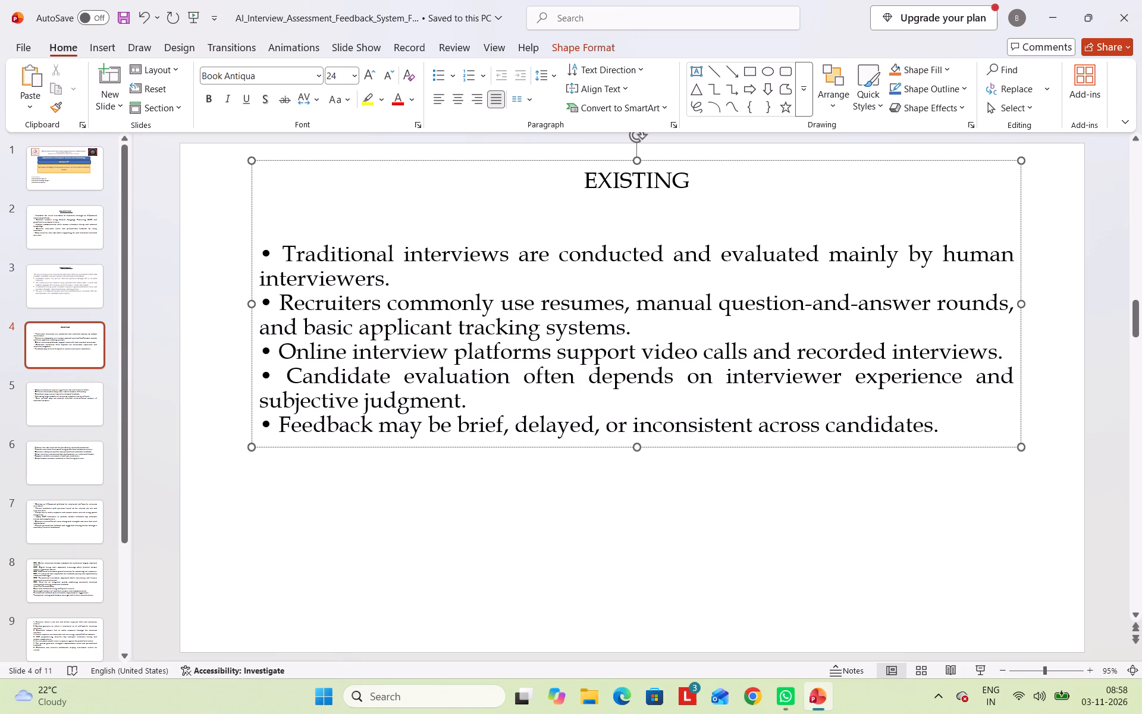
key("space")
type("SYSTEM")
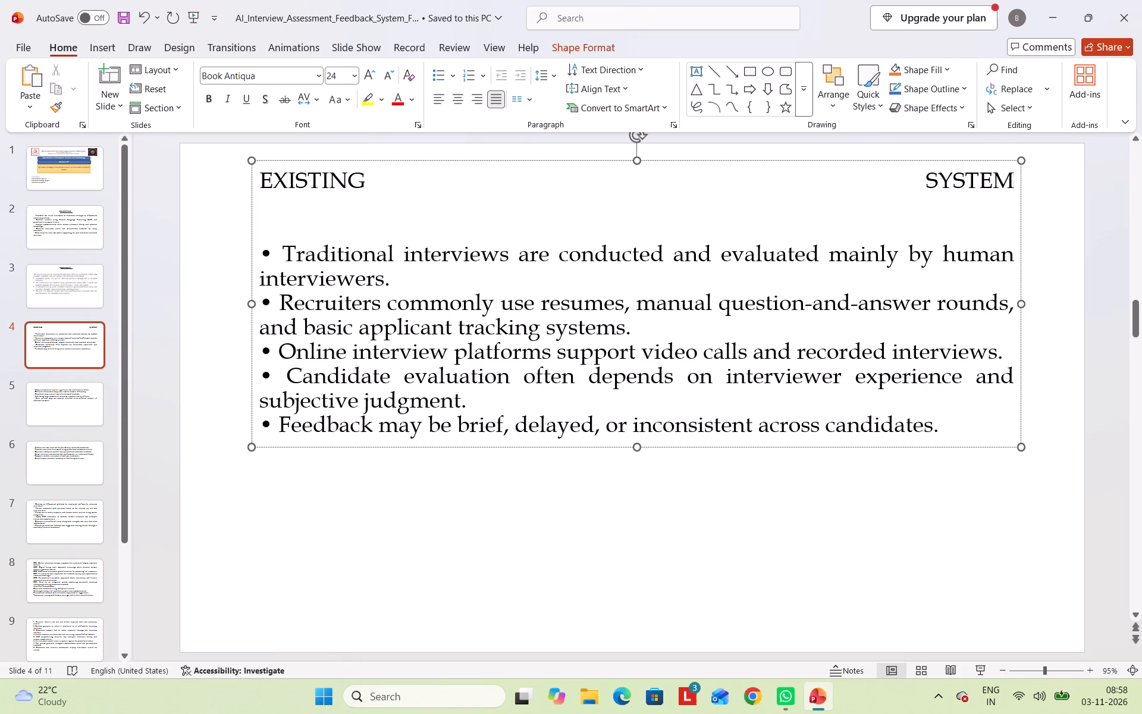
Replace the space between EXISTING and SYSTEM with a period so the slide 4 heading reads EXISTING.SYSTEM.
left_click(915, 173)
key("BackSpace")
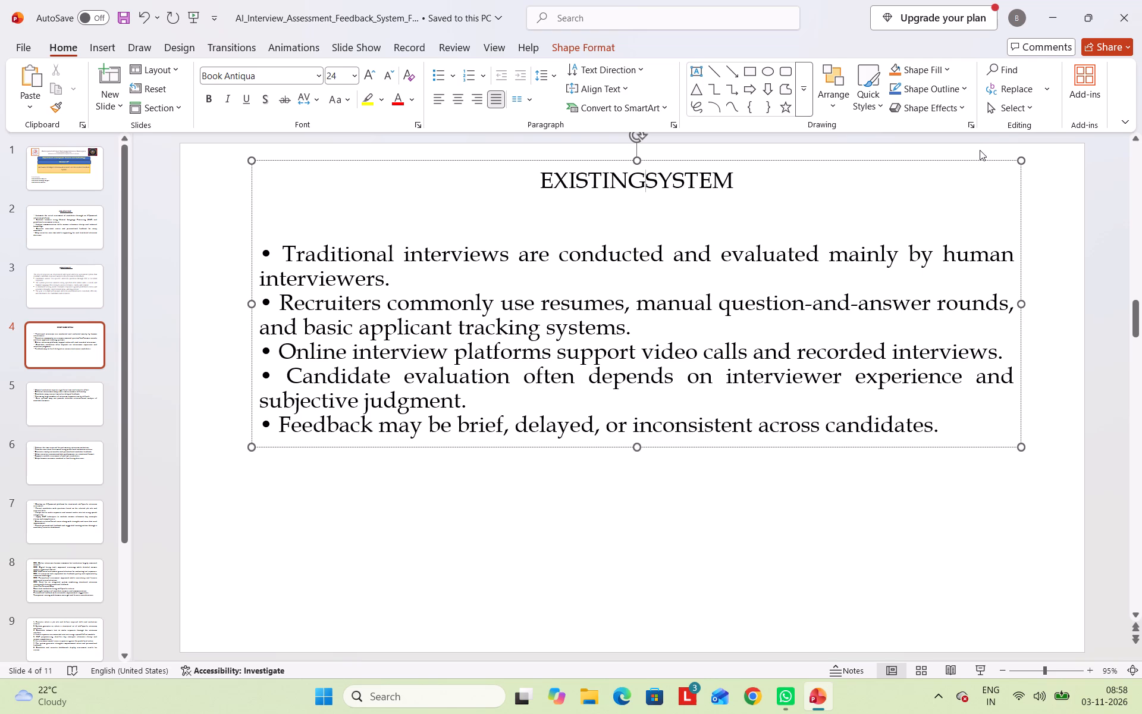
key("period")
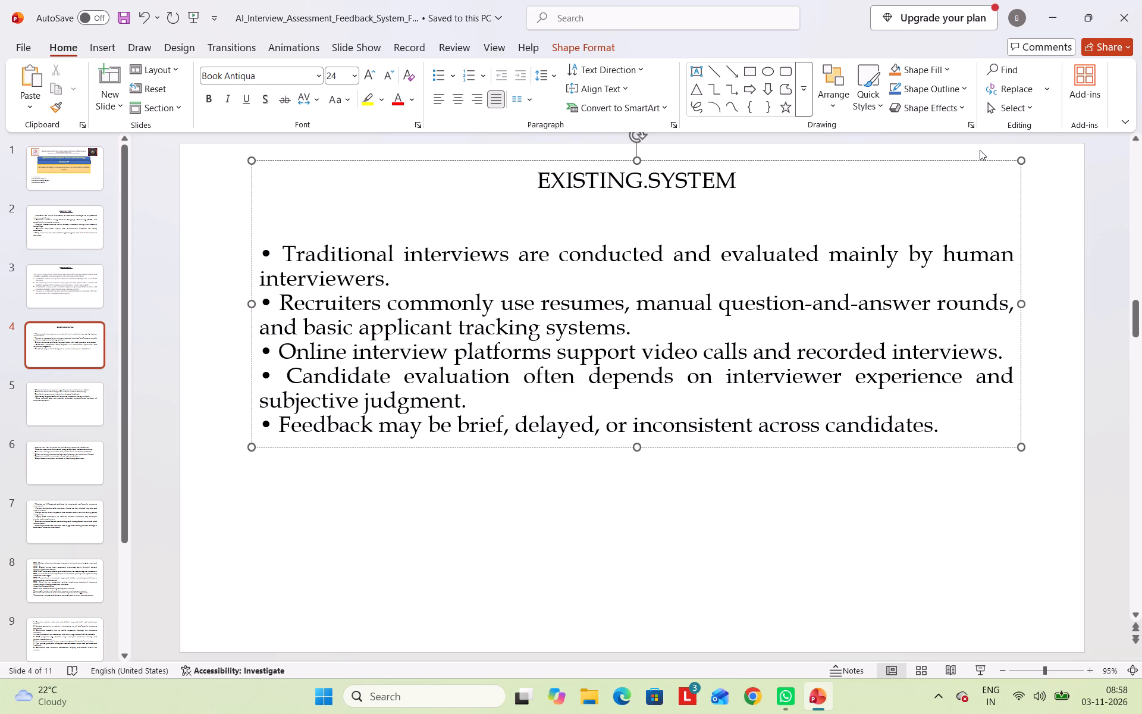
key("BackSpace")
key("space")
key("BackSpace")
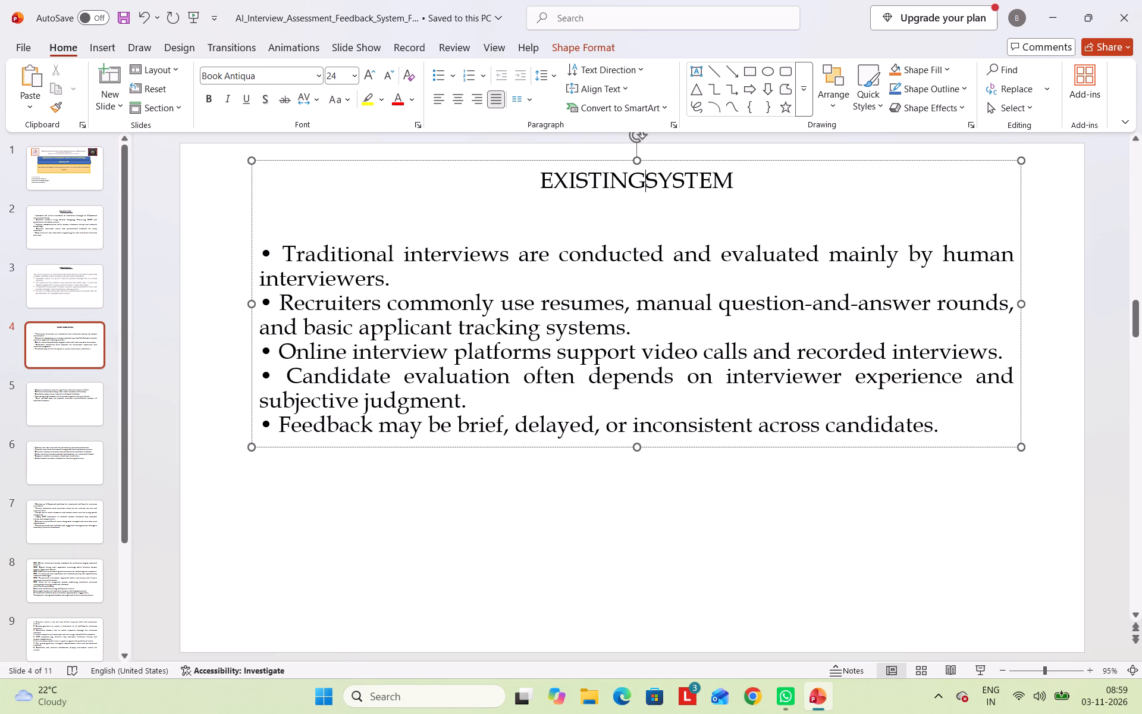
key("period")
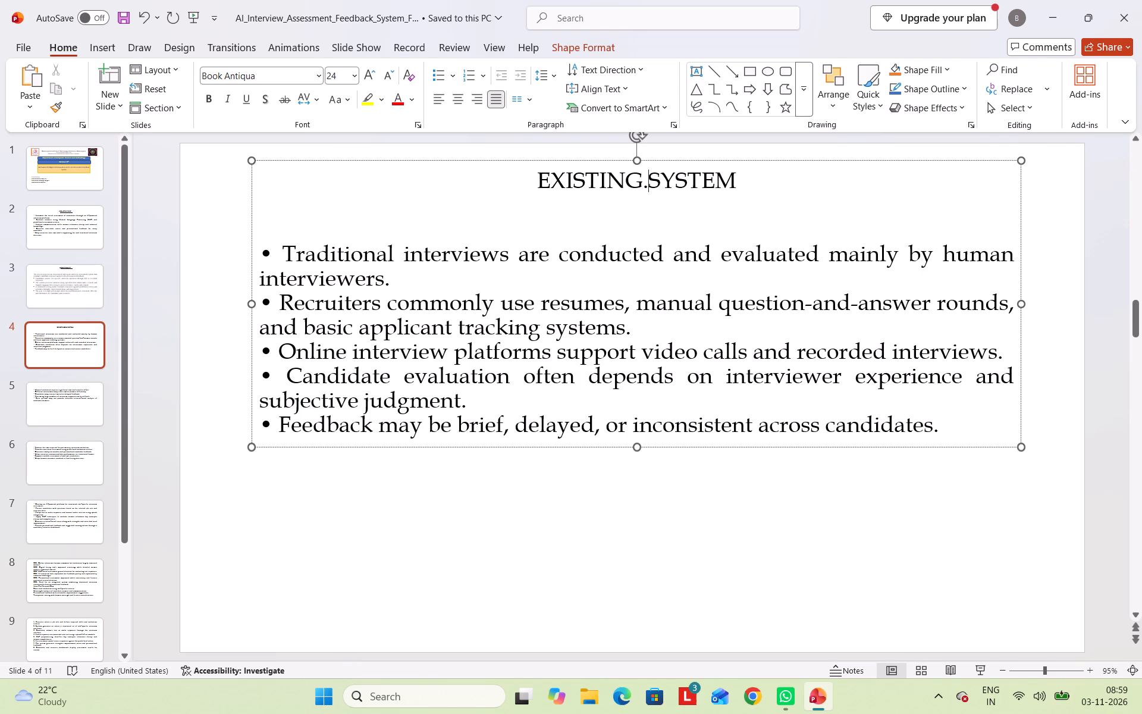
Format the EXISTING.SYSTEM heading in underlined Arial Black.
left_click_drag(739, 184, 578, 189)
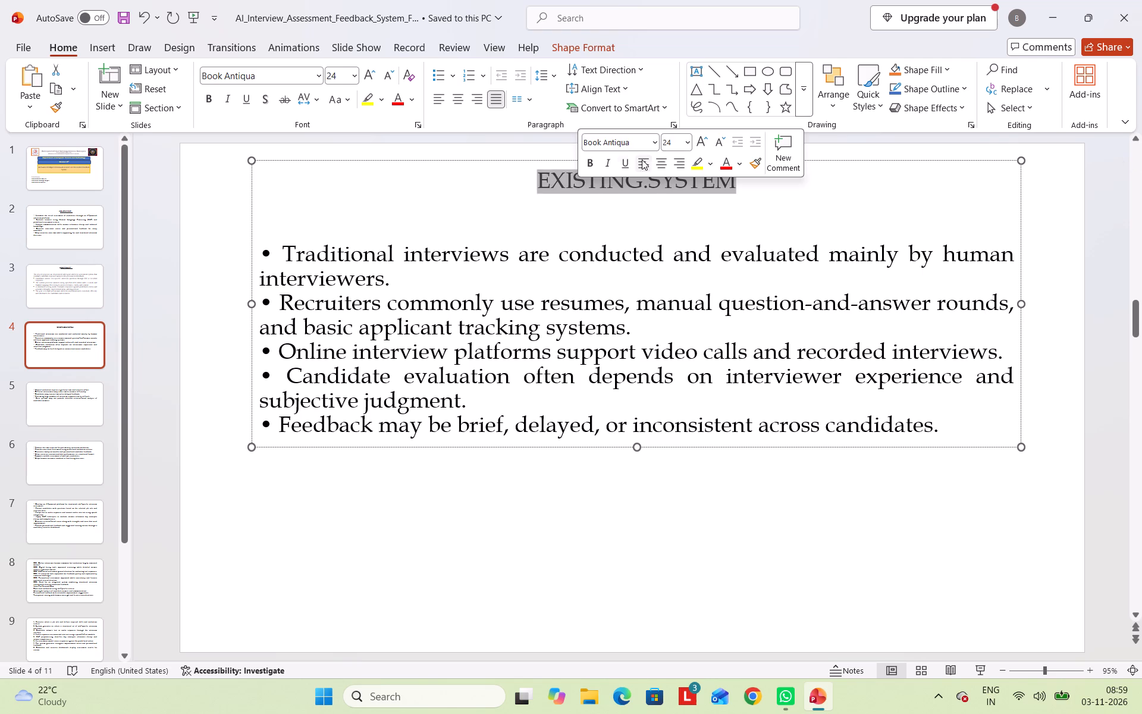
left_click(655, 137)
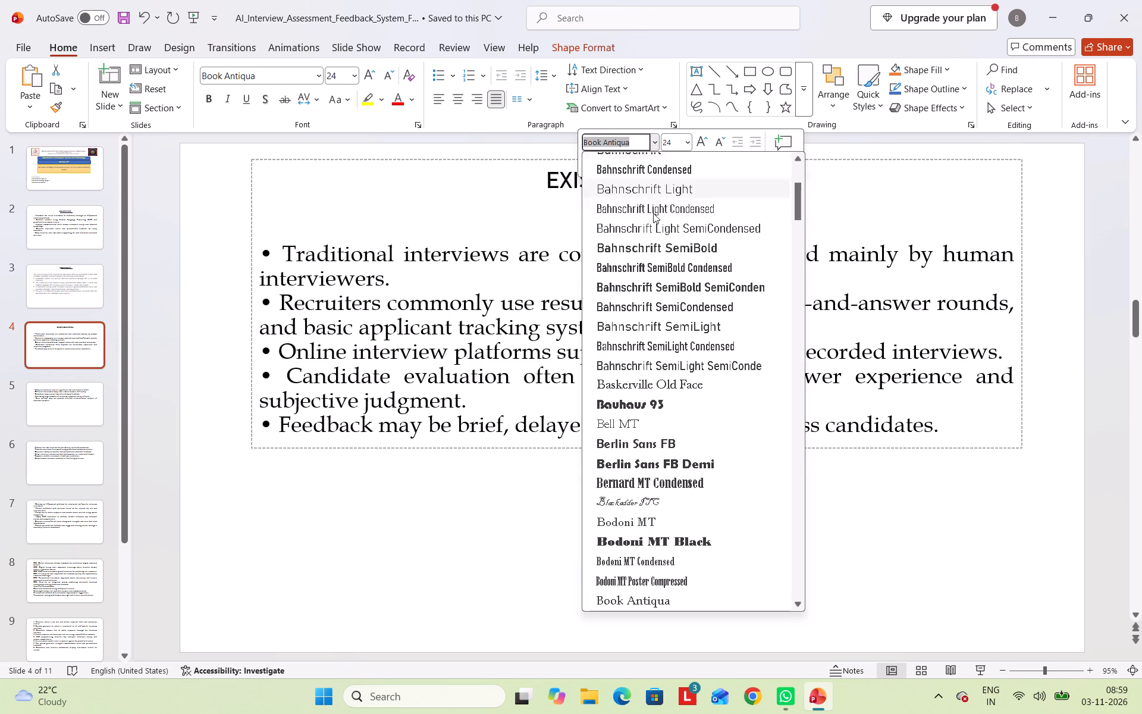
scroll(654, 238, "up", 20)
scroll(654, 238, "up", 1)
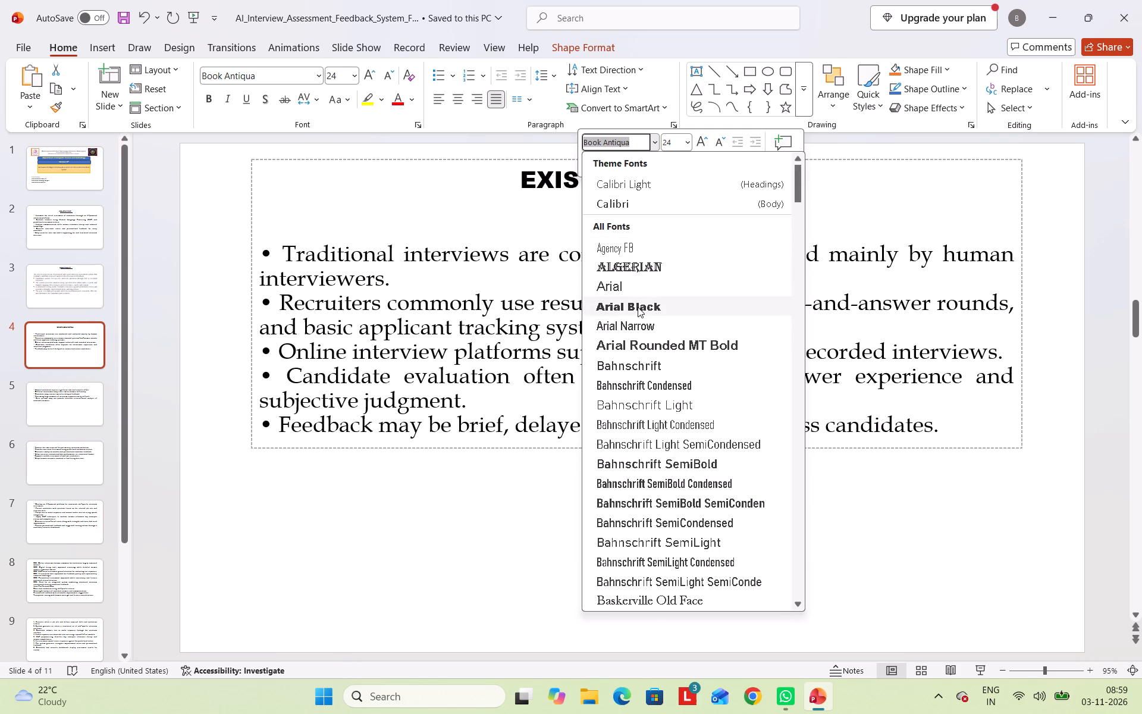
left_click(638, 307)
left_click(624, 162)
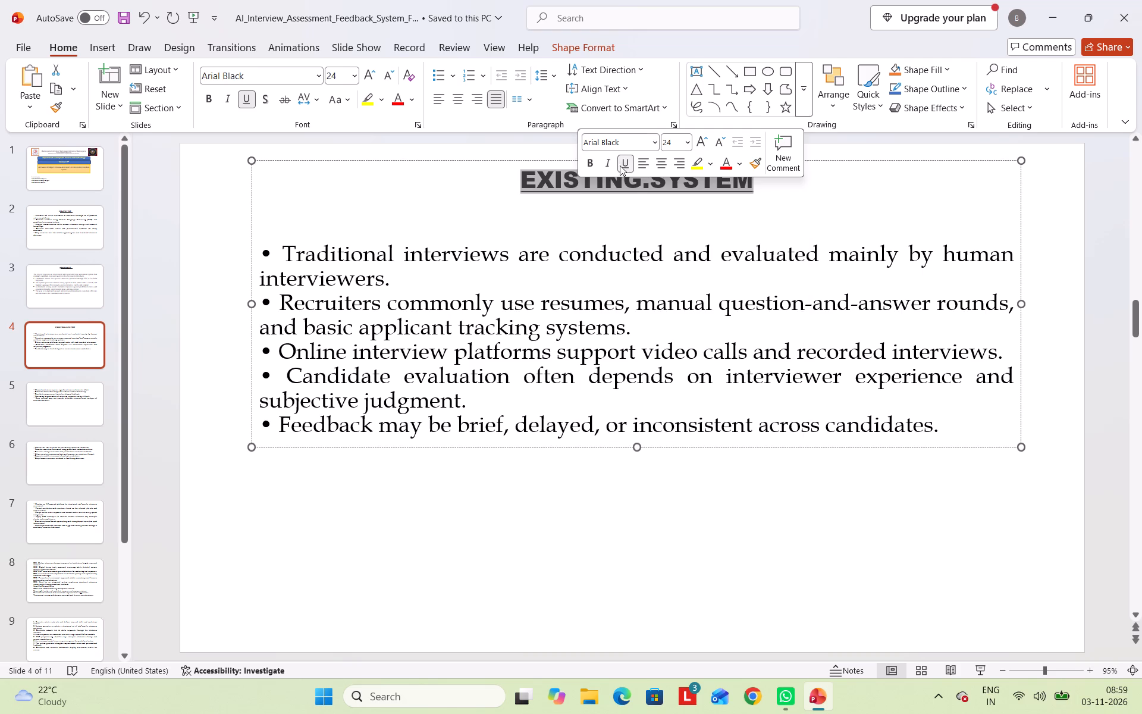
Delete one of the blank lines between the EXISTING.SYSTEM heading and the body text.
left_click(534, 220)
left_click(742, 217)
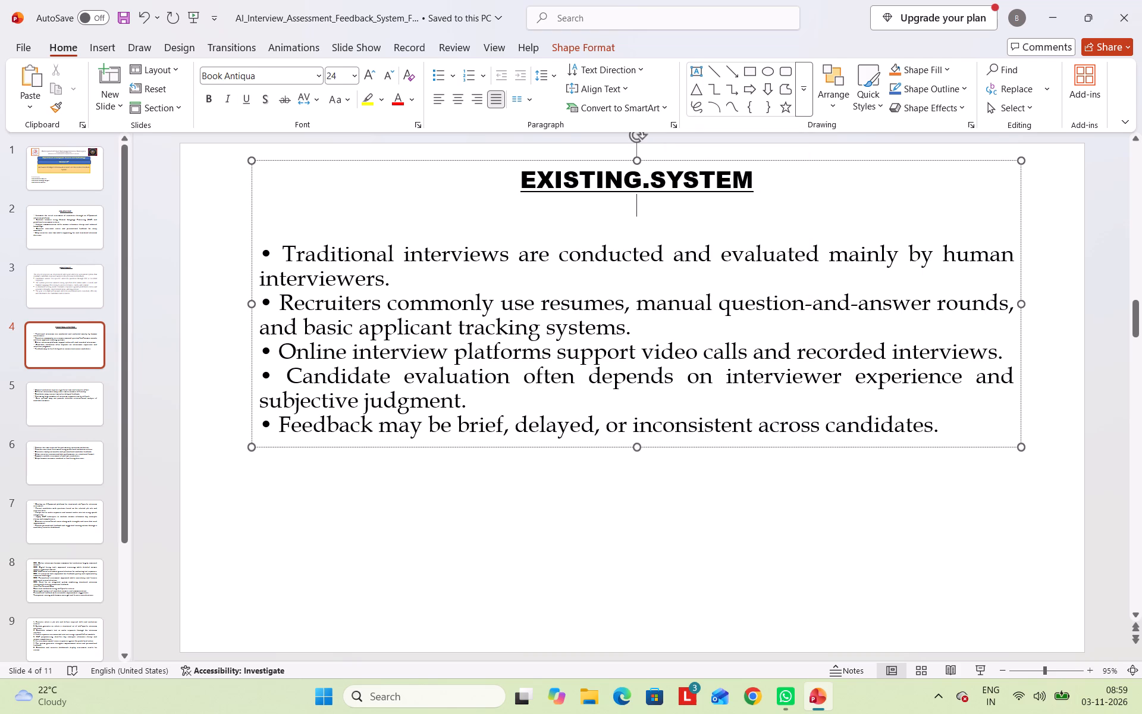
left_click(646, 228)
key("BackSpace")
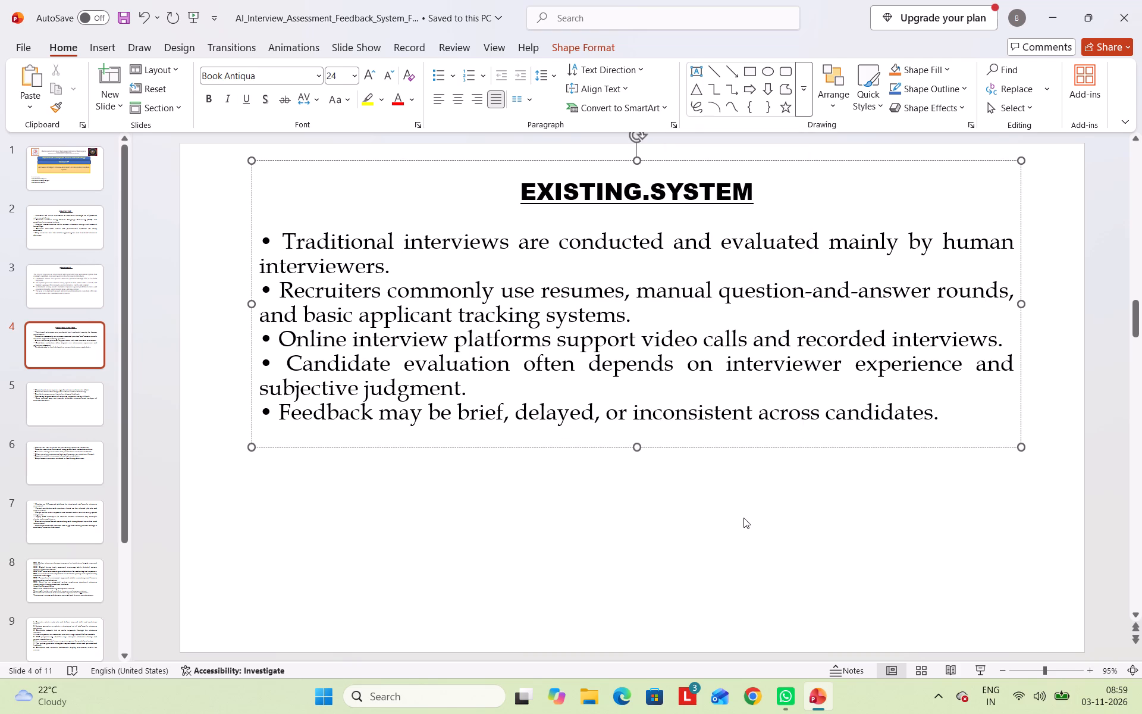
left_click(743, 517)
Insert two blank lines above the body text on slide 5 and enter the heading DISADVANTAGES in the first.
left_click(40, 393)
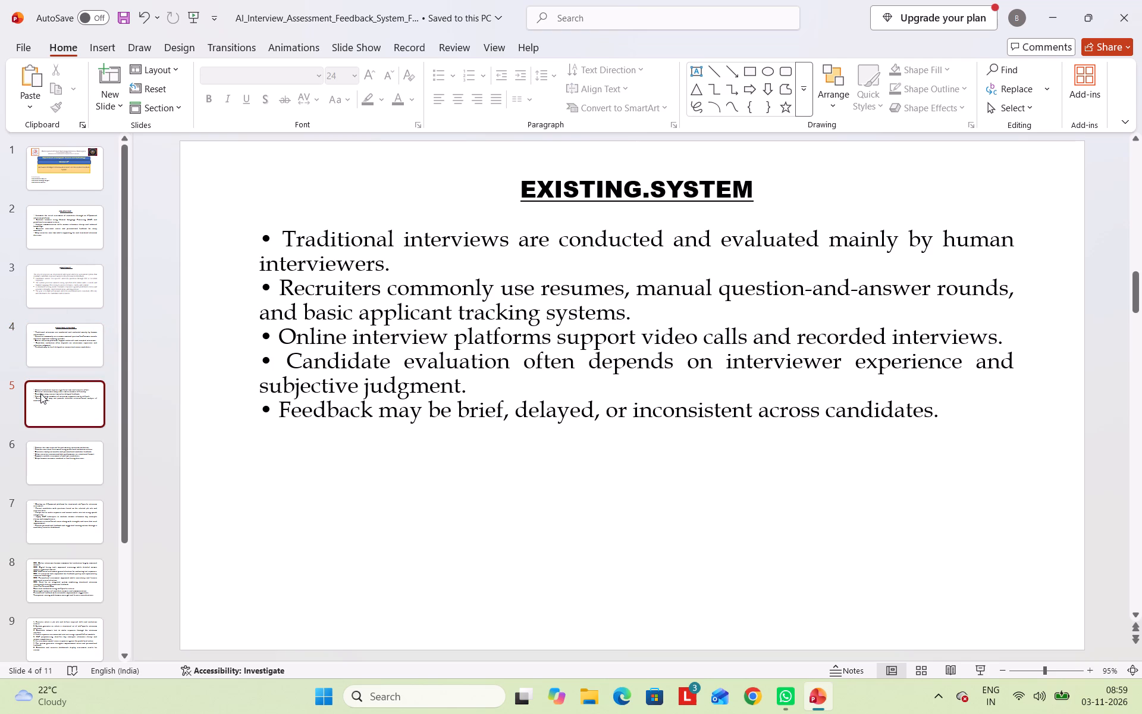
left_click(538, 208)
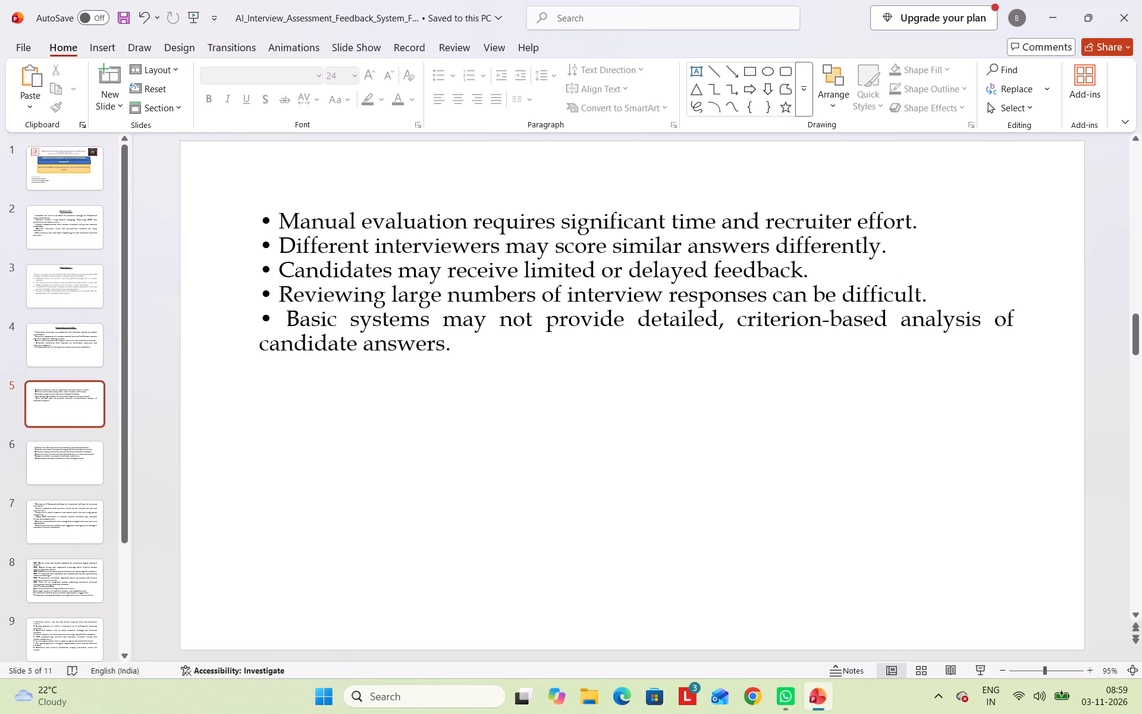
left_click(263, 210)
key("Return")
key("Return")
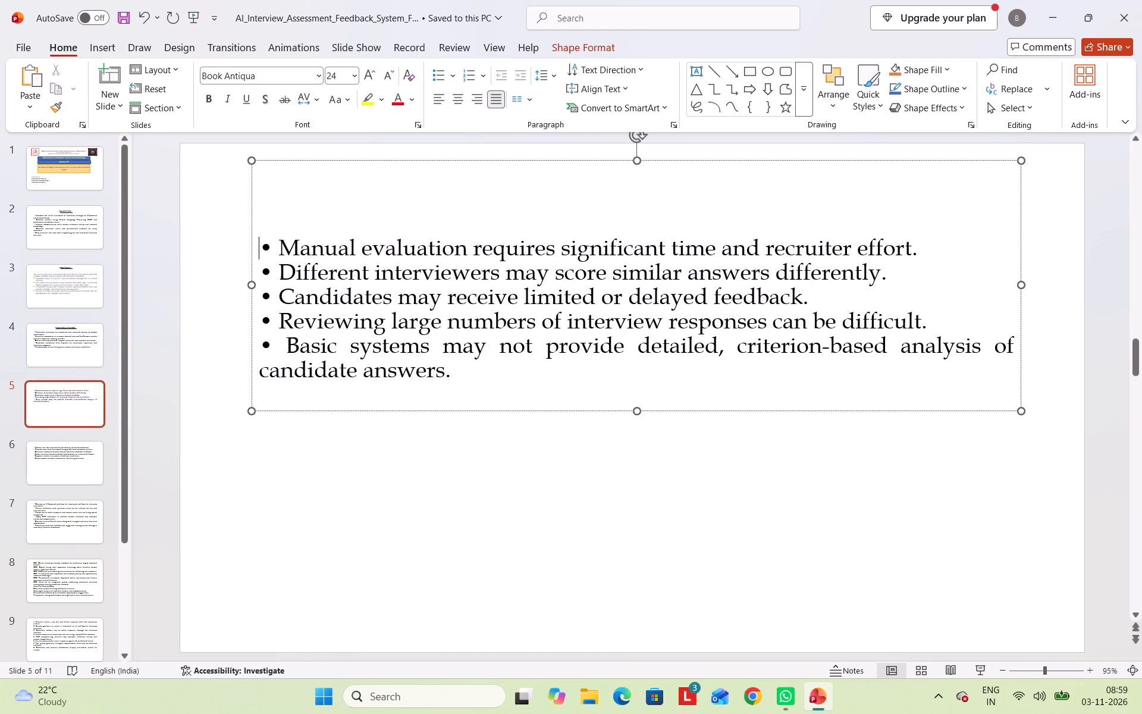
left_click(610, 185)
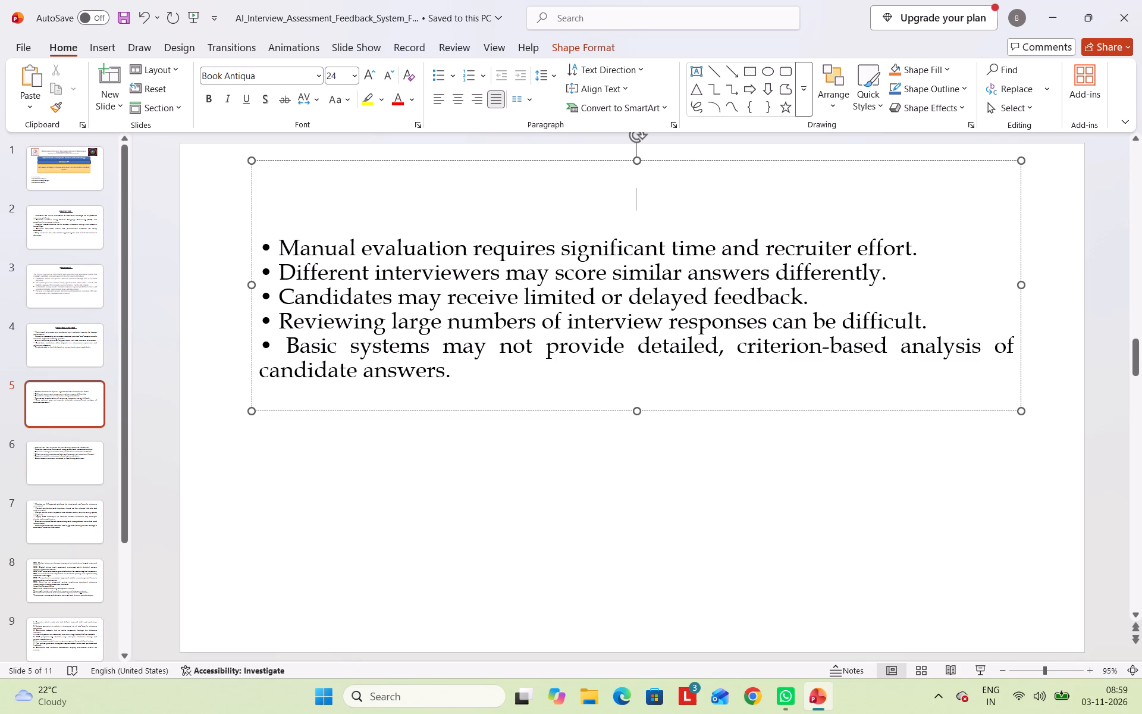
type("DISADVA")
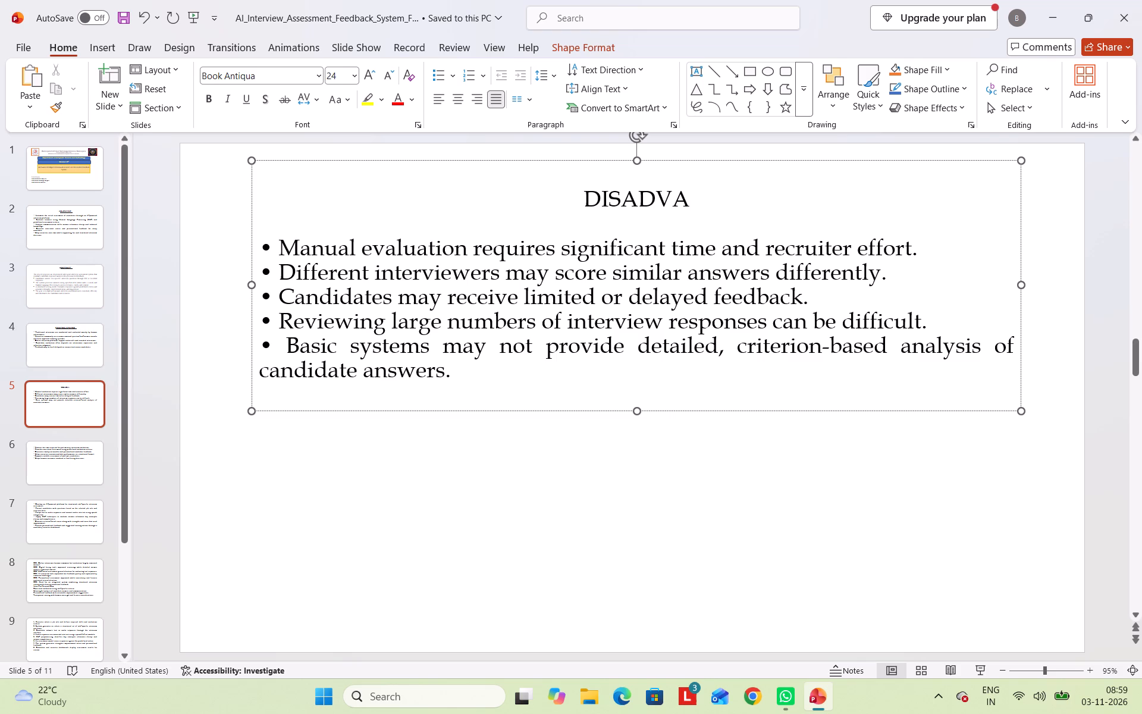
key("m")
key("BackSpace")
type("NTAGES")
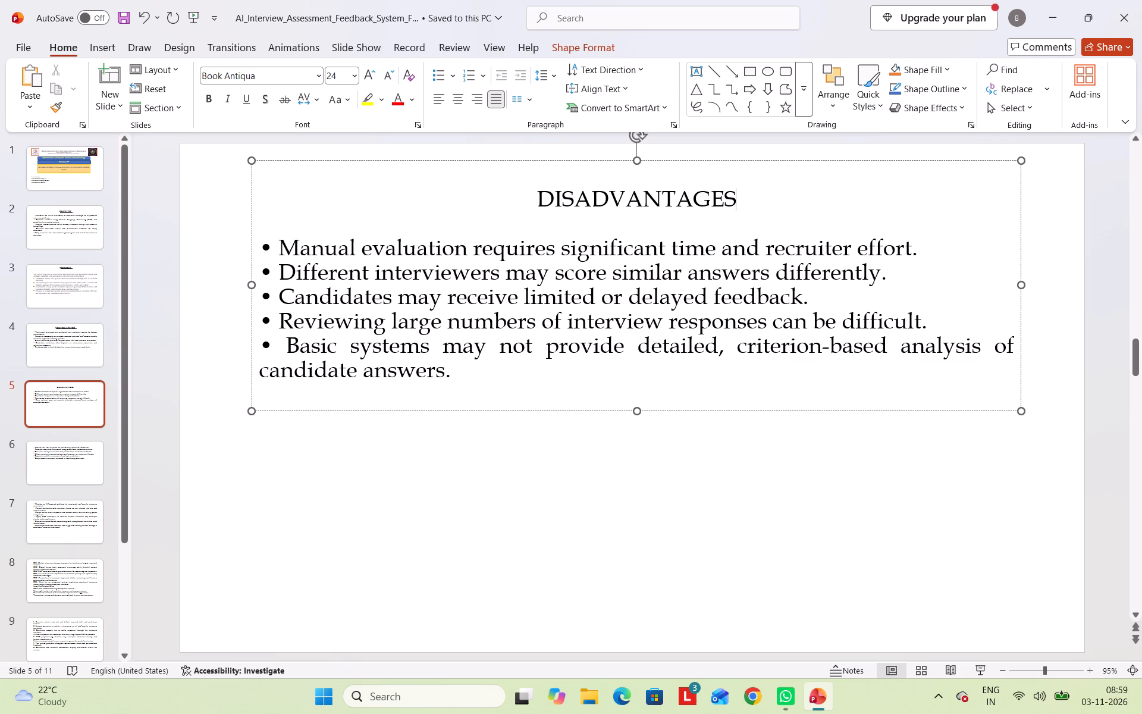
Make the DISADVANTAGES heading on slide 5 bold and underlined.
left_click_drag(732, 199, 607, 198)
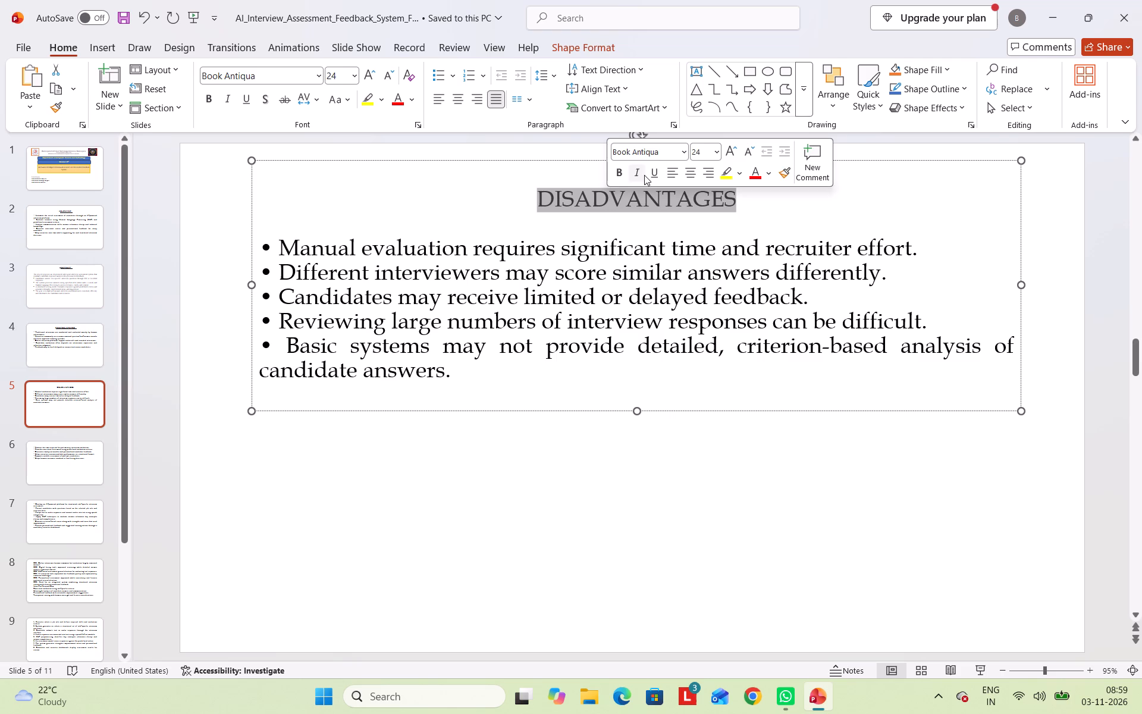
left_click(614, 173)
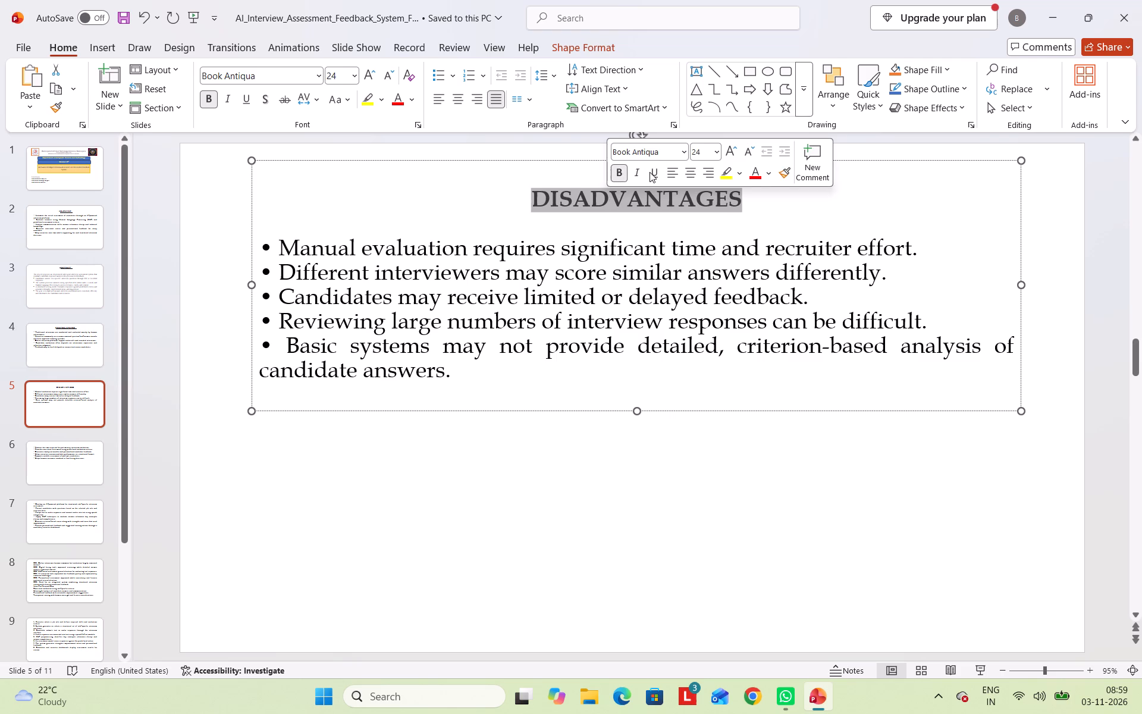
left_click(651, 172)
left_click(783, 223)
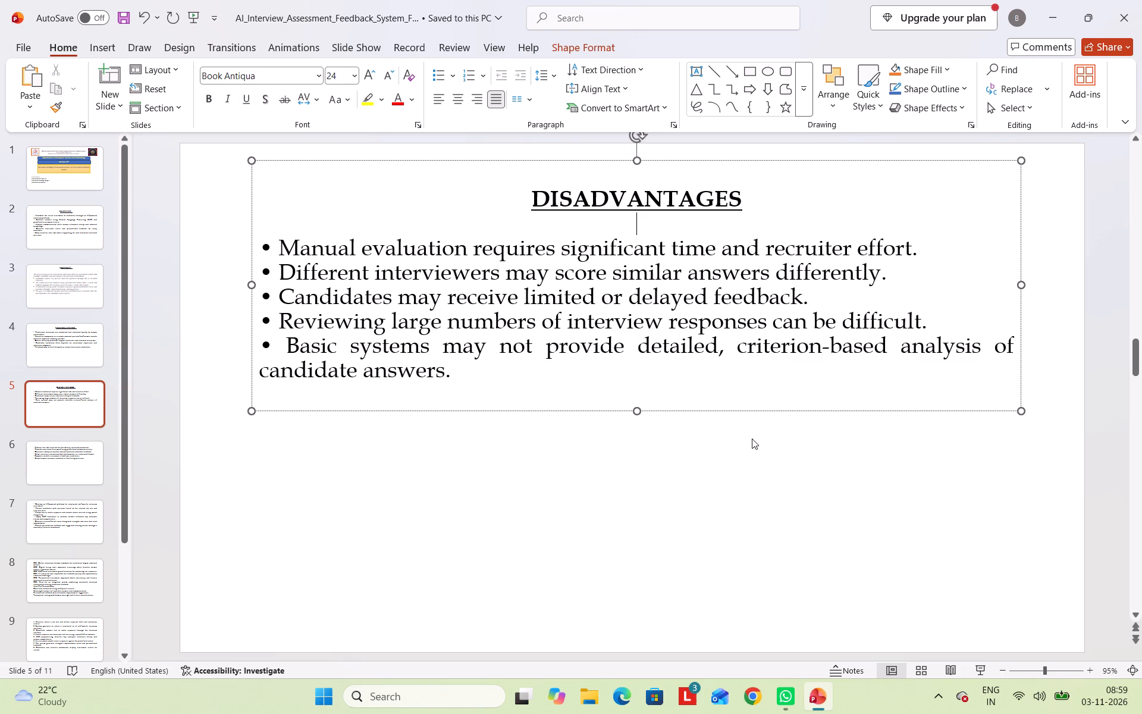
left_click(752, 439)
Insert blank lines above the body text on slide 6 and enter the heading PROPOSED SYSTEM in the first.
left_click(71, 464)
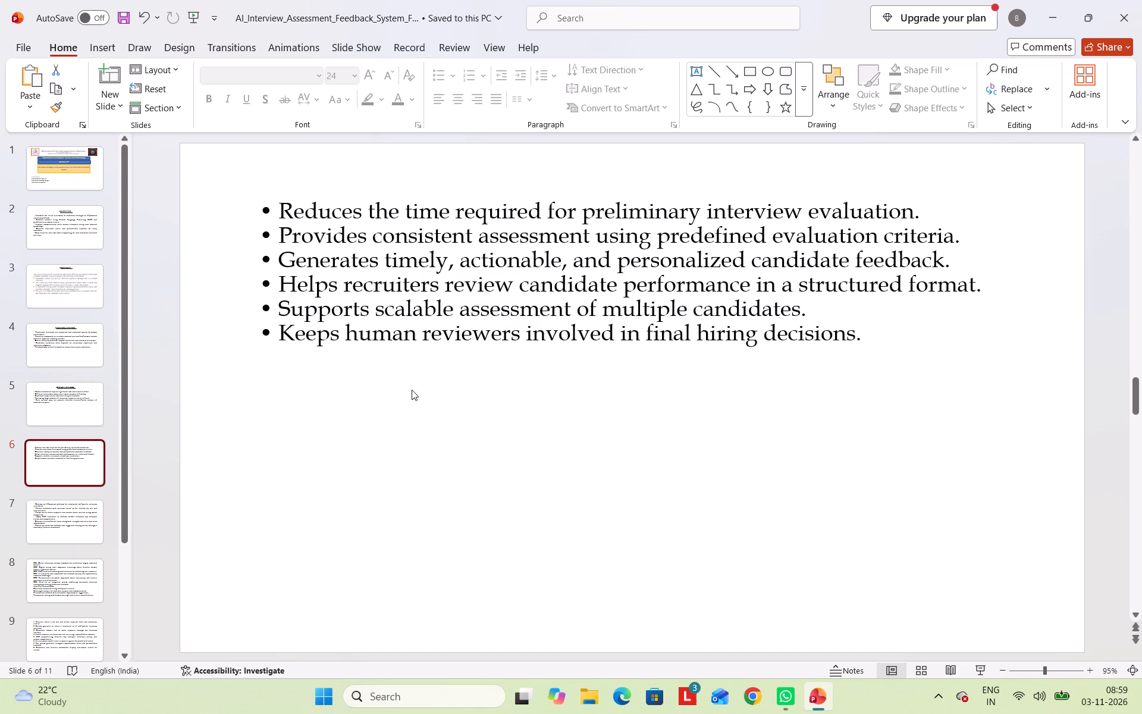
left_click(265, 206)
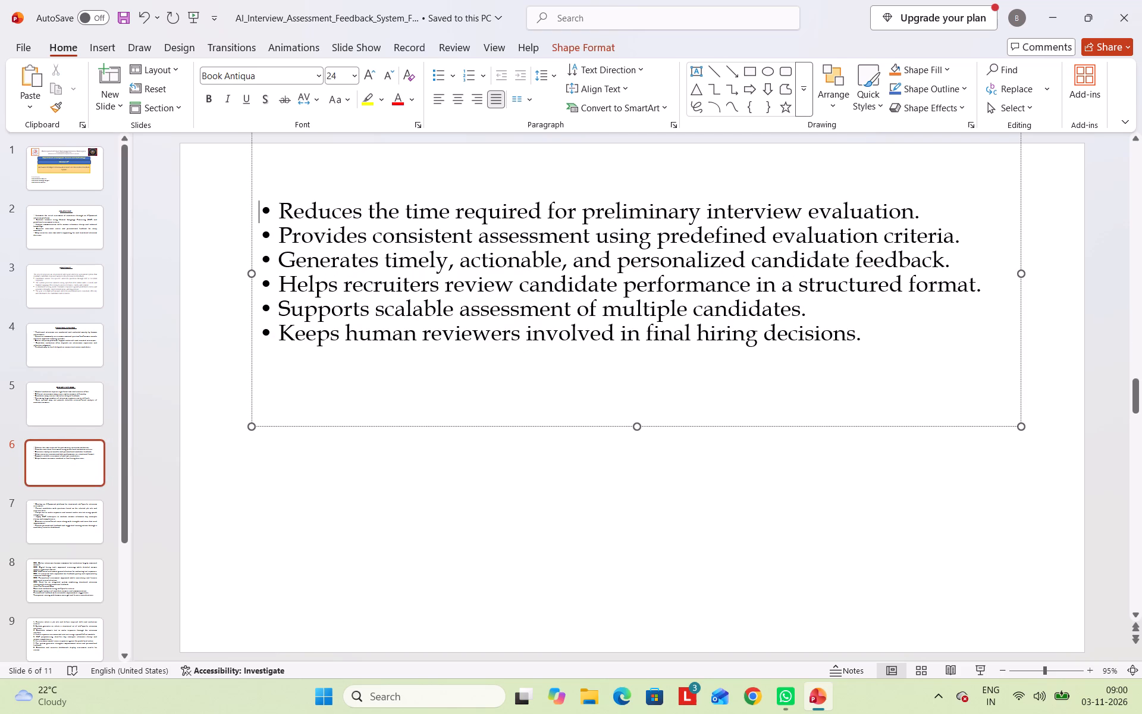
key("Return")
key("Return")
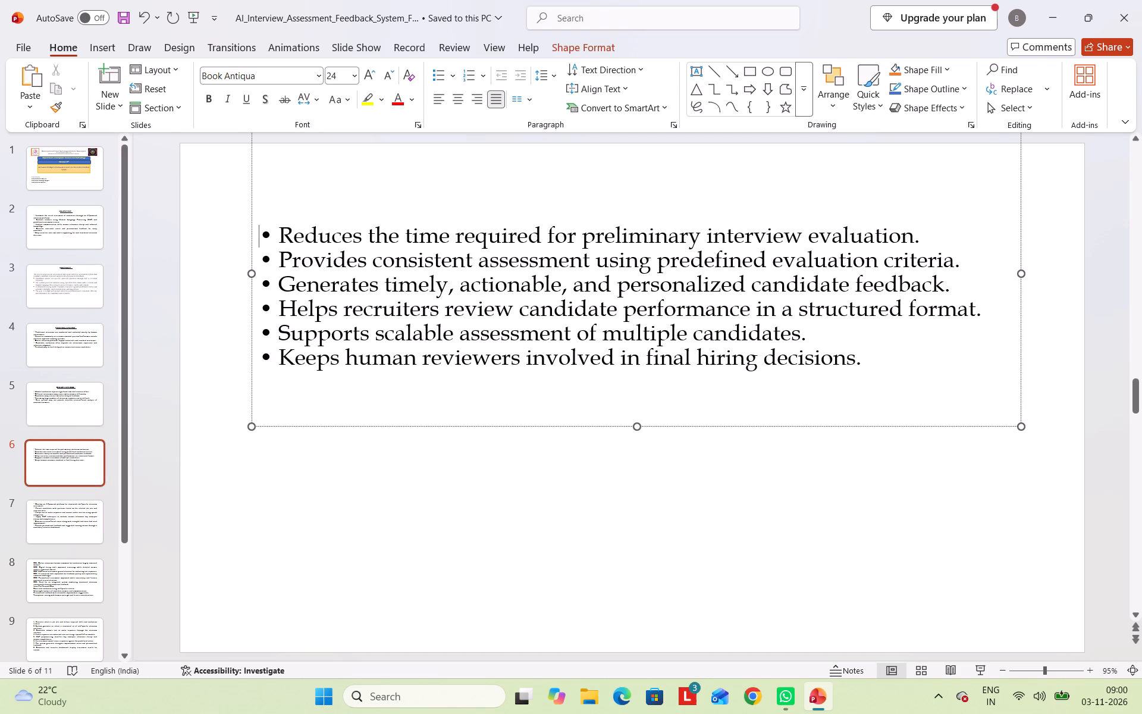
left_click(621, 186)
type("PRO")
type("POSED")
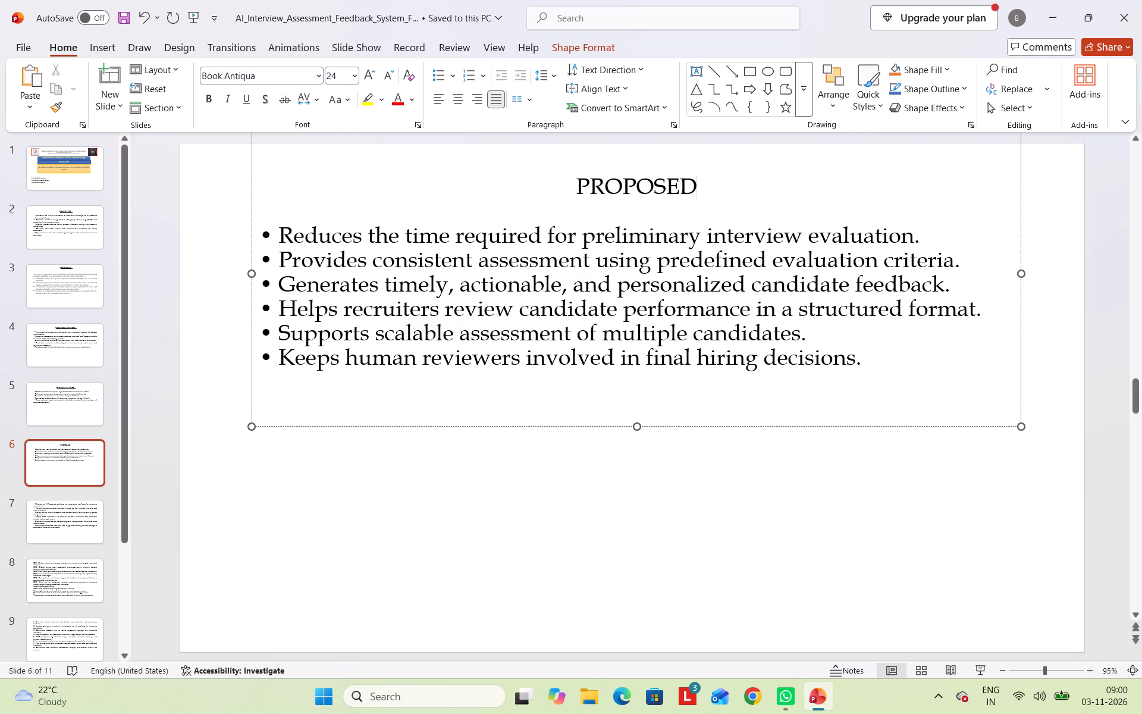
key("space")
type("SYSTEM")
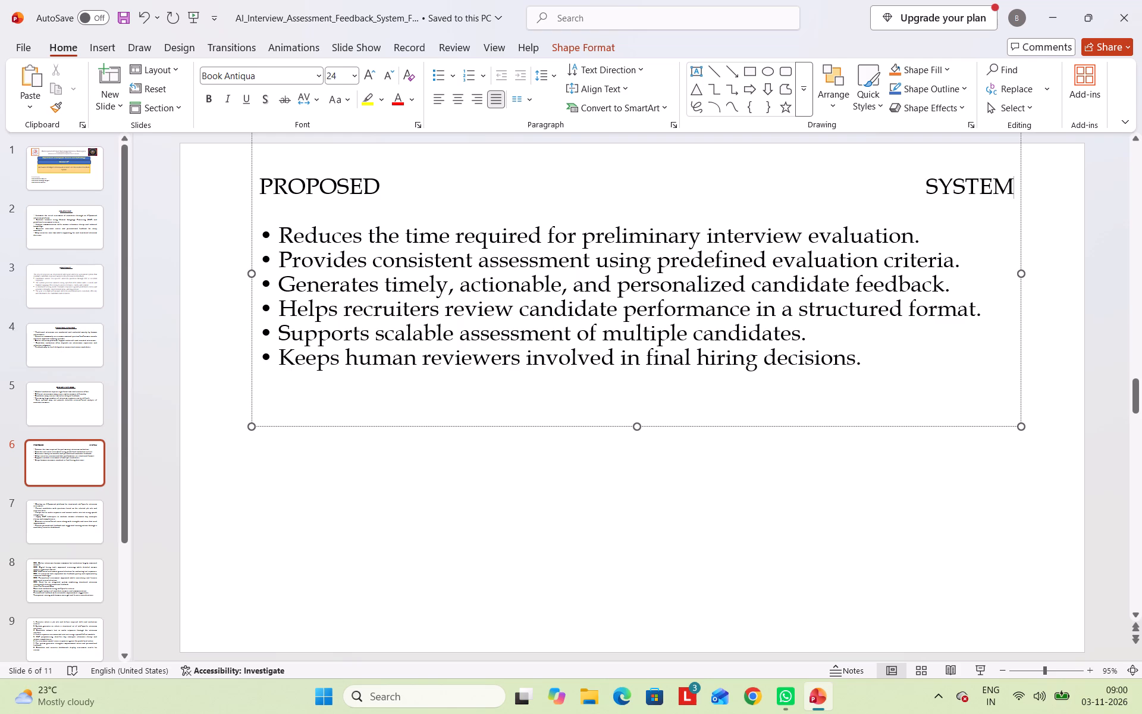
key("Return")
Replace the space in the slide 6 heading with a period so it reads PROPOSED.SYSTEM.
left_click(914, 184)
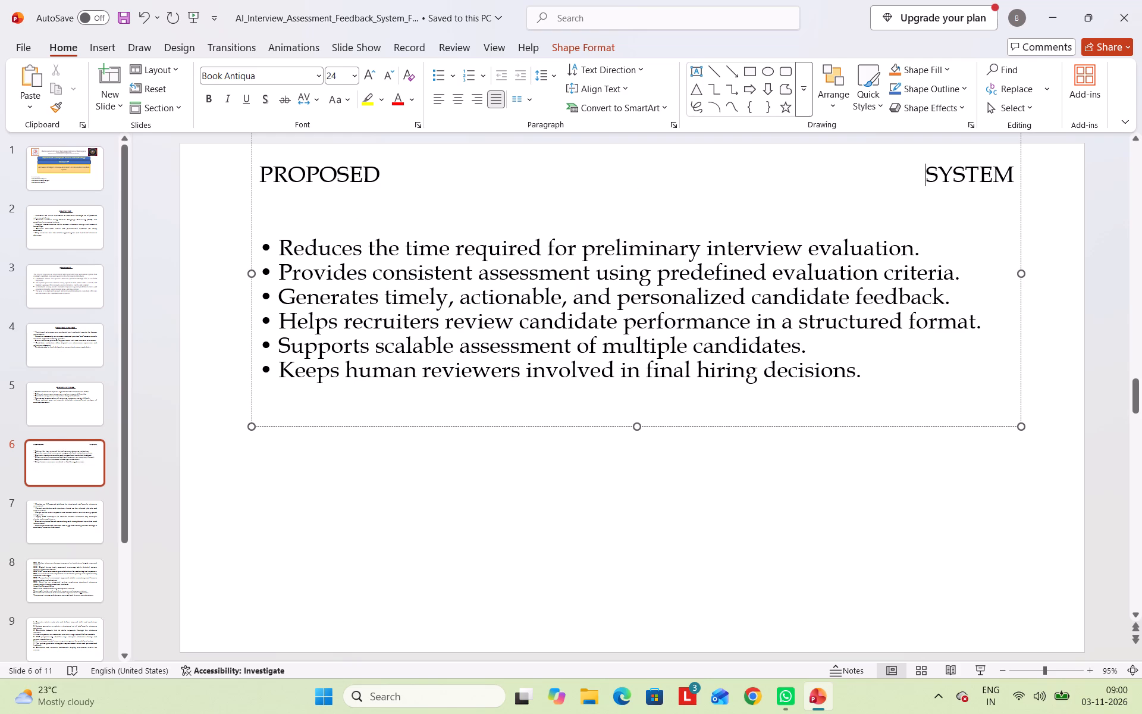
key("BackSpace")
key("BackSpace")
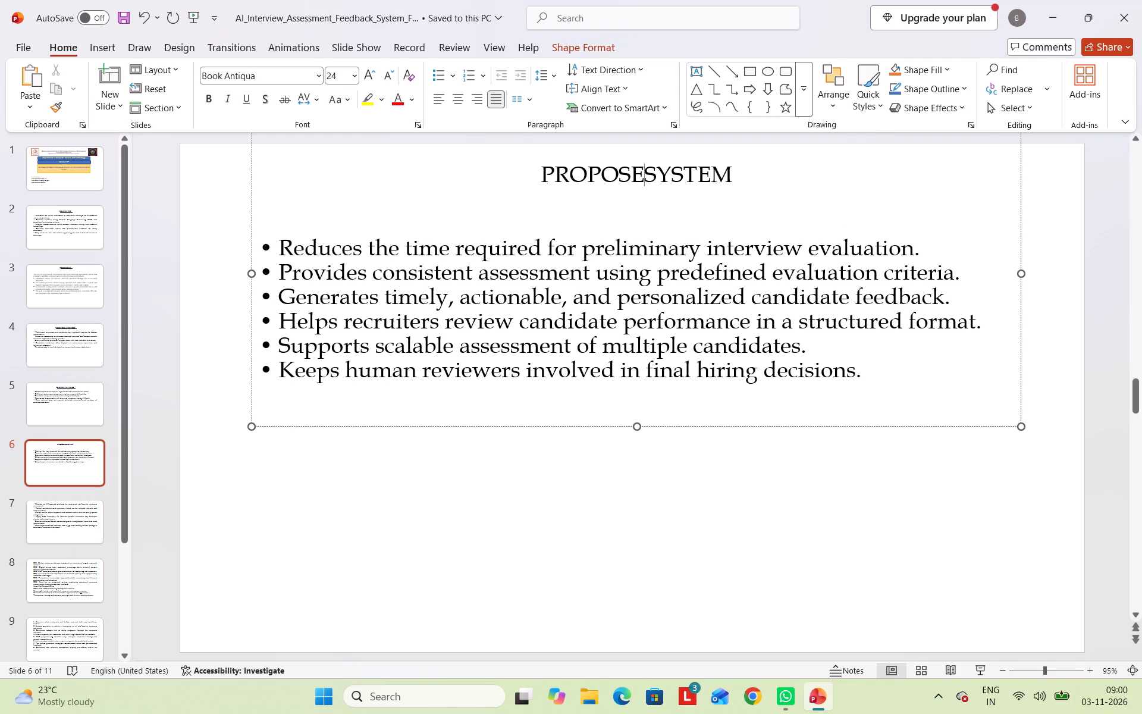
key("period")
left_click_drag(750, 180, 688, 180)
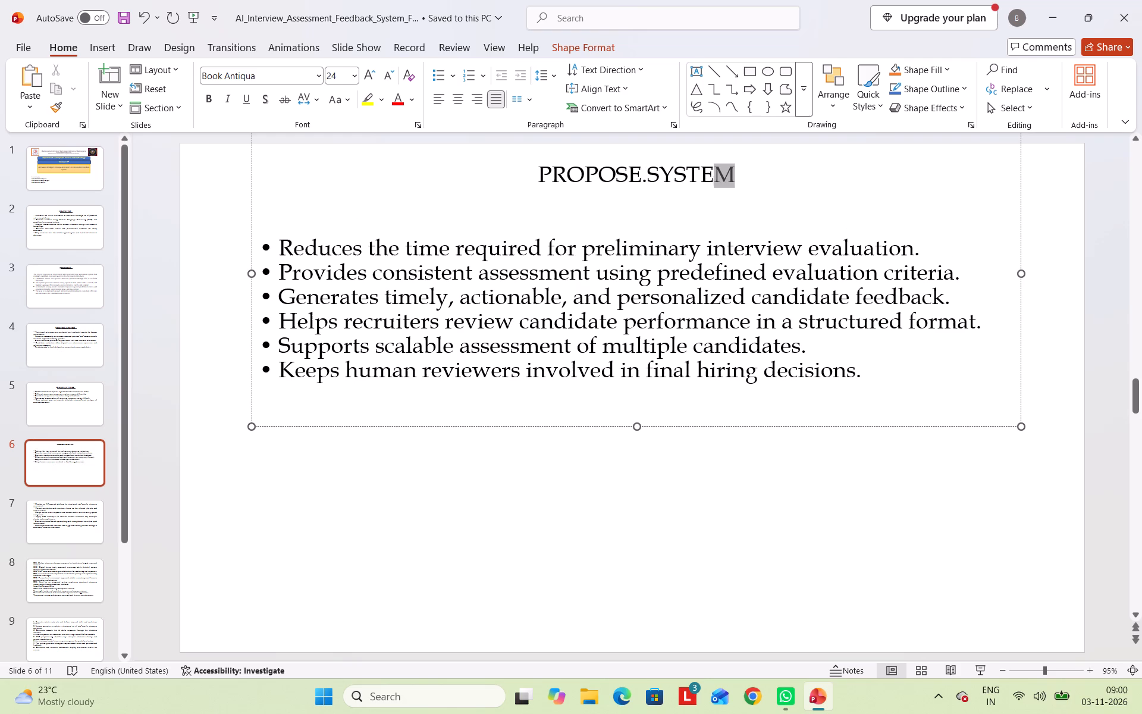
left_click_drag(688, 180, 540, 187)
left_click_drag(633, 187, 643, 174)
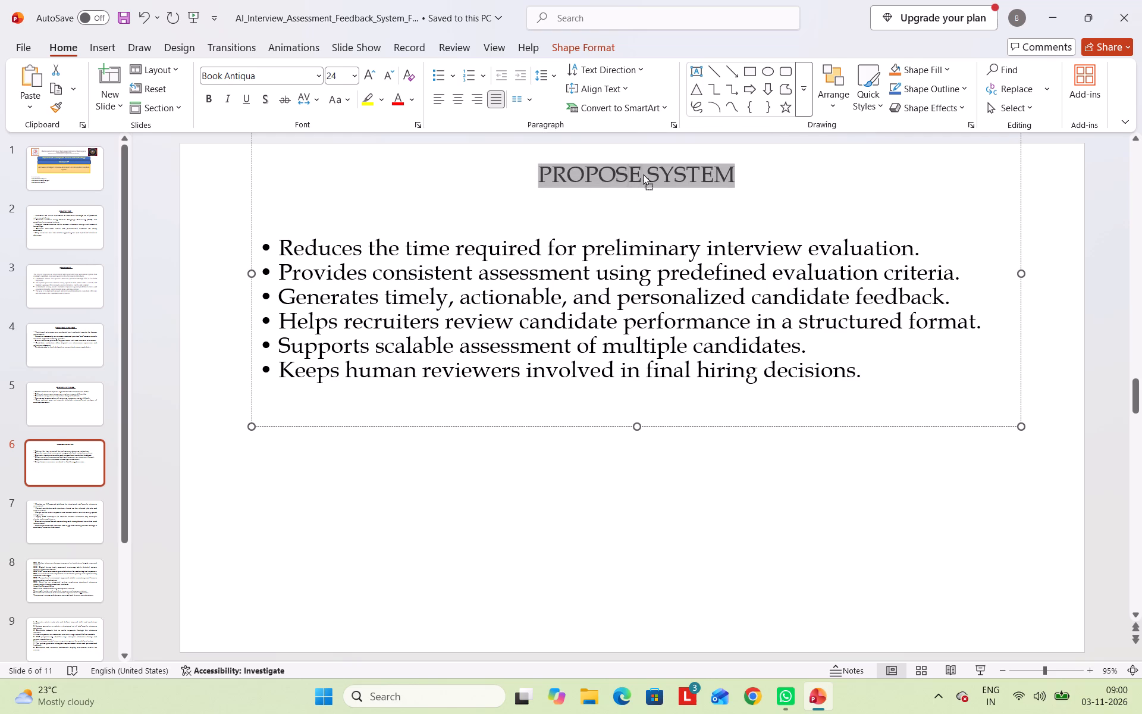
left_click_drag(643, 174, 642, 171)
left_click(642, 171)
key("d")
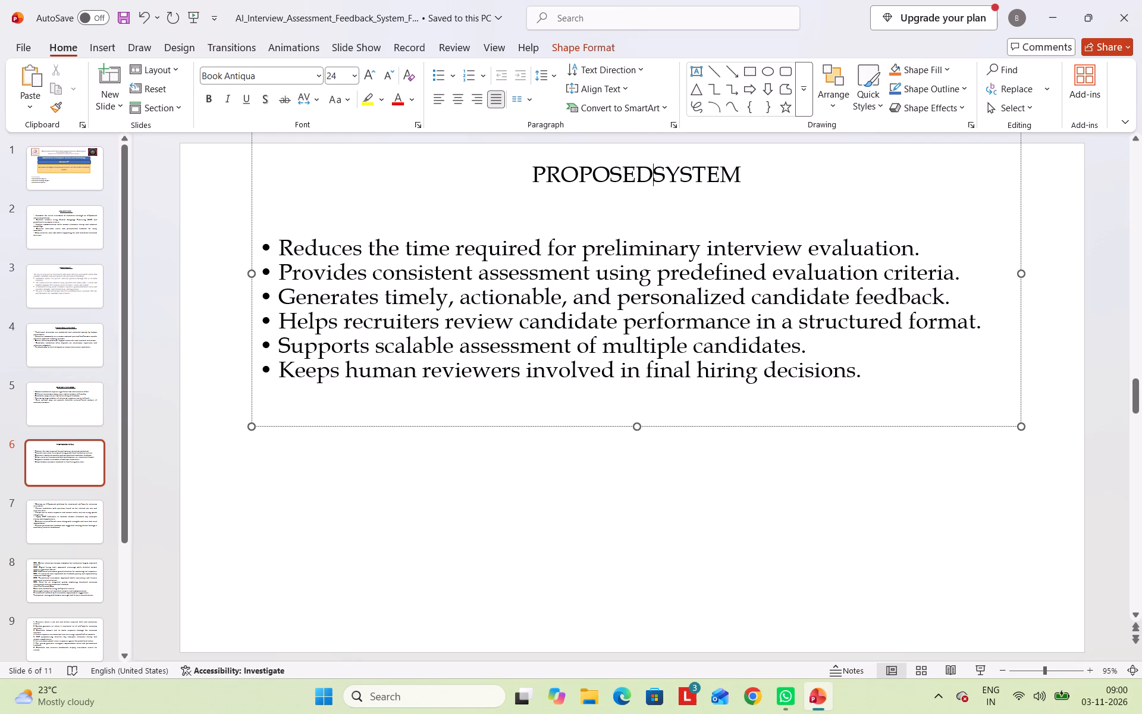
key("space")
key("BackSpace")
key("period")
Make the PROPOSED.SYSTEM heading bold and underlined.
left_click_drag(748, 176, 570, 177)
left_click(579, 146)
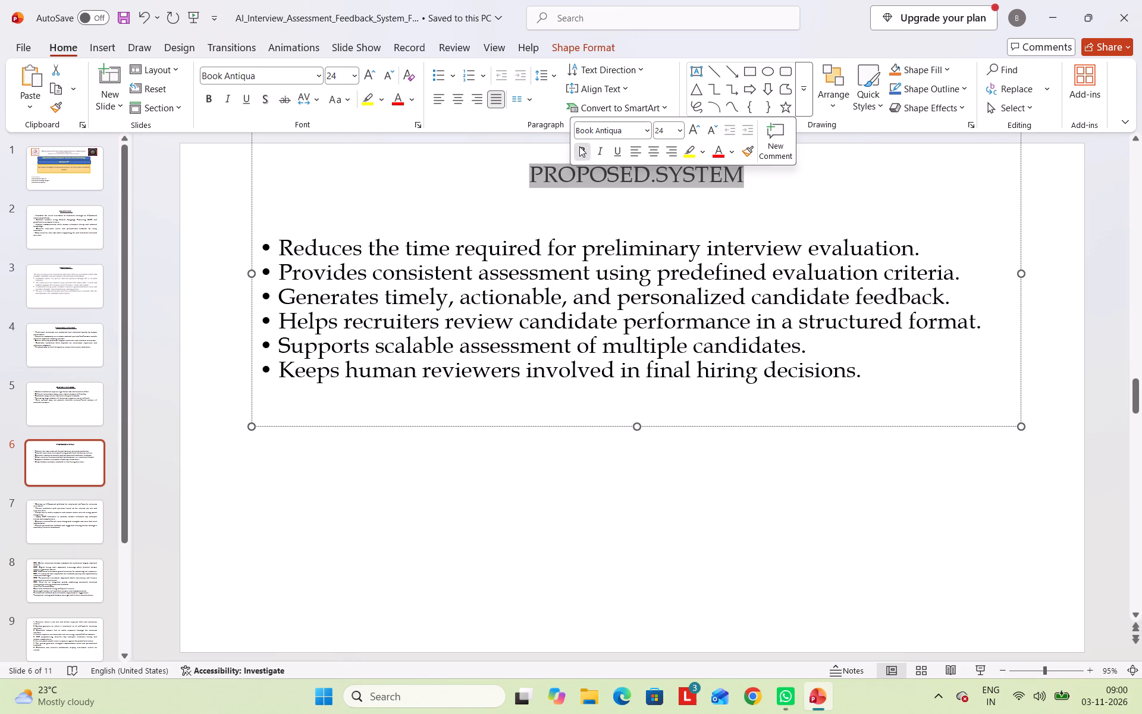
left_click(620, 152)
left_click(620, 205)
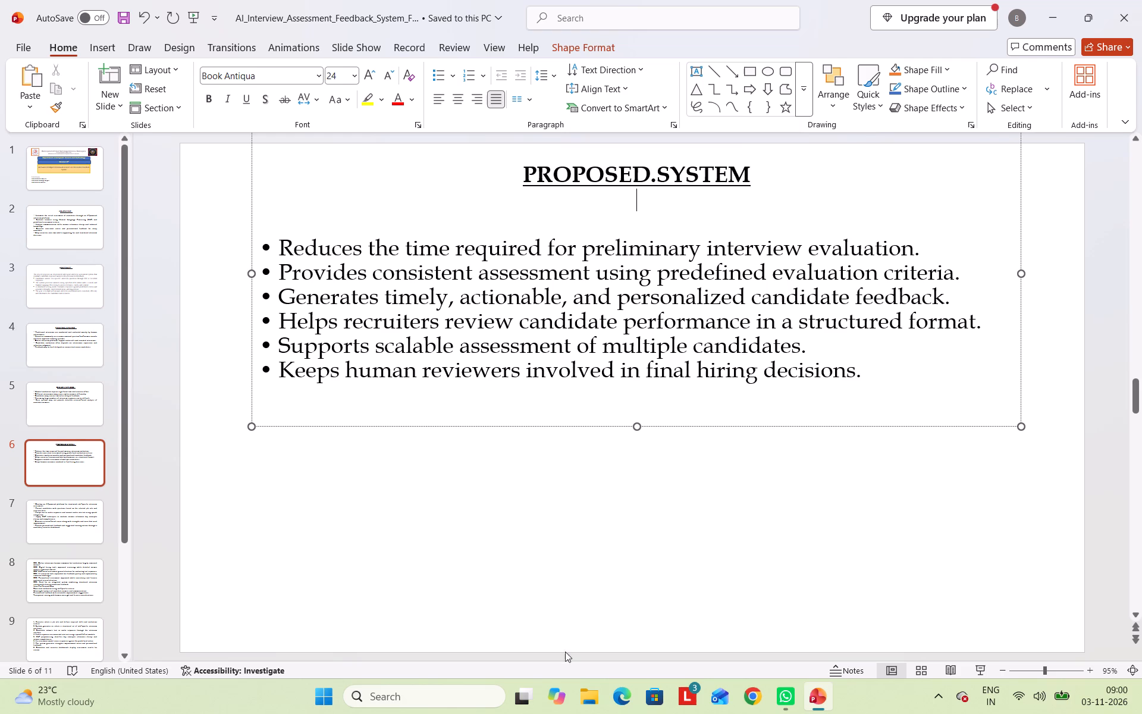
Delete one of the blank lines between the PROPOSED.SYSTEM heading and the body text.
left_click(648, 224)
key("BackSpace")
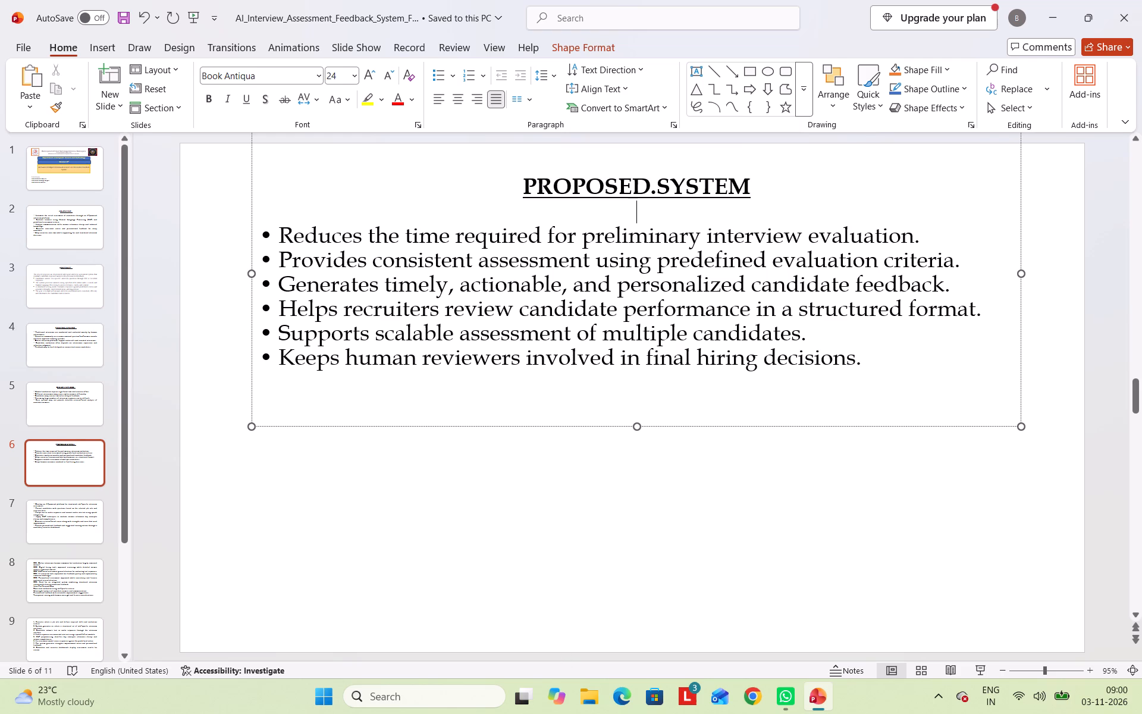
left_click(596, 515)
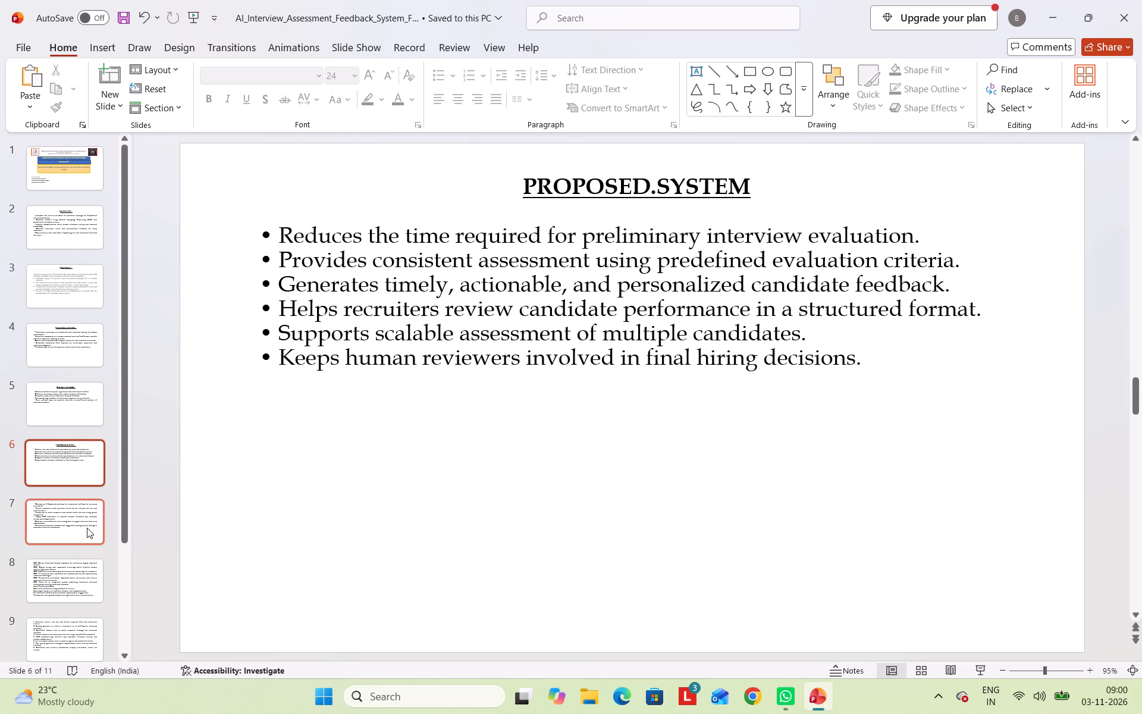
Insert three blank lines above the bulleted body text on slide 7.
left_click(87, 528)
left_click(481, 243)
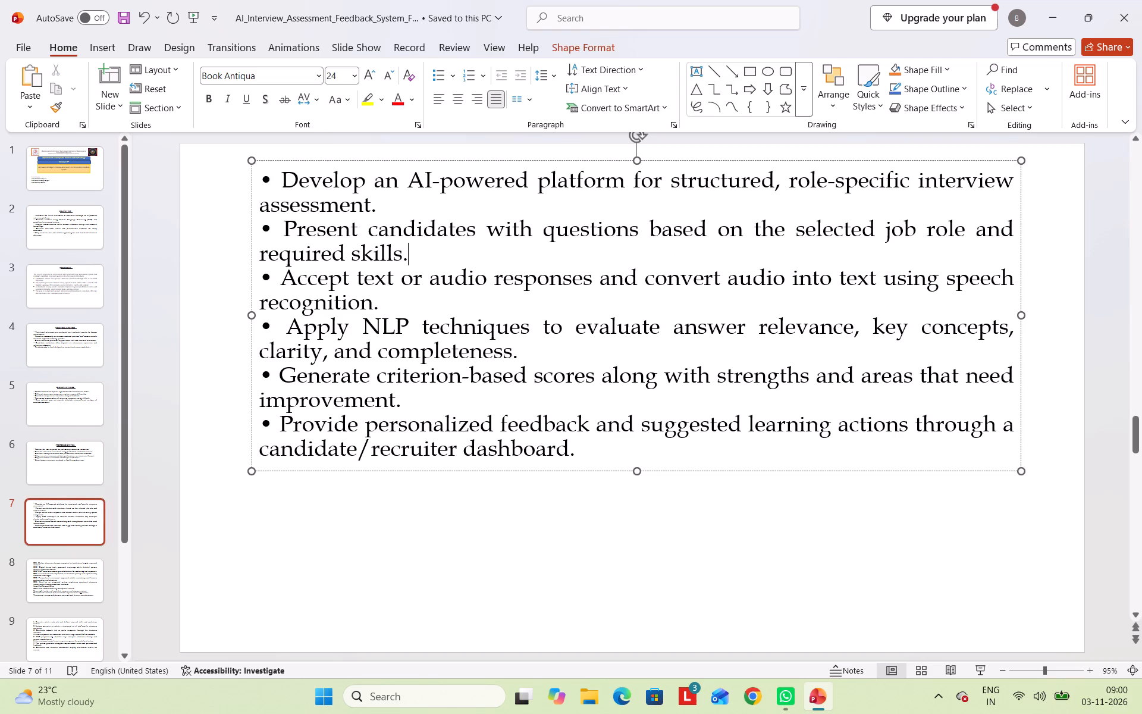
left_click(261, 177)
key("Return")
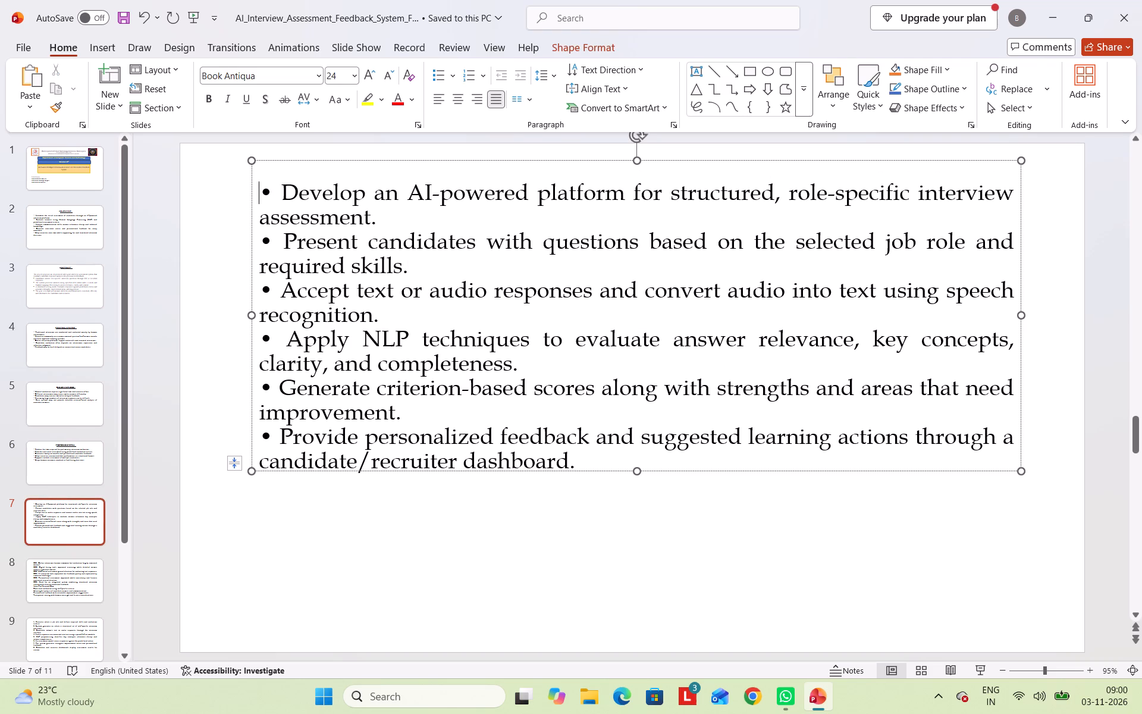
key("Return")
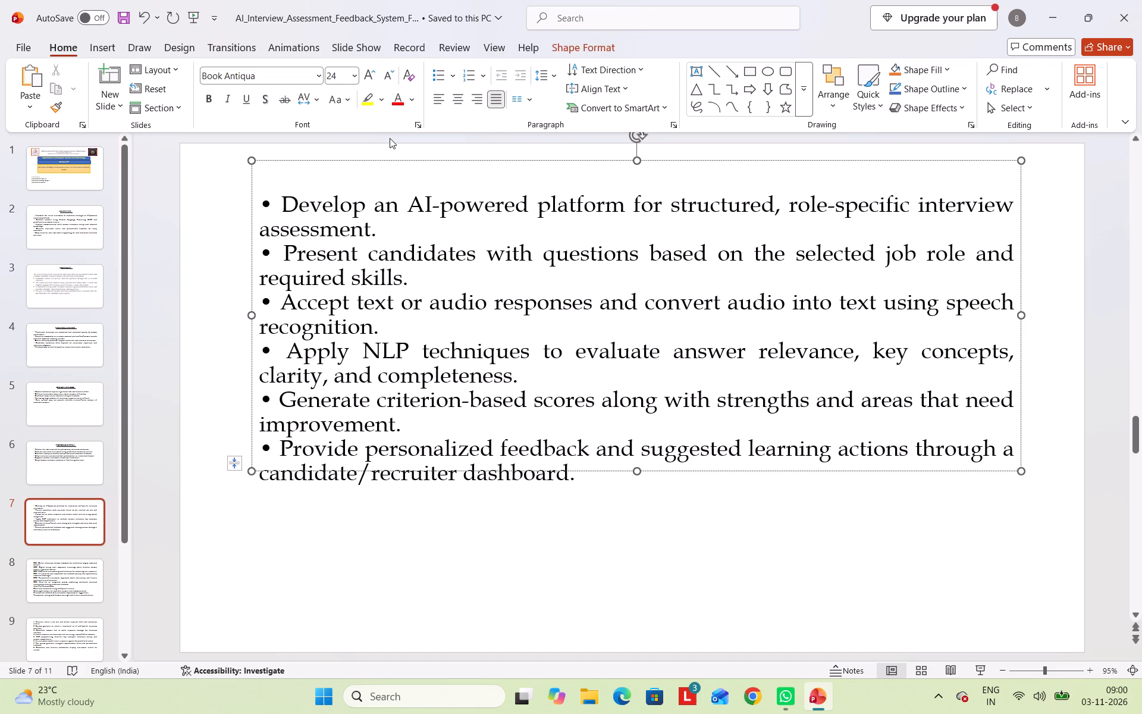
key("Return")
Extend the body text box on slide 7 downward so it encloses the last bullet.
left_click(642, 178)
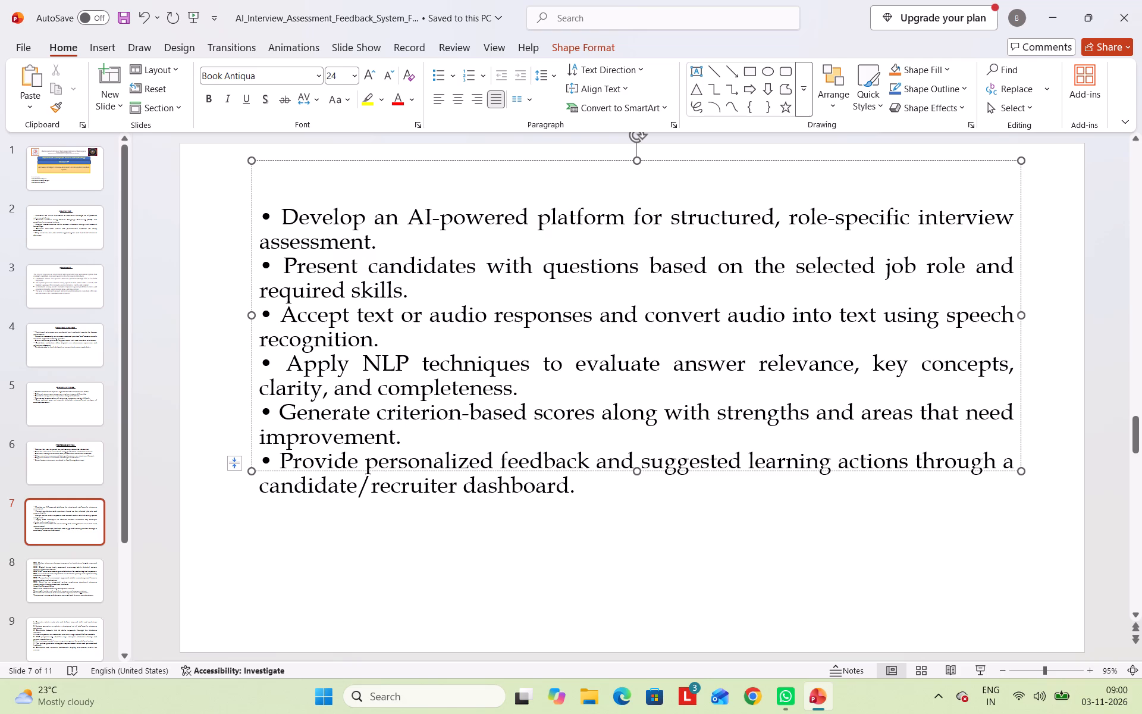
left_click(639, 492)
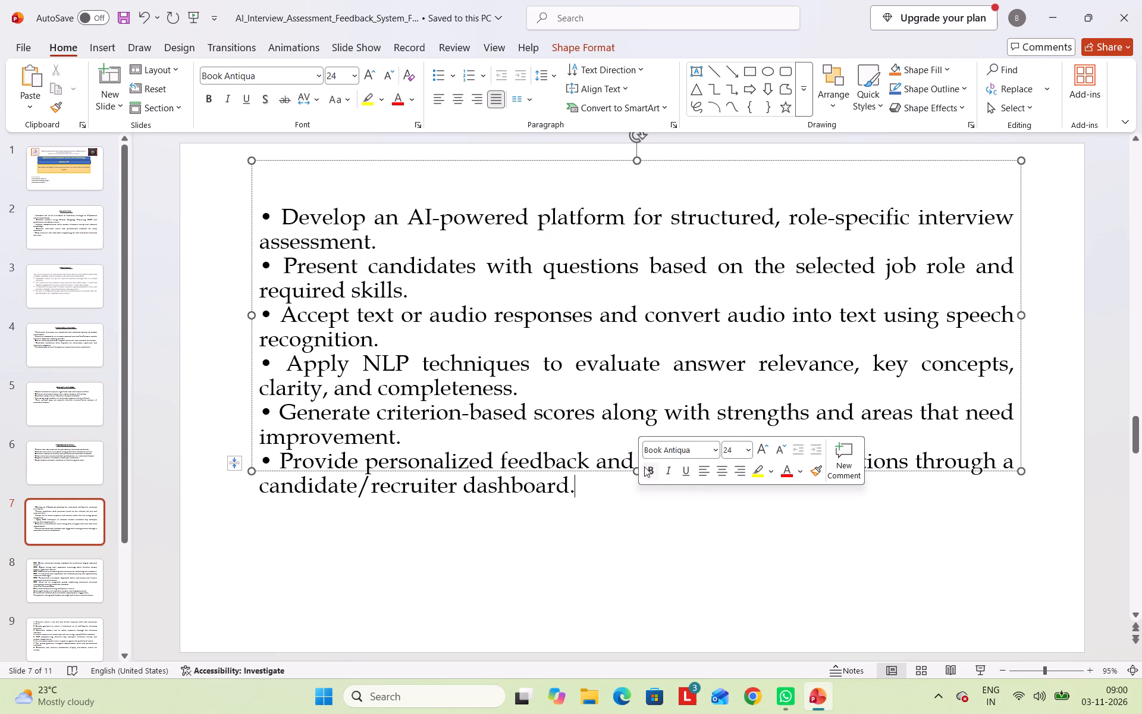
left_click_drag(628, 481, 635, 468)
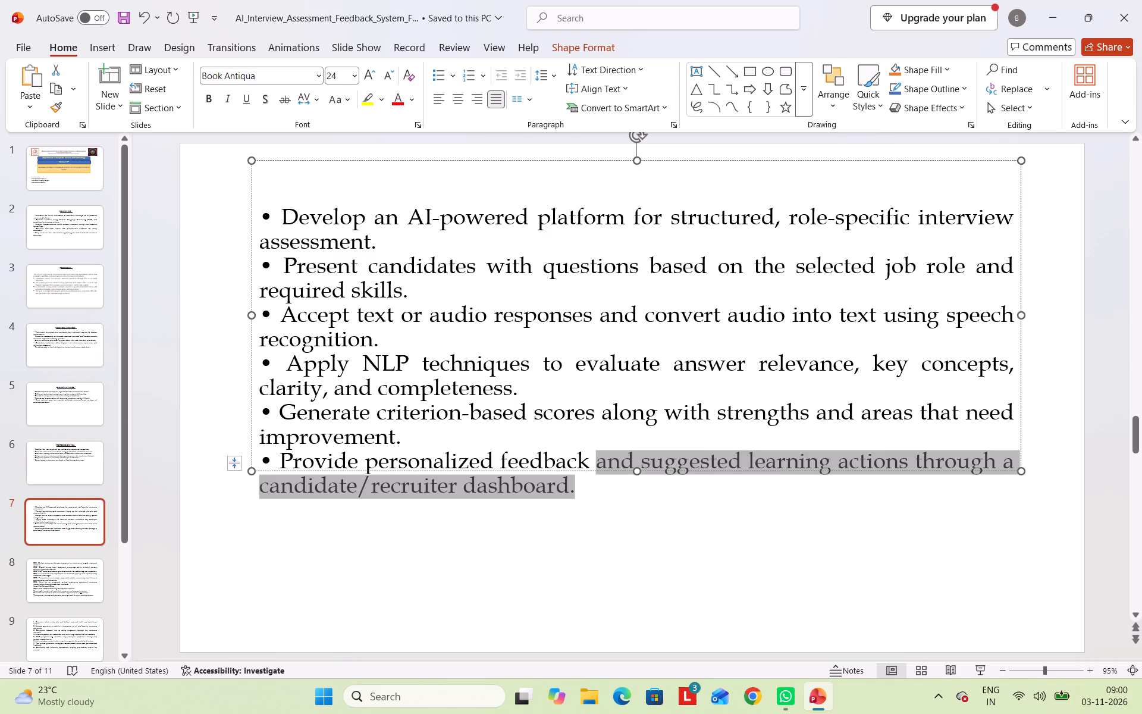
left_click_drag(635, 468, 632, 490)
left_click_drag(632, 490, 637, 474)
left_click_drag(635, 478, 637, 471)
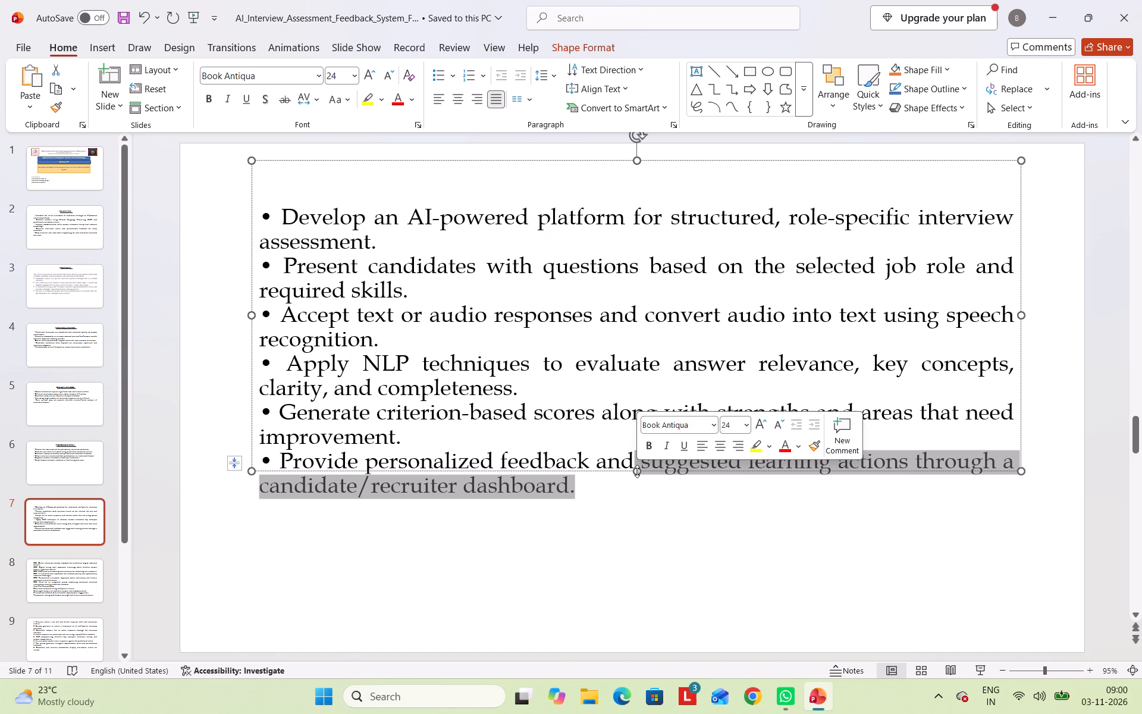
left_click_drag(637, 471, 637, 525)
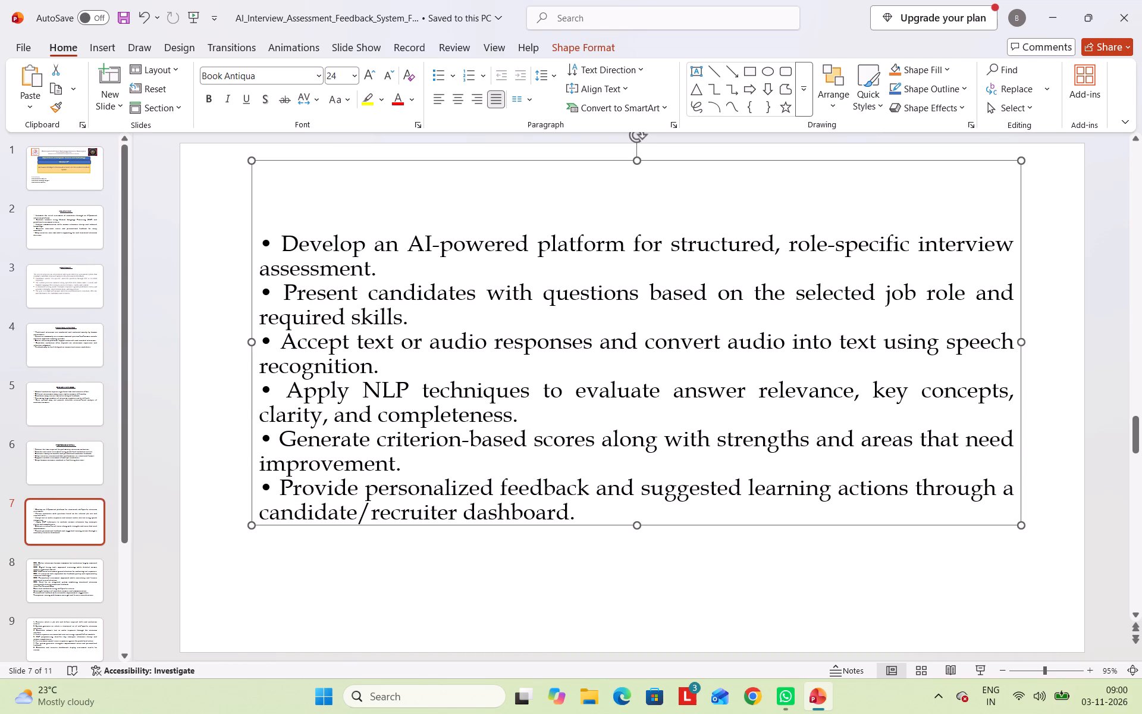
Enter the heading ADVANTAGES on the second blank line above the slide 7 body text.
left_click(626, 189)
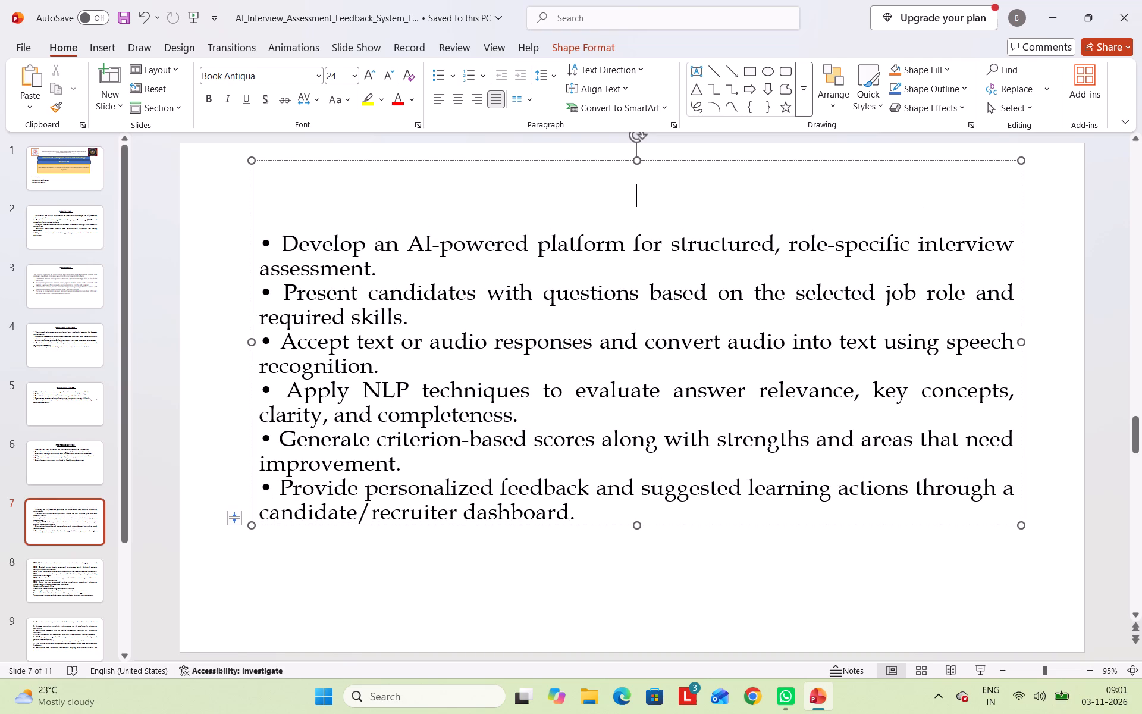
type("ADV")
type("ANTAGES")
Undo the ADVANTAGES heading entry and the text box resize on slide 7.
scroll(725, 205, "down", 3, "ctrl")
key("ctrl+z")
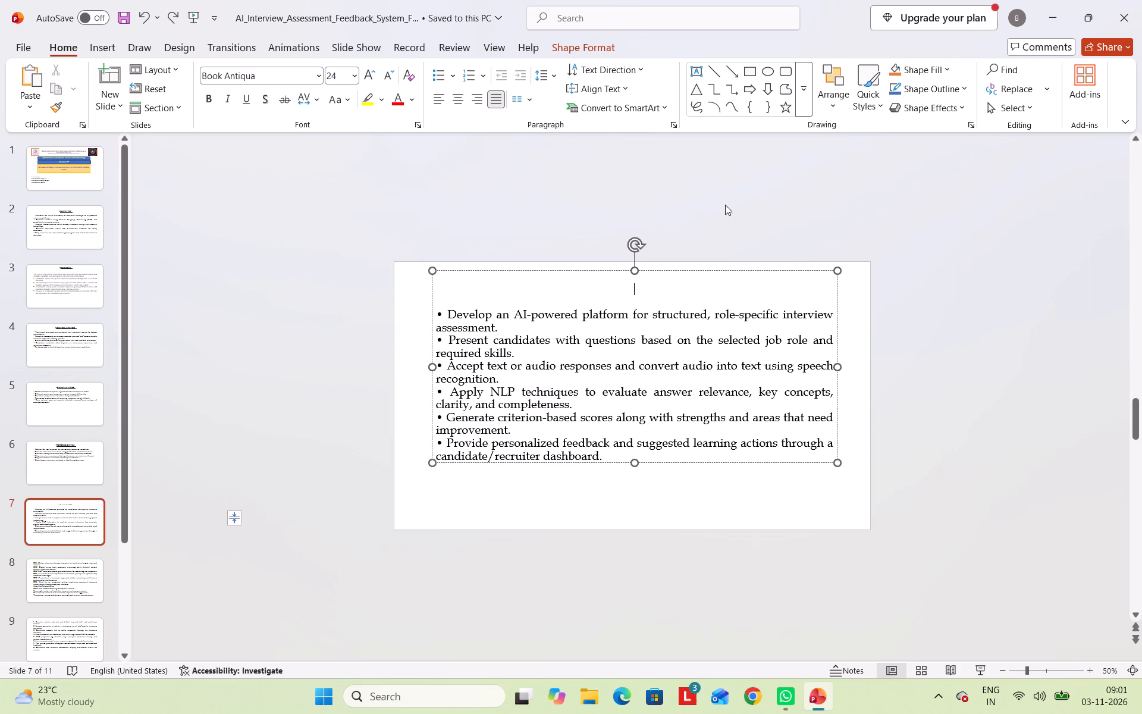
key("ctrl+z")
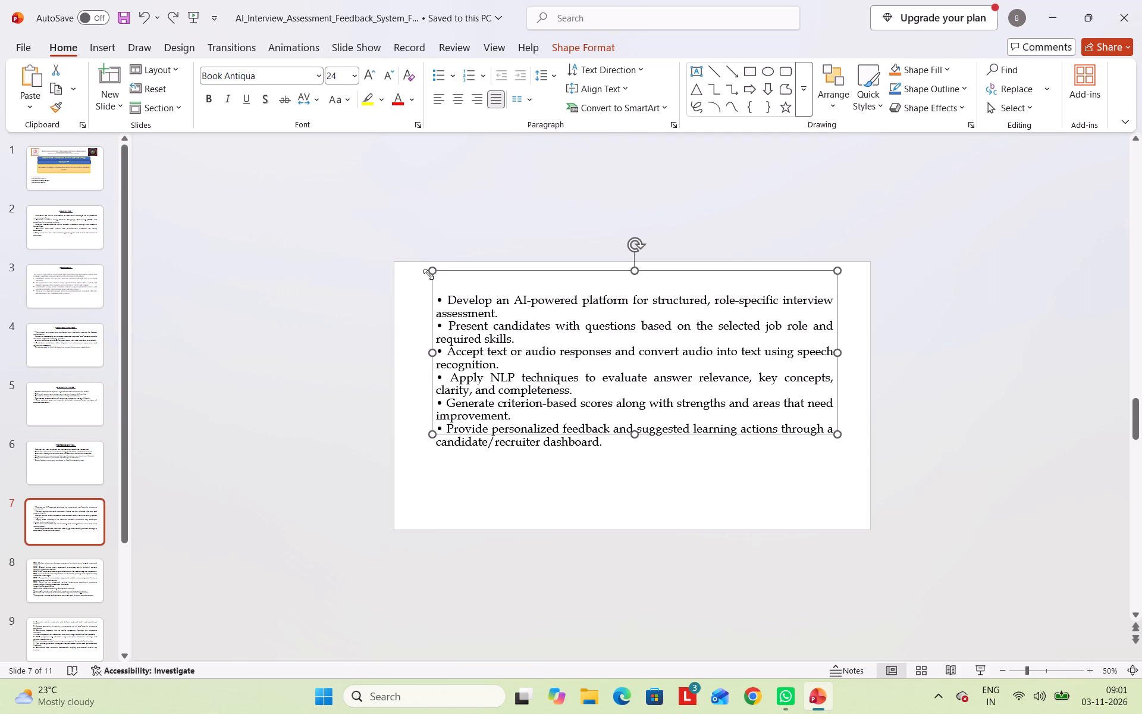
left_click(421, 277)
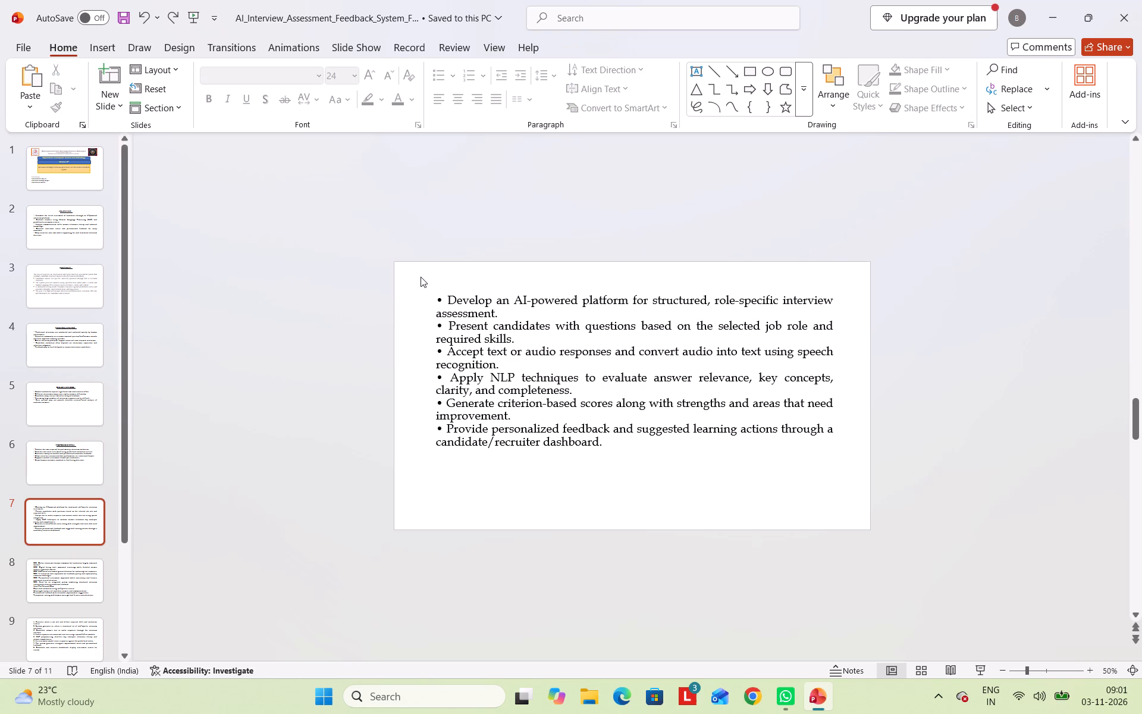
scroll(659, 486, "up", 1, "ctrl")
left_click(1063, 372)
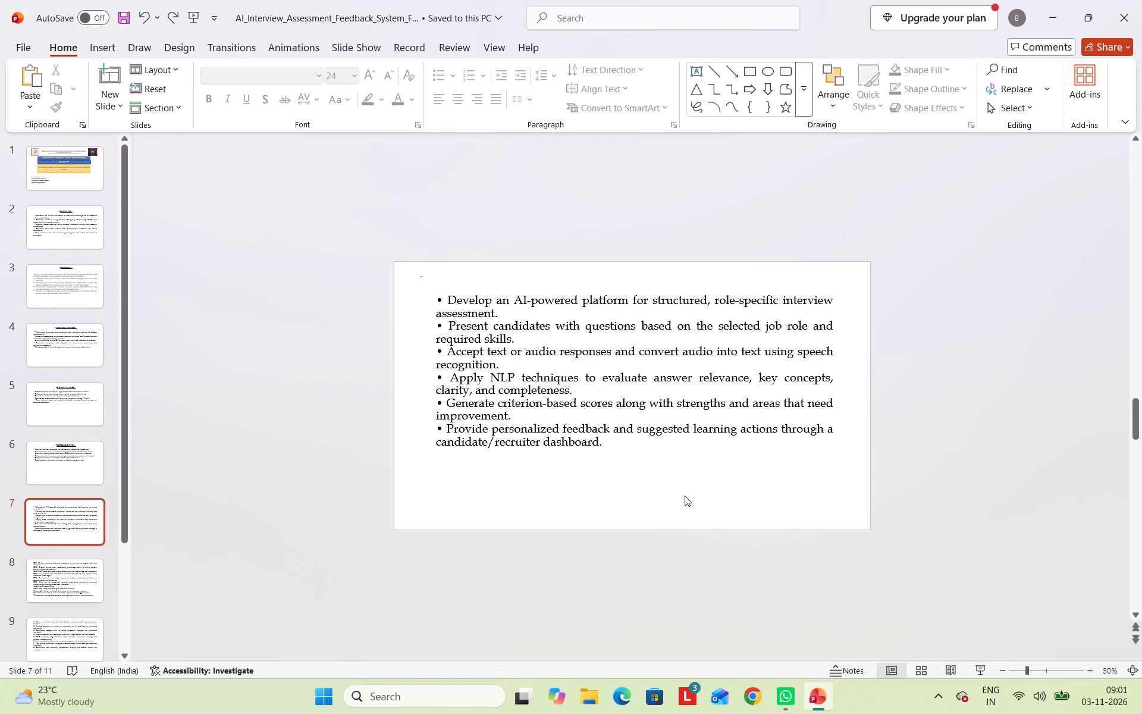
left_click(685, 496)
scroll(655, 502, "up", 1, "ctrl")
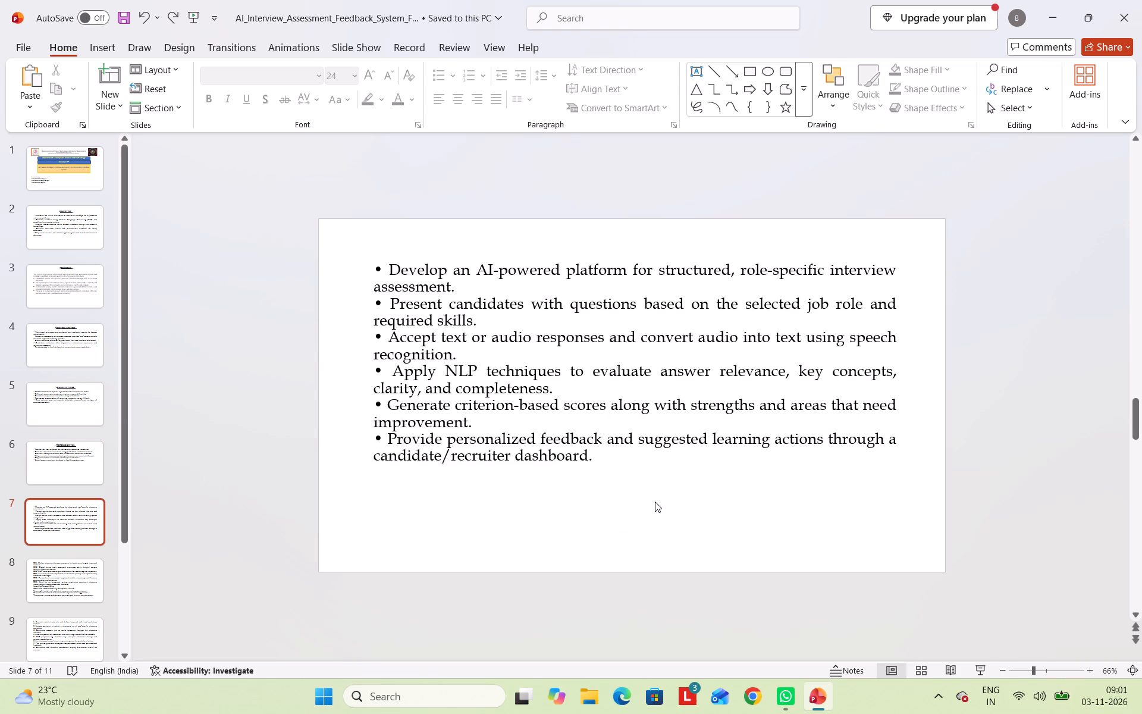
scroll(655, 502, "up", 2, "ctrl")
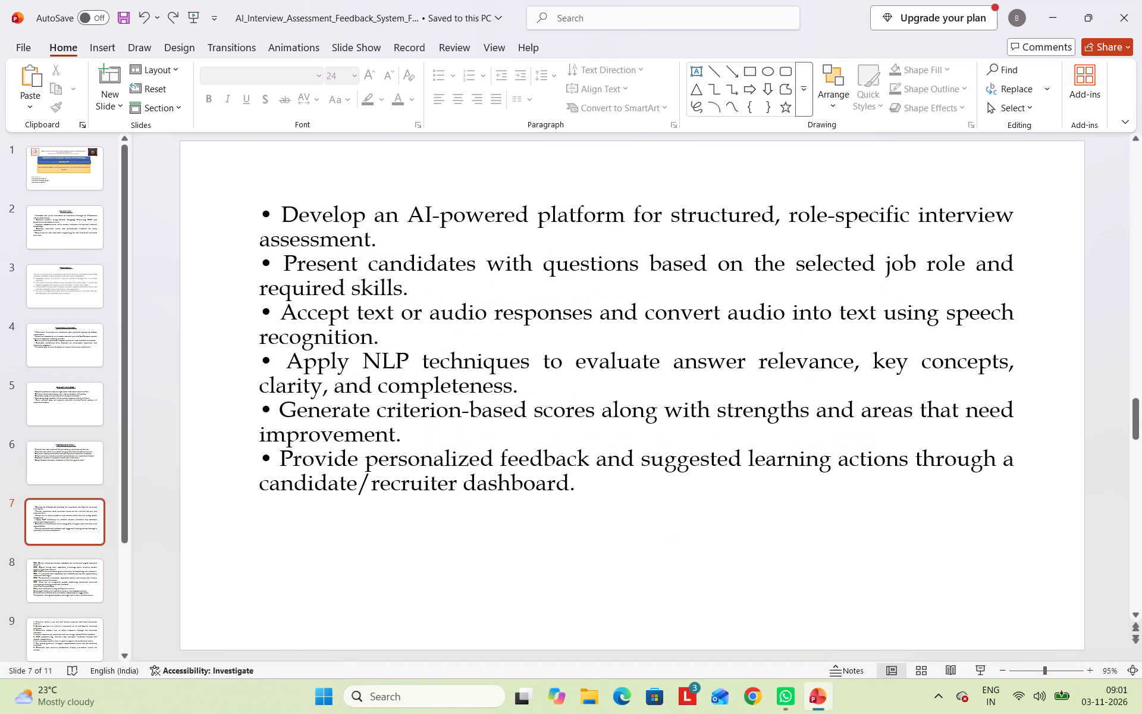
Add a blank line above the slide 7 body text and enter the heading ADVANTAGES above it.
left_click(581, 490)
left_click(626, 181)
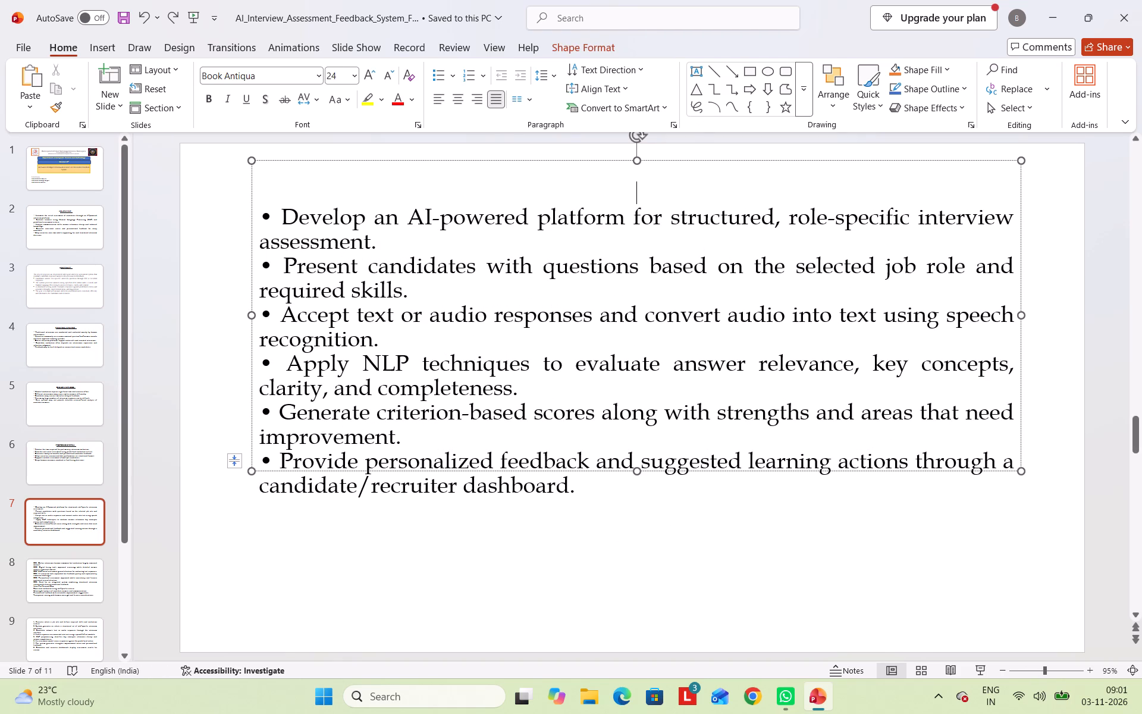
key("Return")
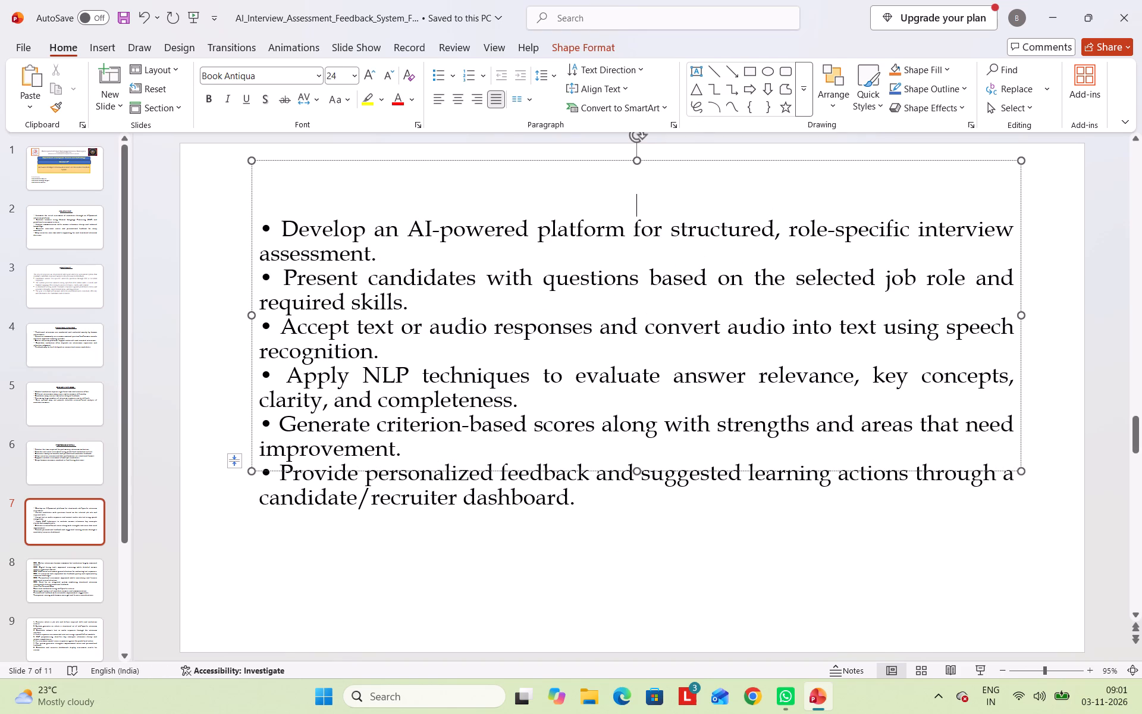
left_click(642, 181)
type("ADVANTAGES")
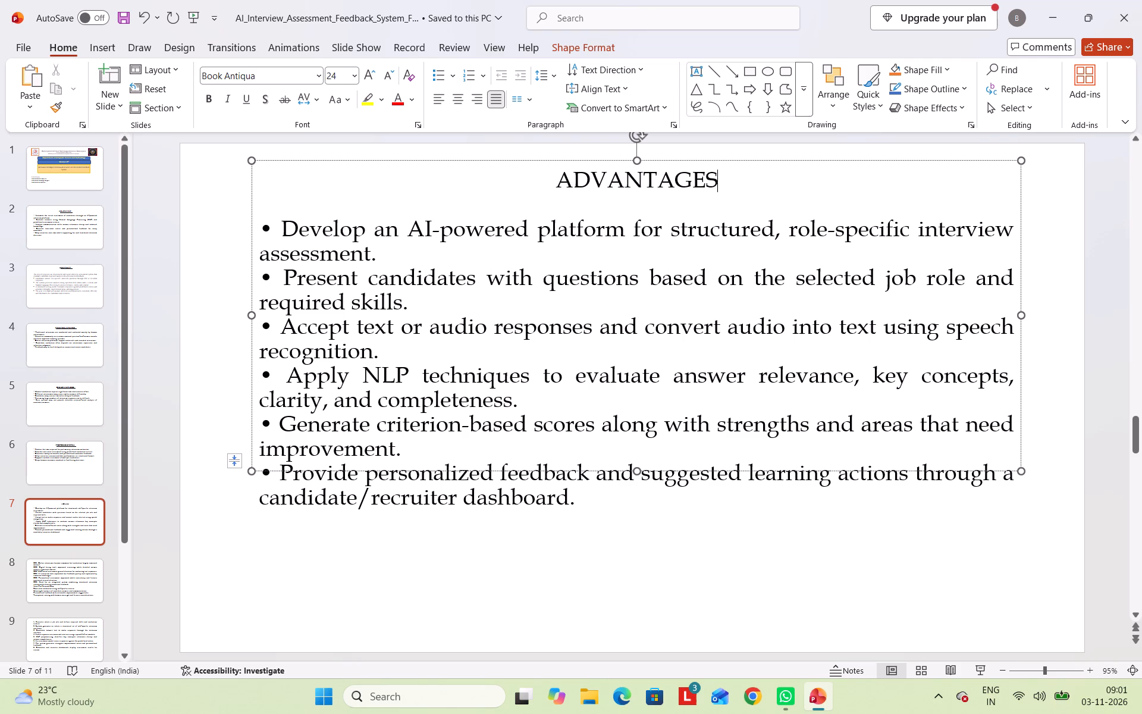
Make the ADVANTAGES heading on slide 7 bold and underlined.
left_click_drag(730, 184, 597, 193)
left_click(608, 174)
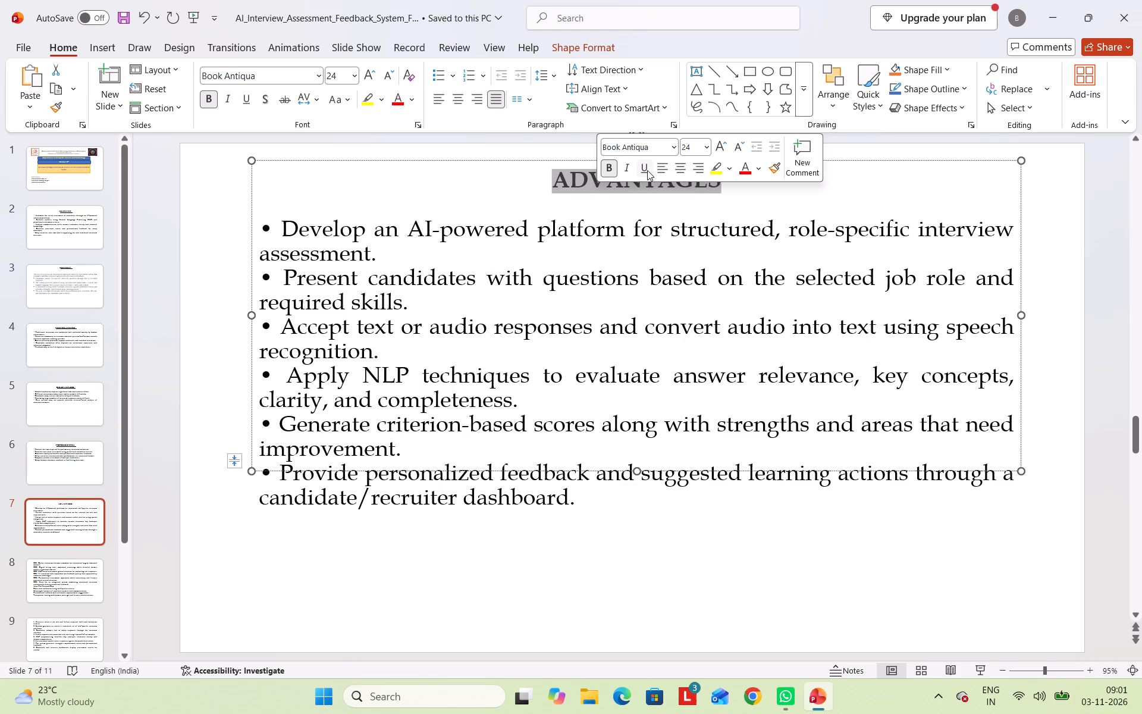
left_click(646, 170)
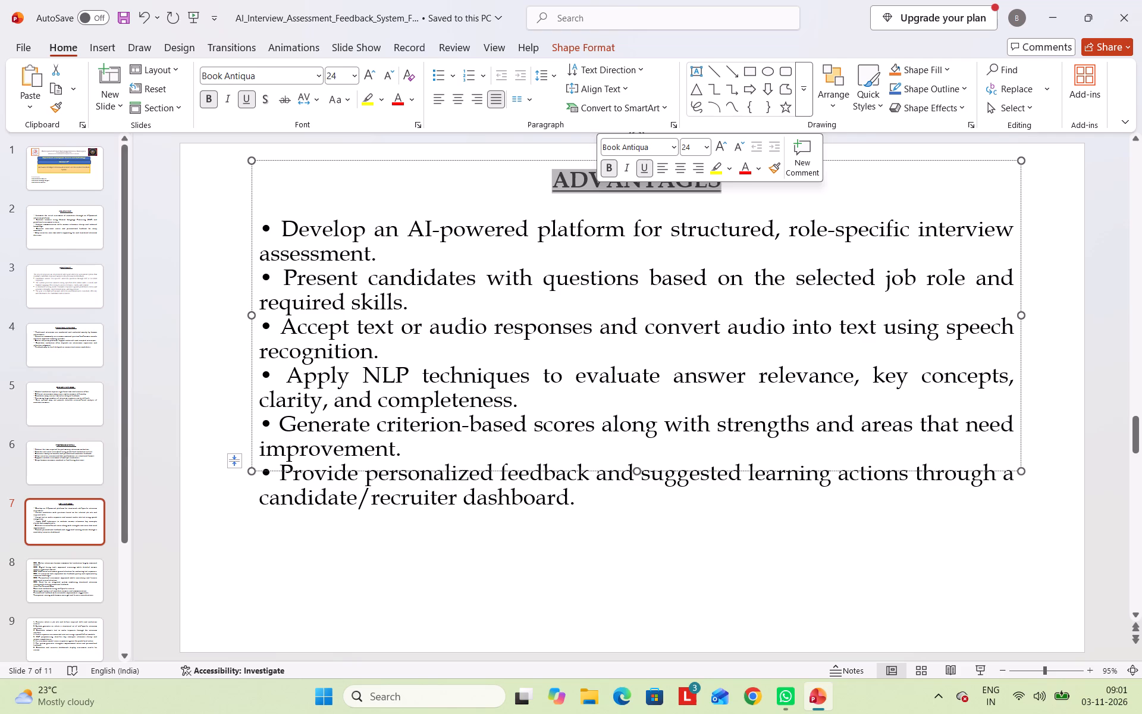
left_click(747, 217)
Set all the body text on slide 8 to font size 20.
left_click(67, 596)
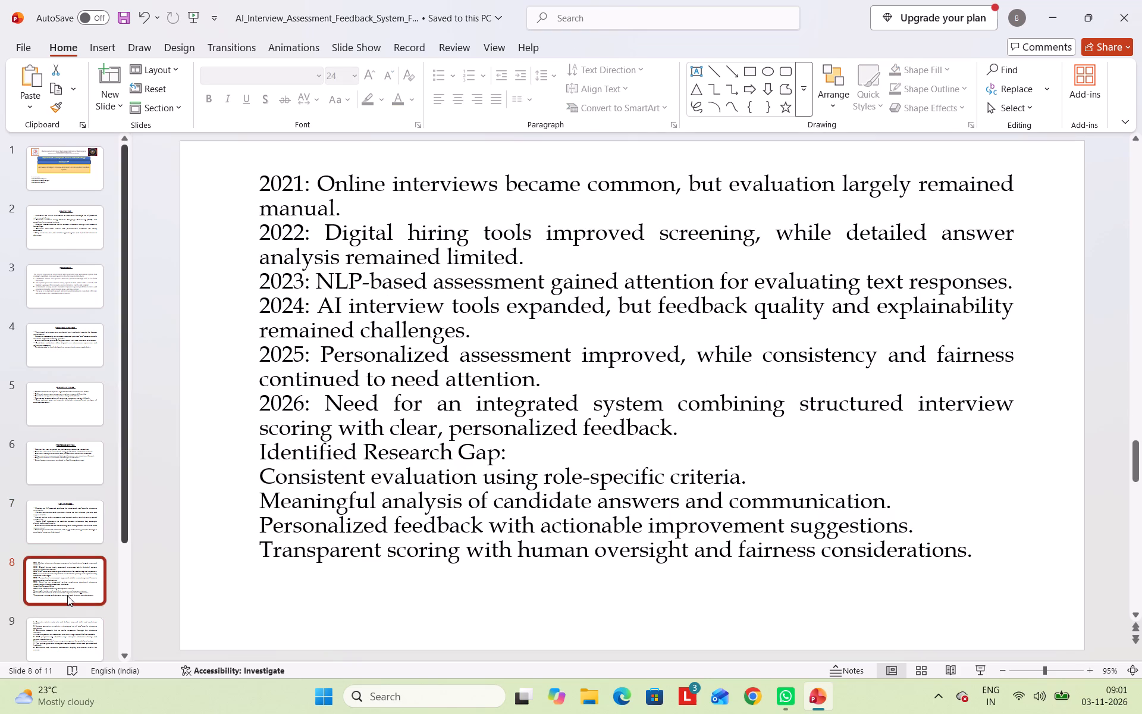
left_click_drag(579, 196, 581, 245)
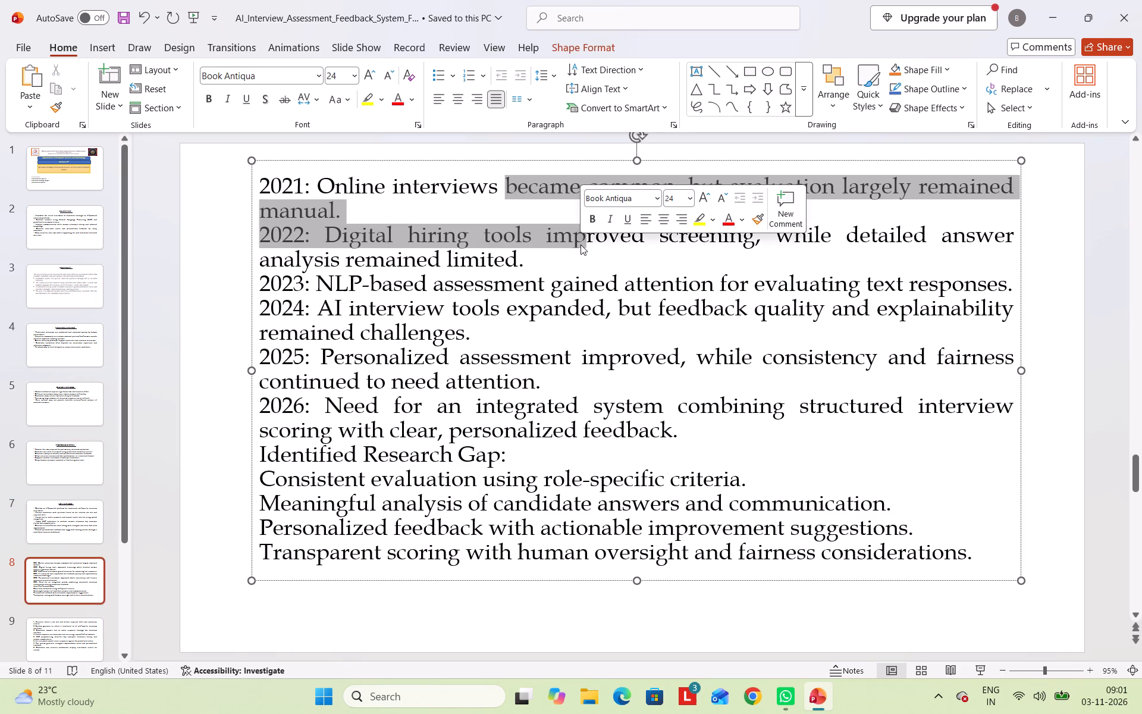
key("ctrl+a")
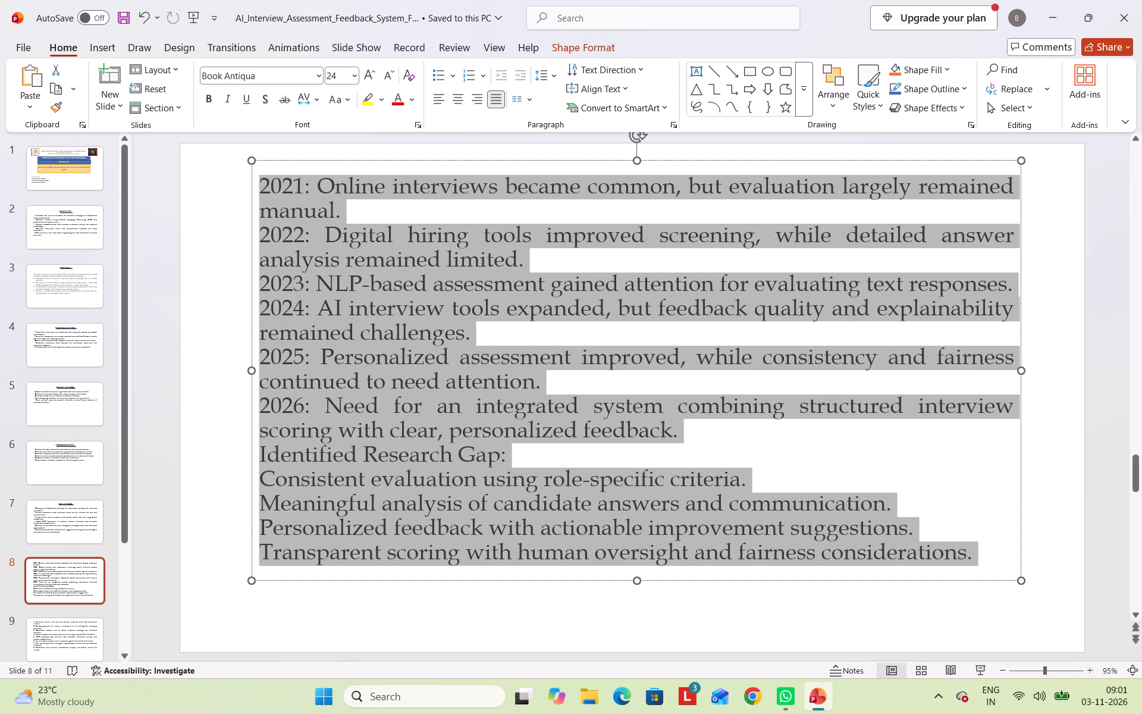
left_click(347, 78)
left_click_drag(354, 76, 351, 215)
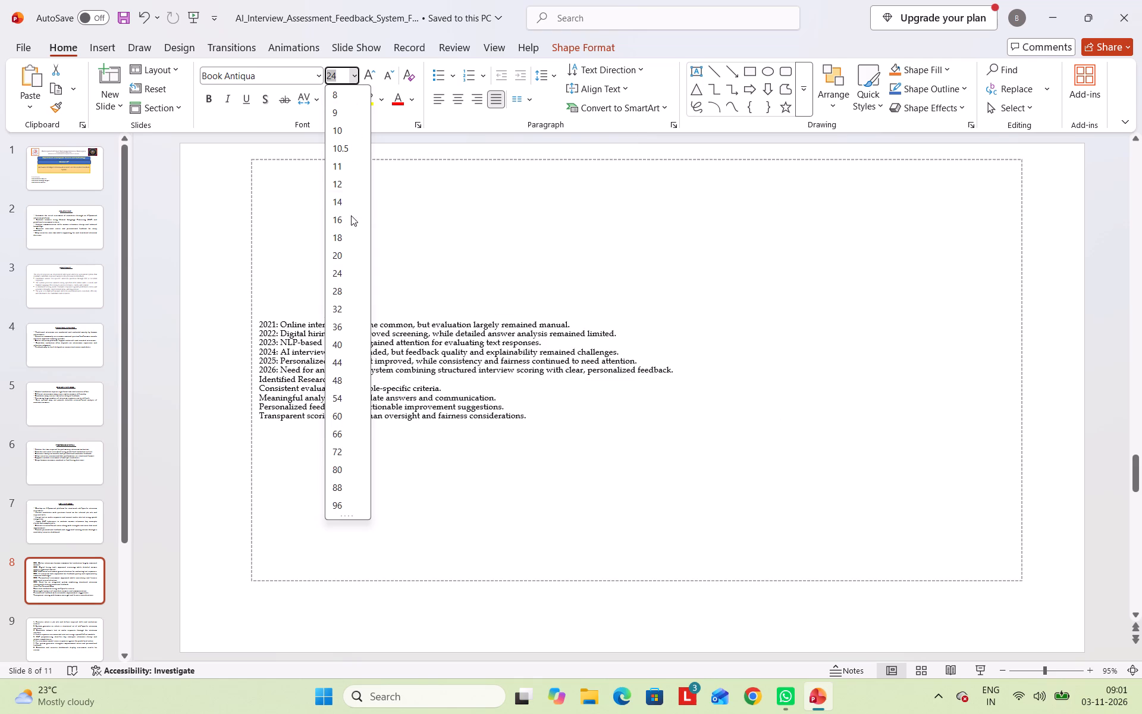
left_click_drag(351, 215, 338, 256)
left_click(338, 256)
left_click(598, 185)
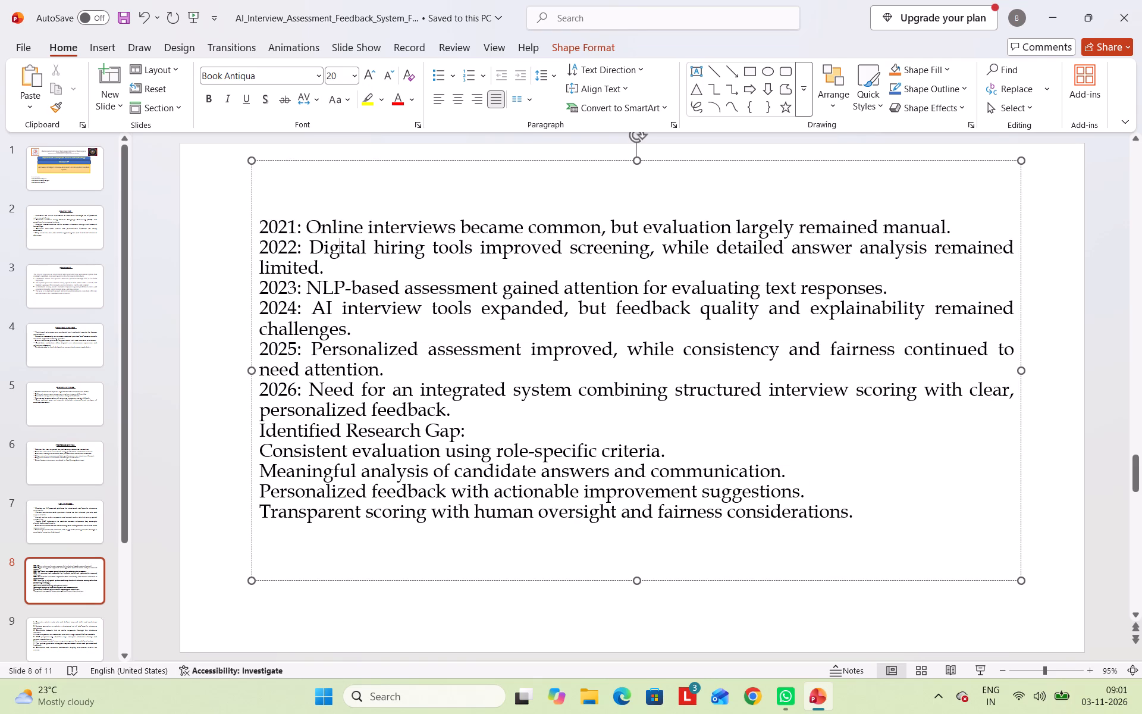
Insert two blank lines above the 2021 entry at the start of the slide 8 body text.
left_click(262, 225)
key("Return")
key("Return")
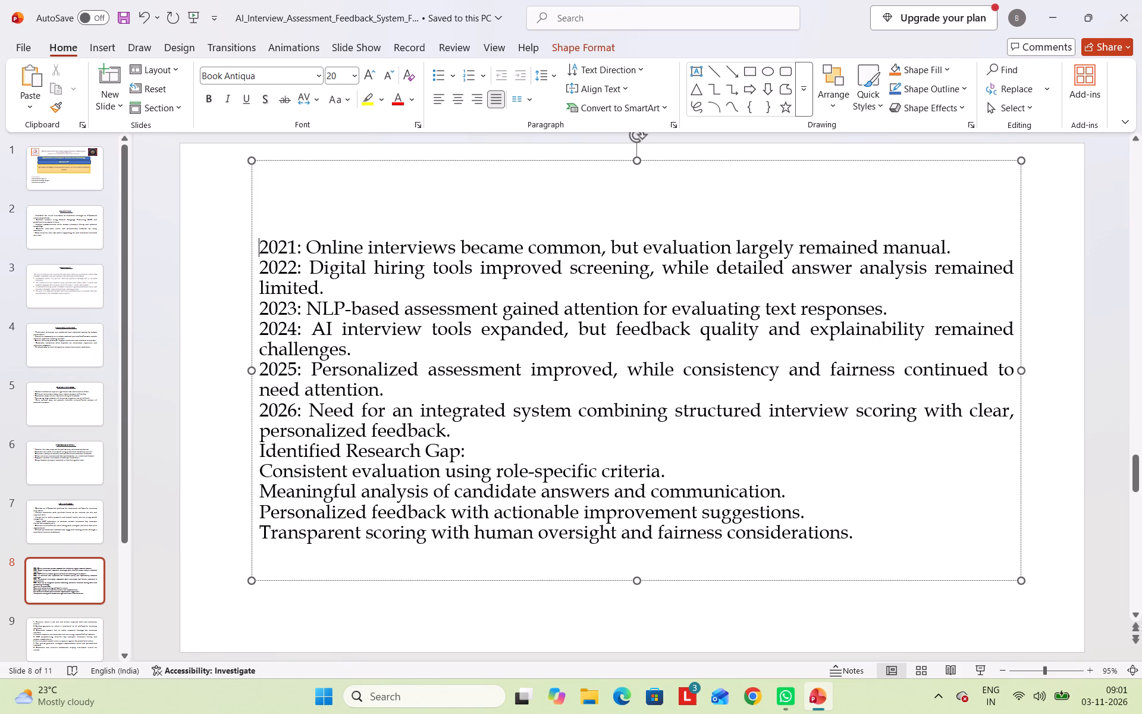
Enter the heading RESEARCH.GAP on the first blank line above the slide 8 body text, using a period instead of a space.
left_click(640, 192)
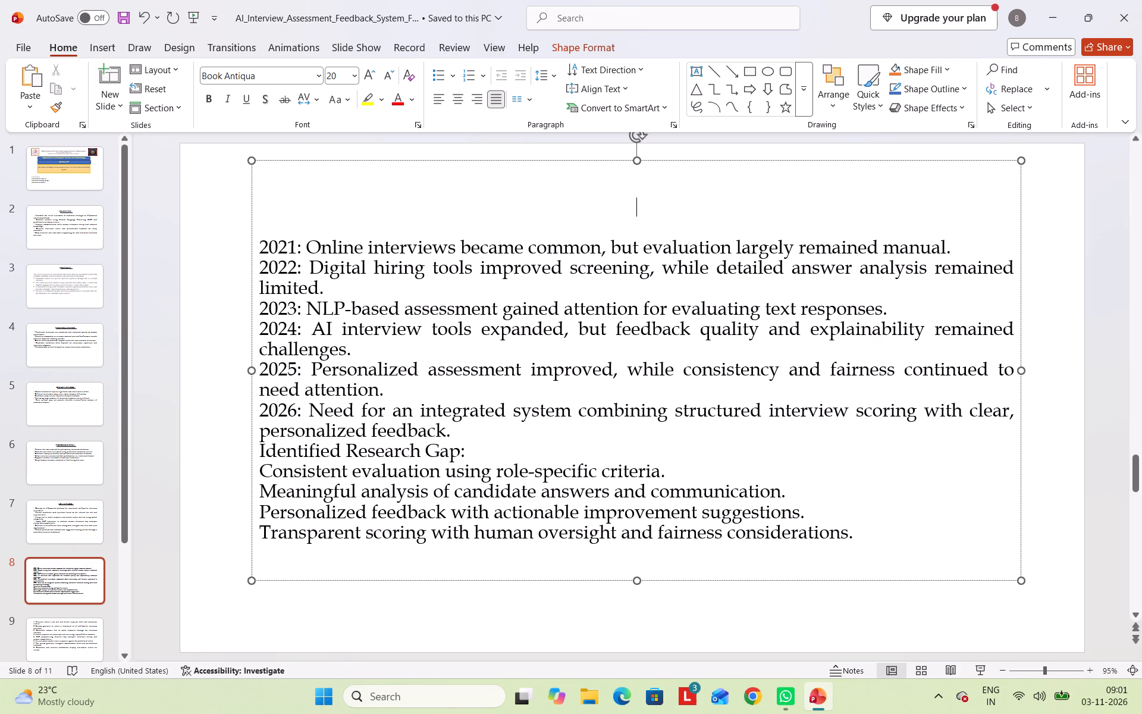
type("REAS")
type("EA")
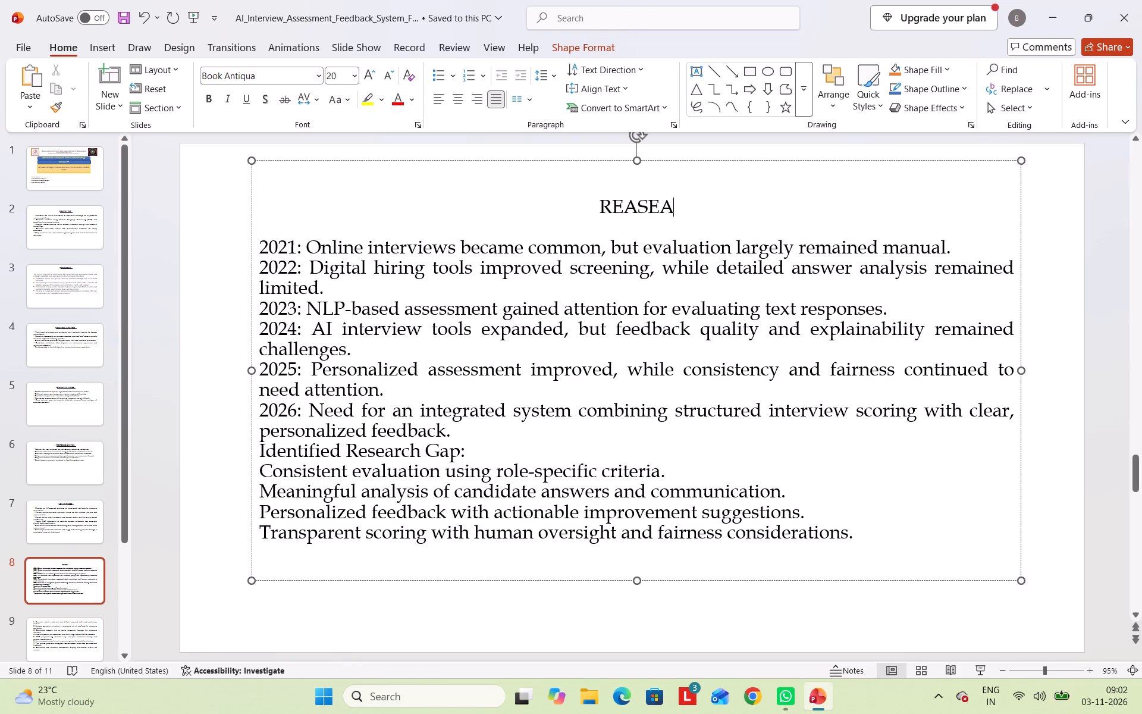
key("BackSpace")
key("BackSpace")
key("BackSpace")
key("BackSpace")
key("s")
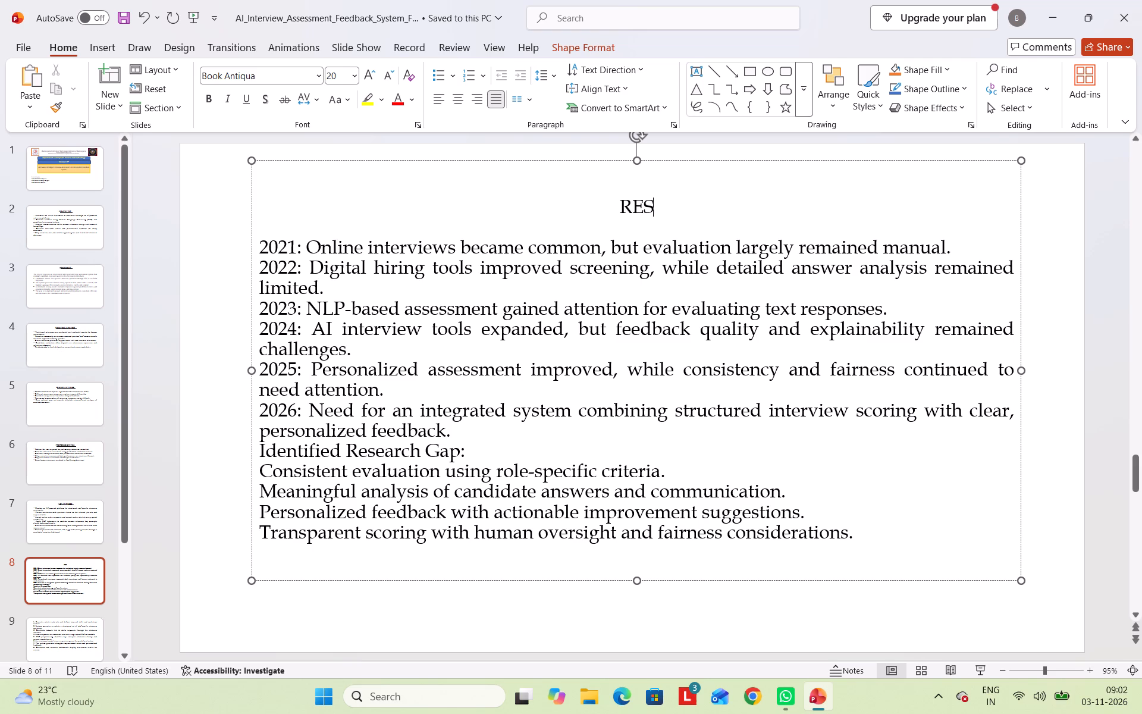
type("EARCH")
key("space")
key("c")
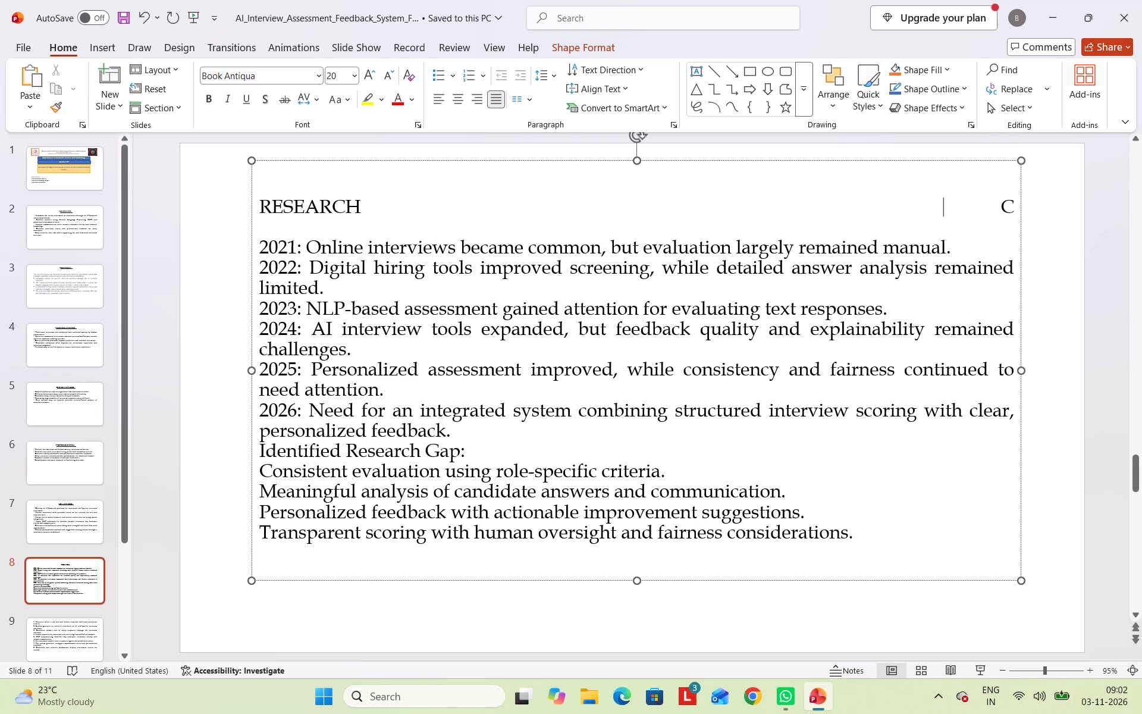
key("BackSpace")
type("GAP")
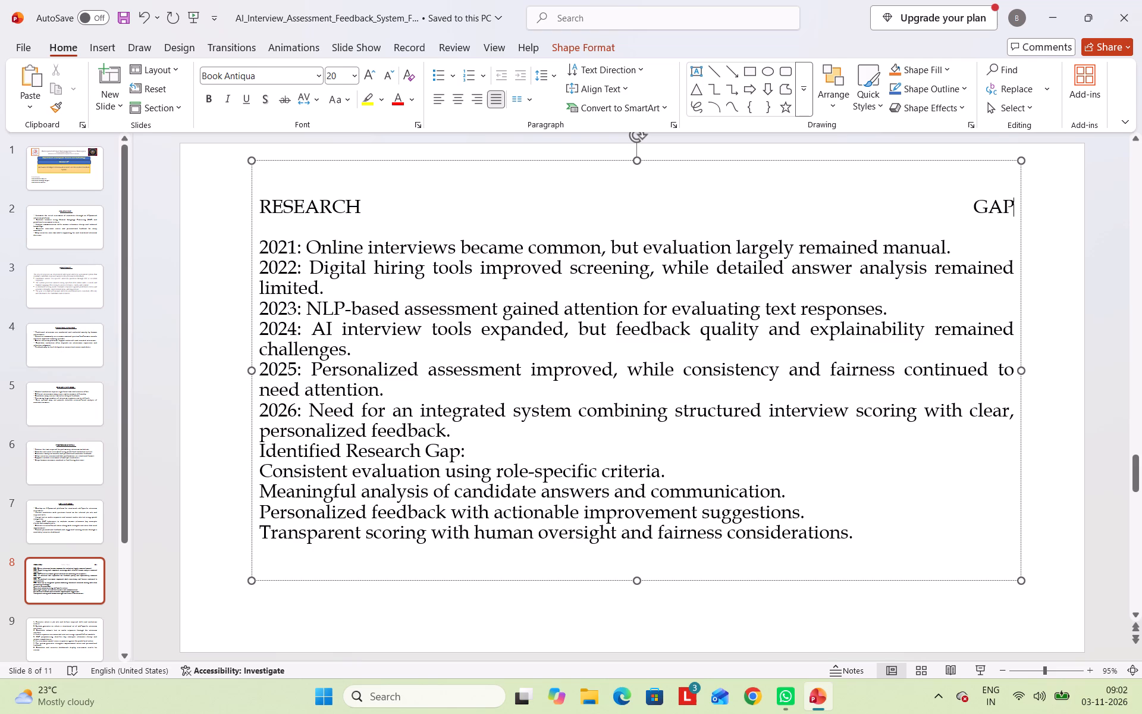
left_click(968, 210)
key("BackSpace")
key("period")
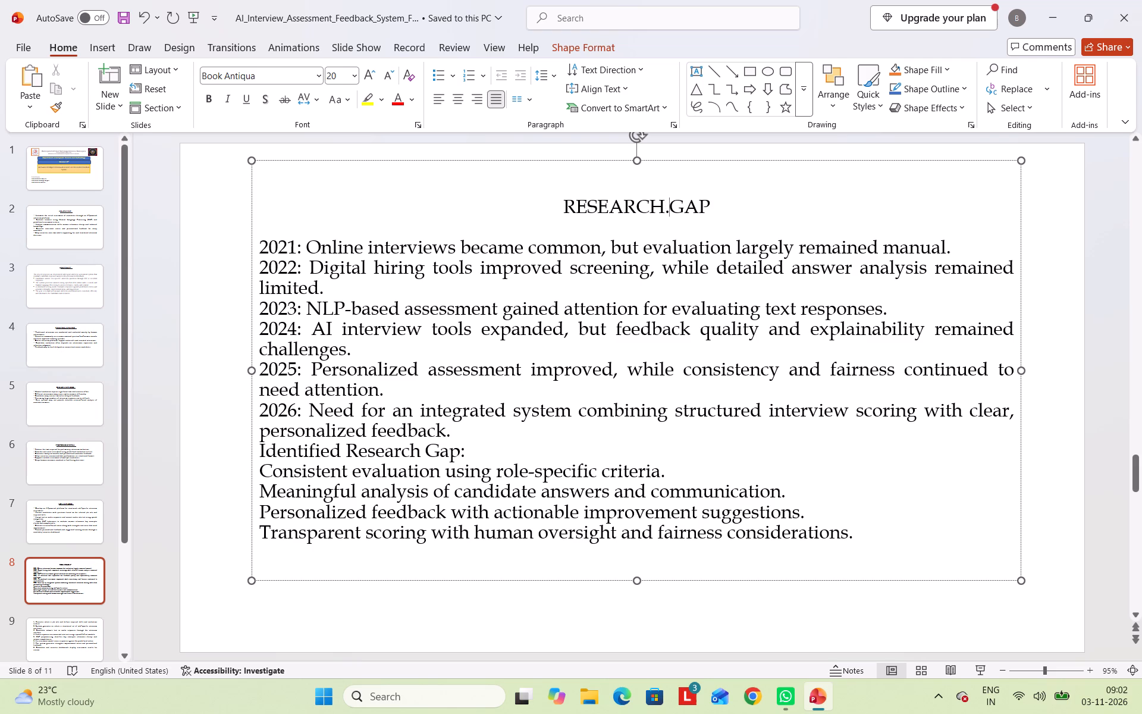
Make the RESEARCH.GAP heading on slide 8 bold and underlined.
left_click_drag(711, 202, 594, 209)
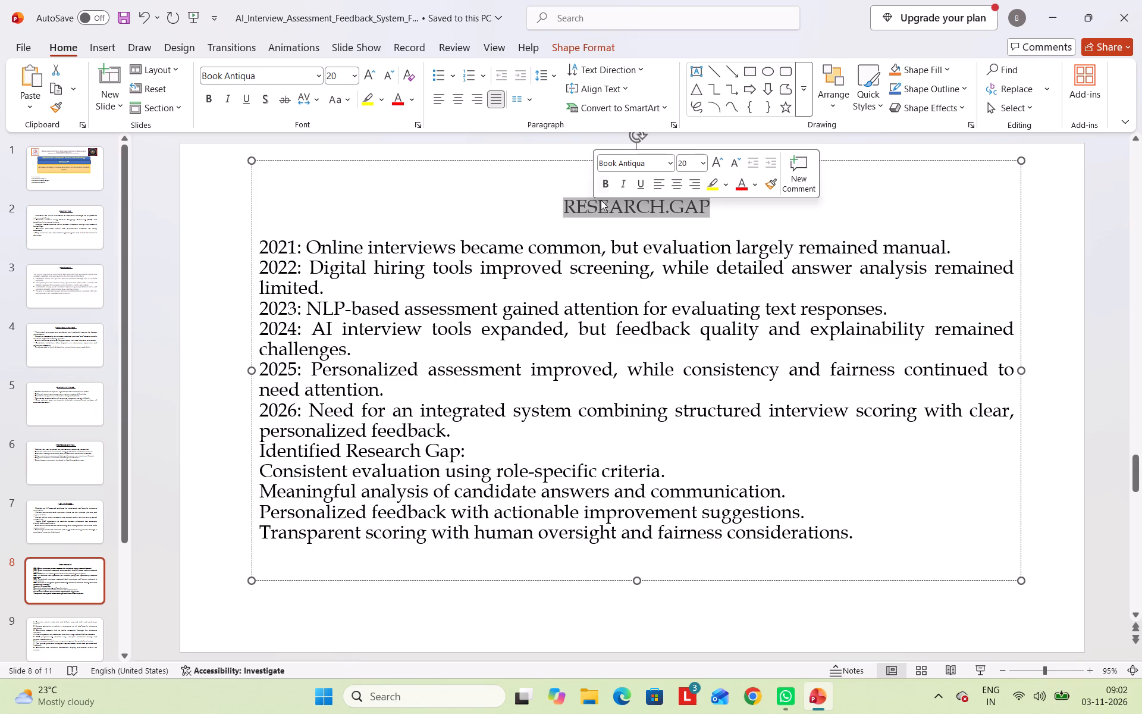
left_click(608, 187)
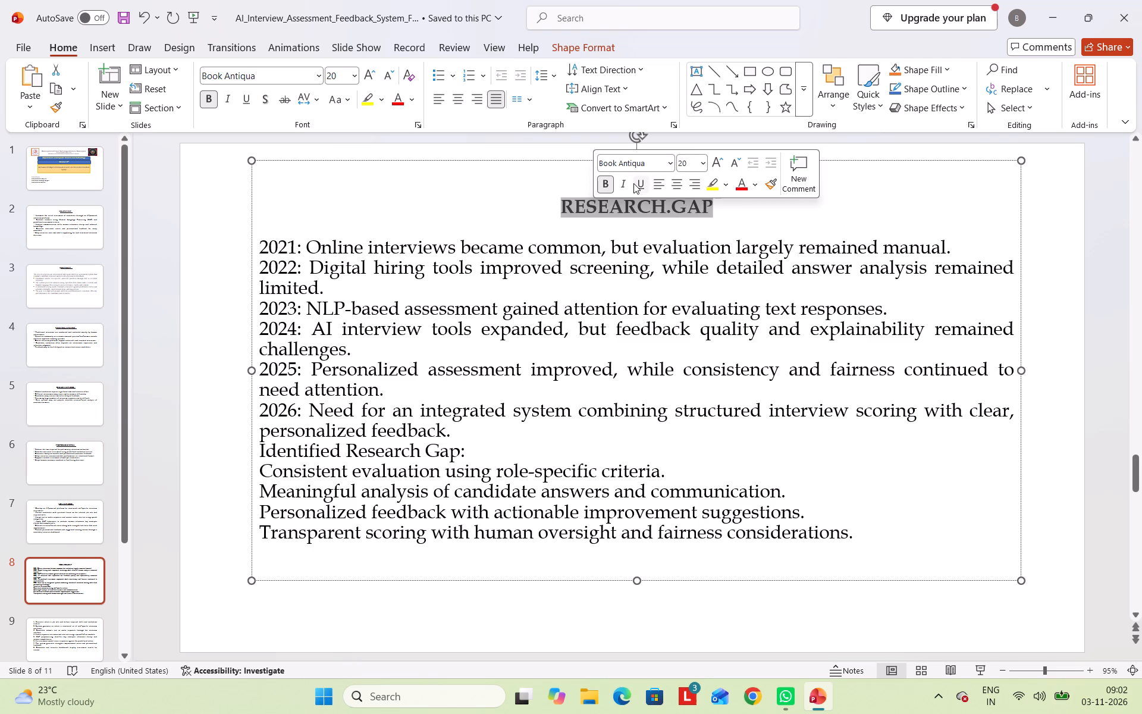
left_click(633, 183)
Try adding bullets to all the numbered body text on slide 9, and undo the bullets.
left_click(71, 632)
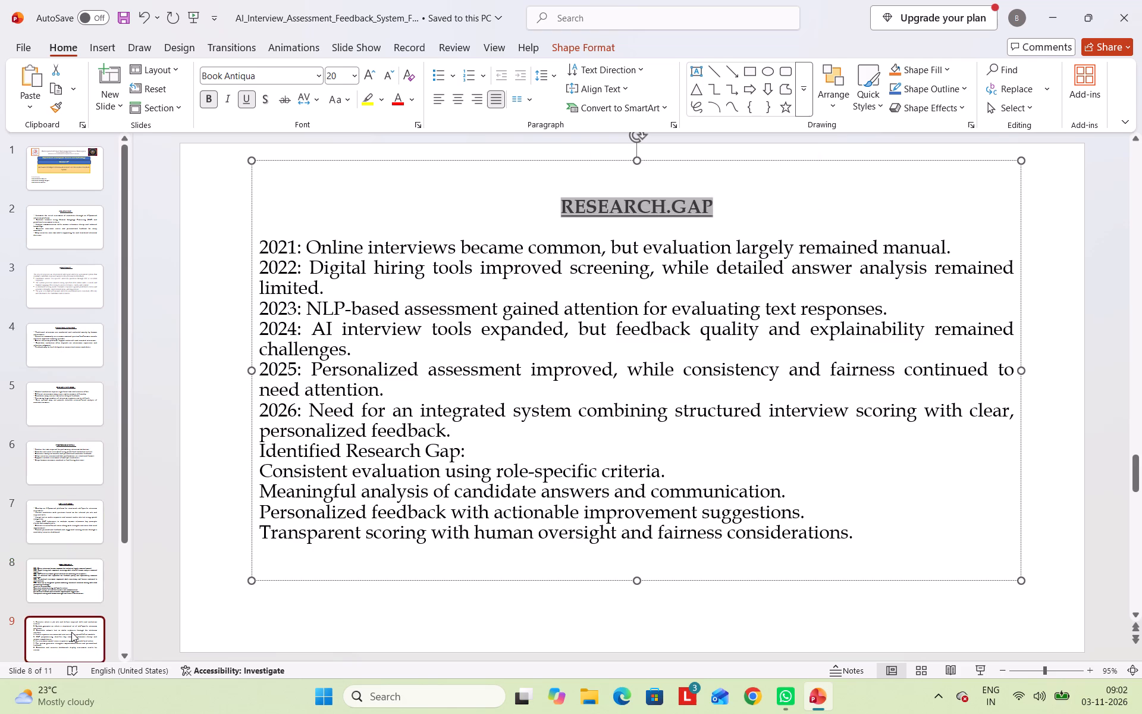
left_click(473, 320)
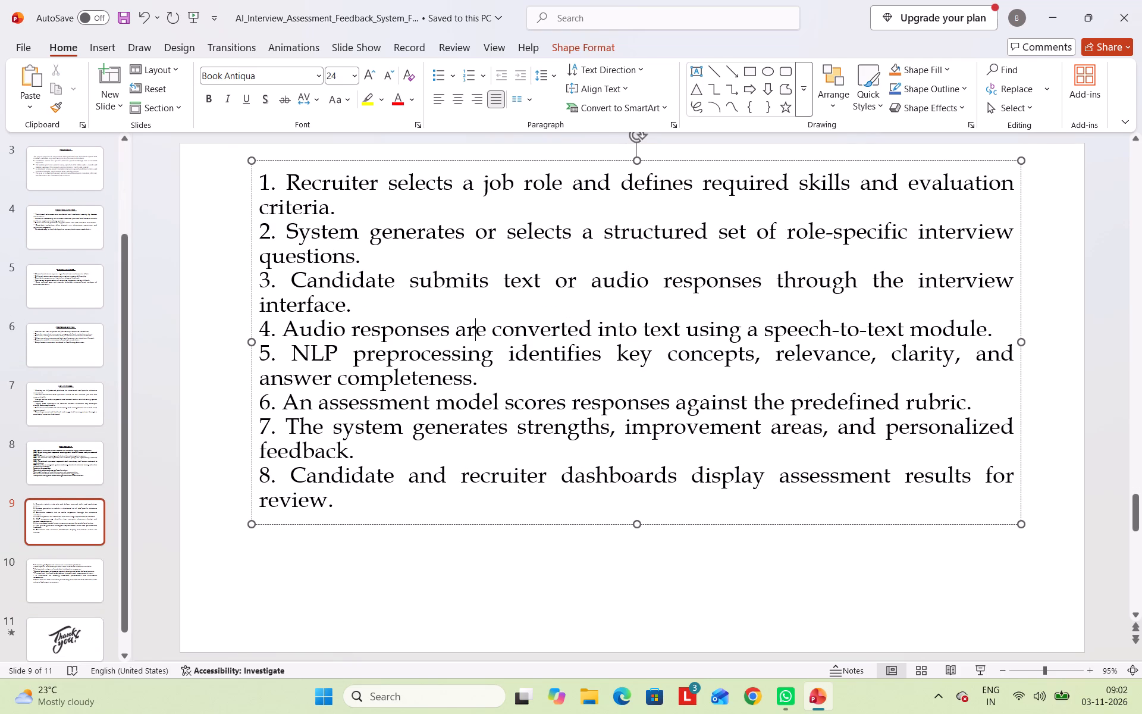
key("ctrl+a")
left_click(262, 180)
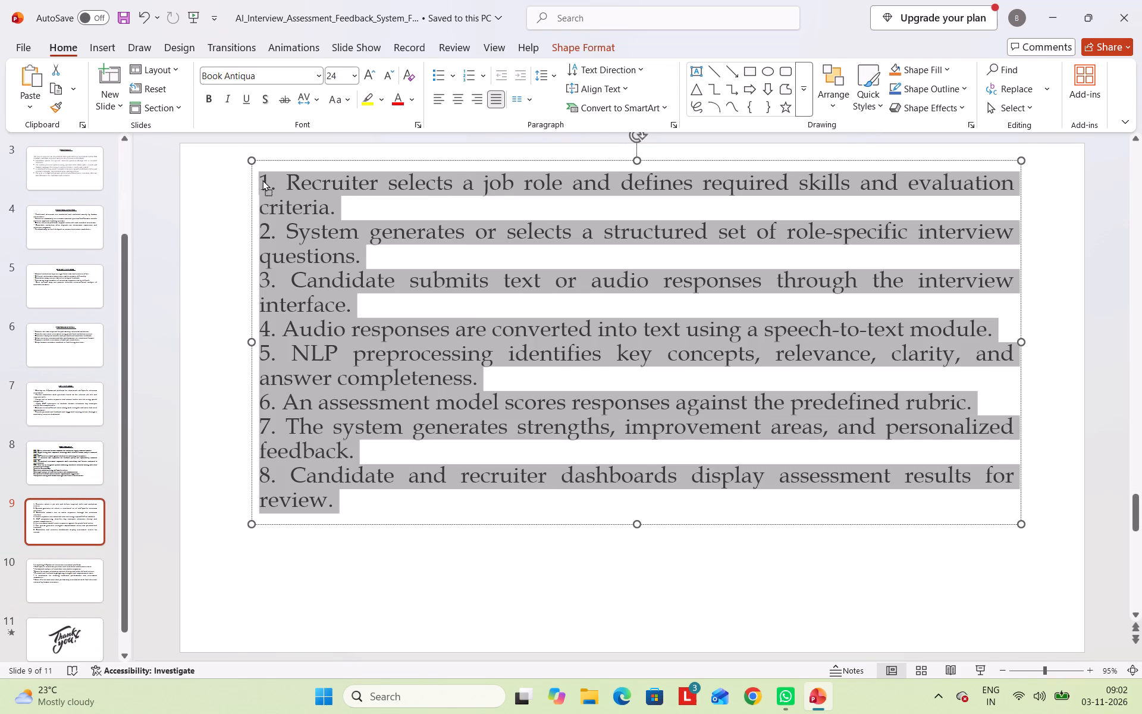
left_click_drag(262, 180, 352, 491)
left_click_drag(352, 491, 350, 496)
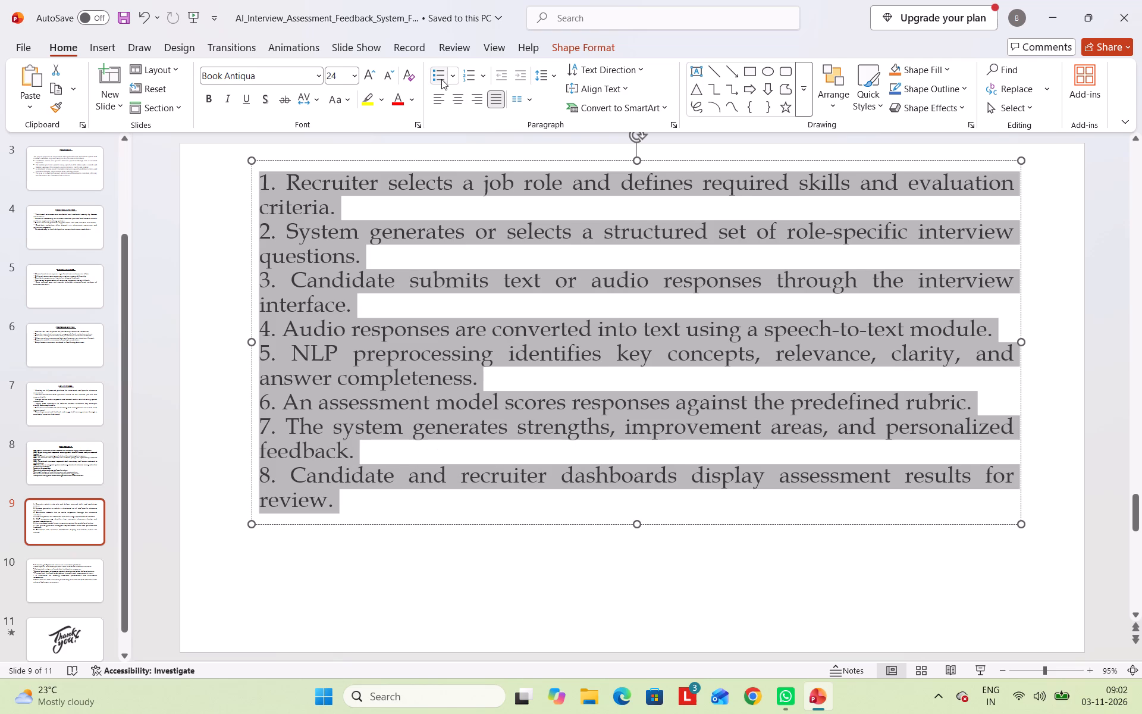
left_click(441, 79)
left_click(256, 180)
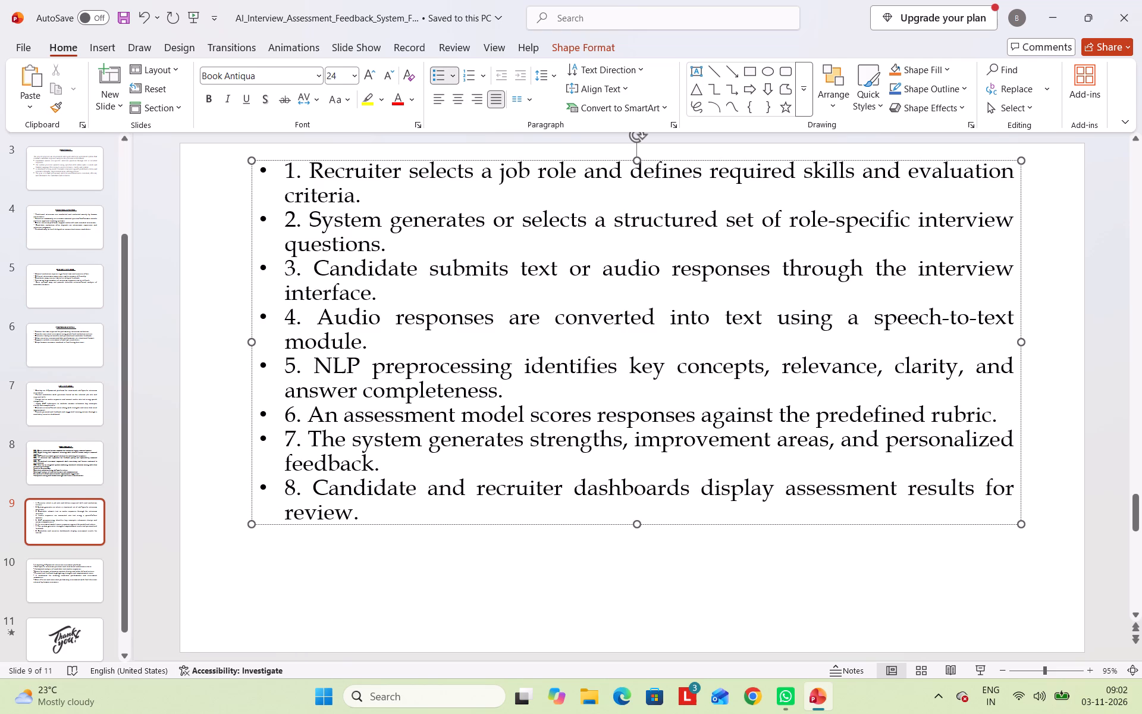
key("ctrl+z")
Insert three blank lines above item 1 of the slide 9 body text.
left_click(258, 170)
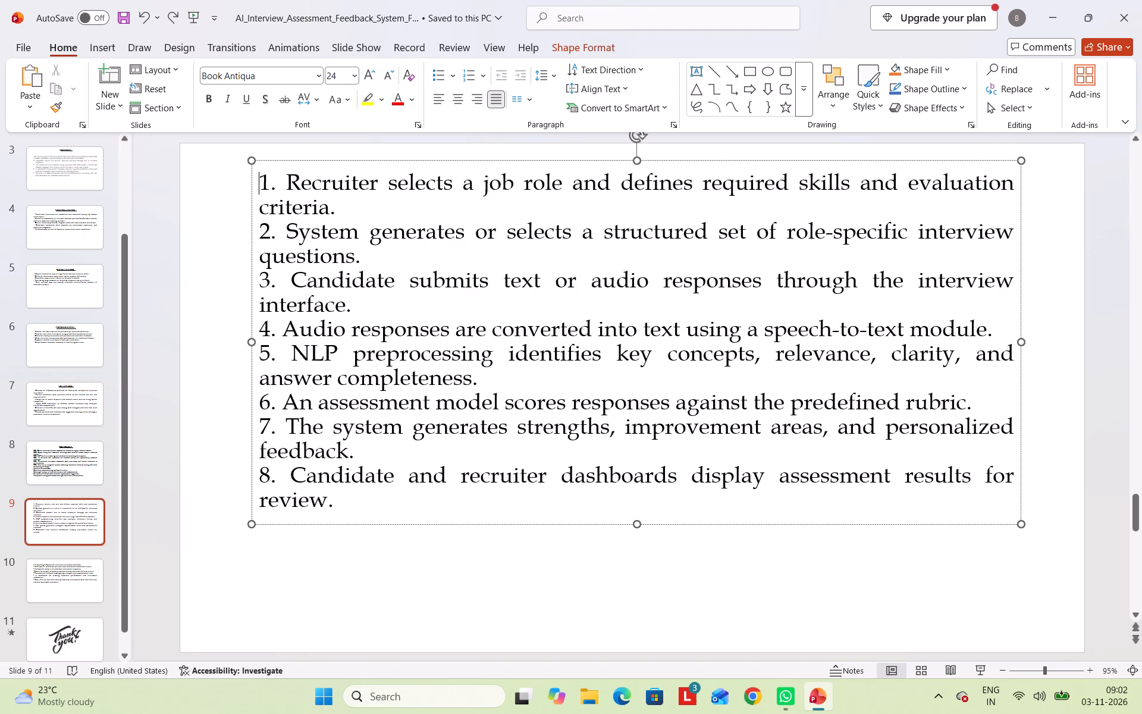
key("Return")
key("Return")
key("Return")
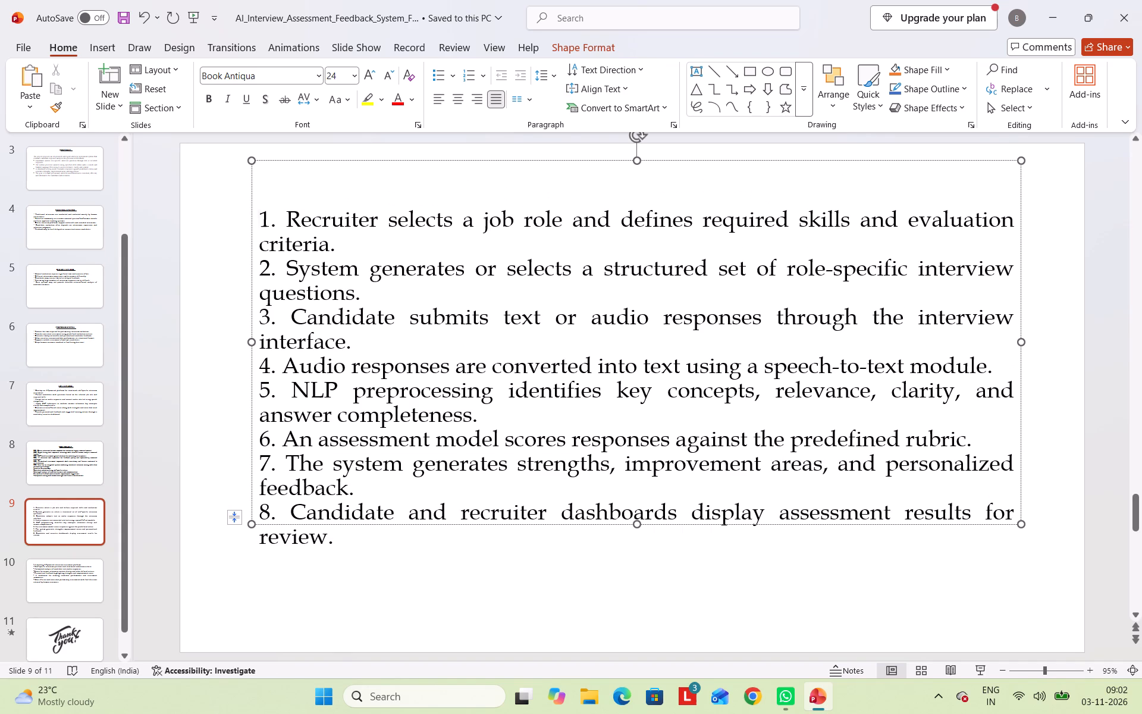
left_click(635, 174)
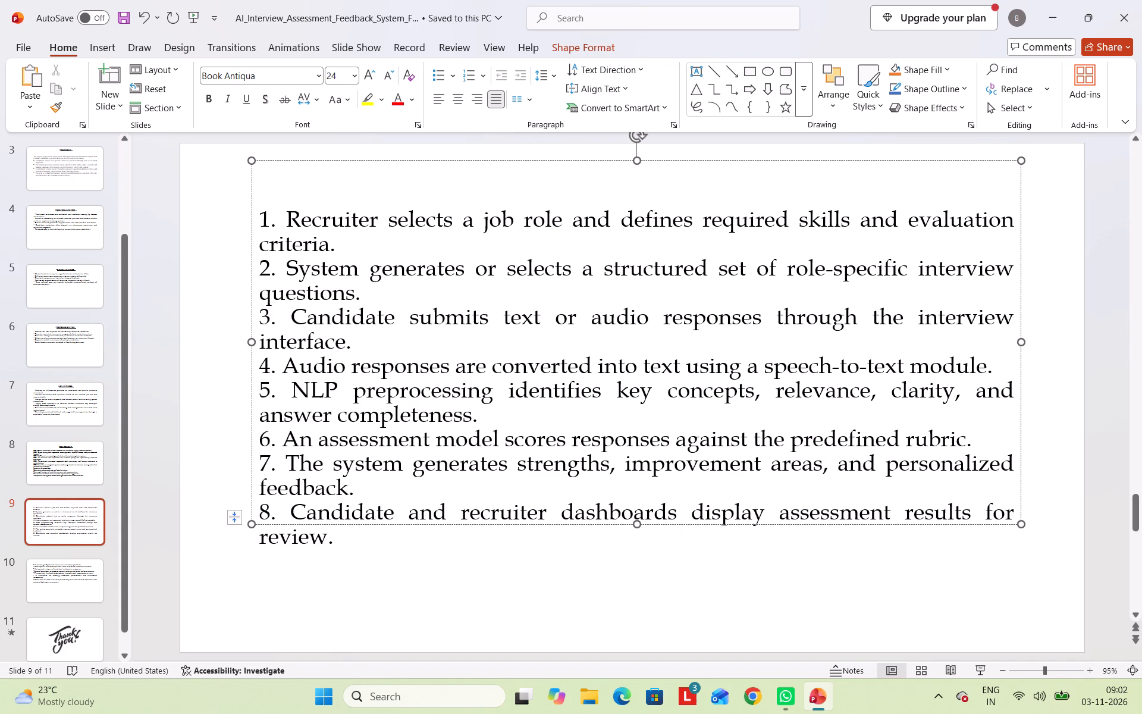
Extend the body text box on slide 9 downward to take in the last numbered item.
left_click_drag(635, 525, 635, 562)
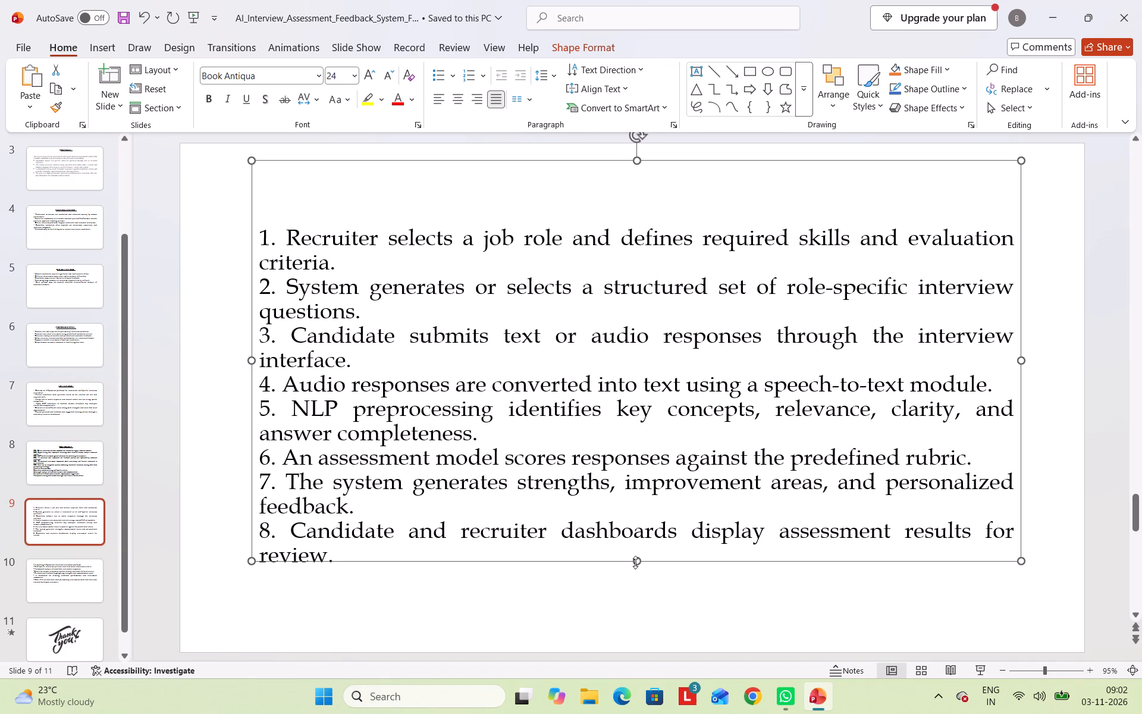
Enter a heading beginning TENTATIVE METH in the blank space above the slide 9 body text.
left_click(631, 181)
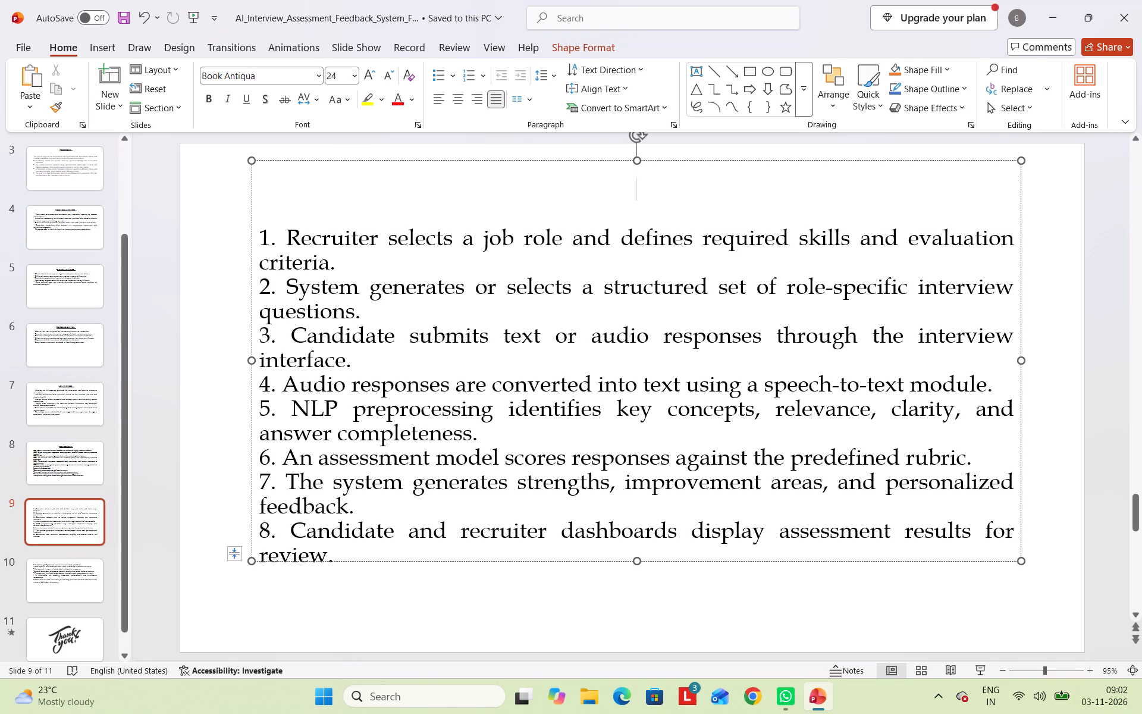
type("TEN")
type("TATIVE")
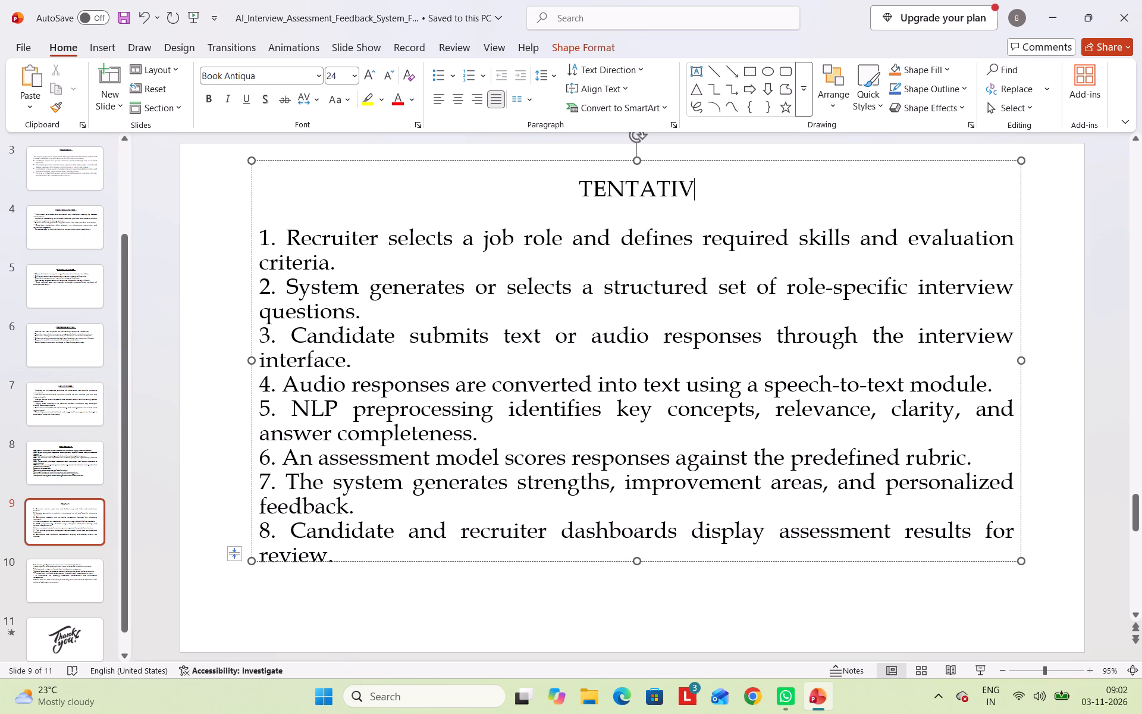
key("space")
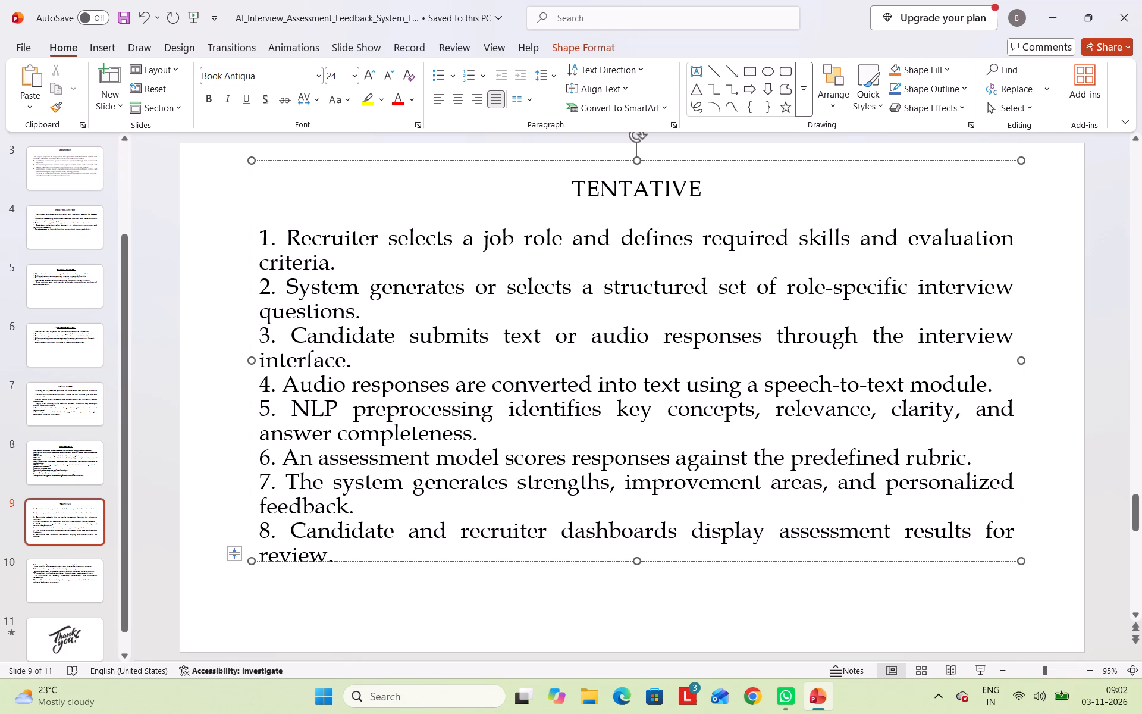
type("METH")
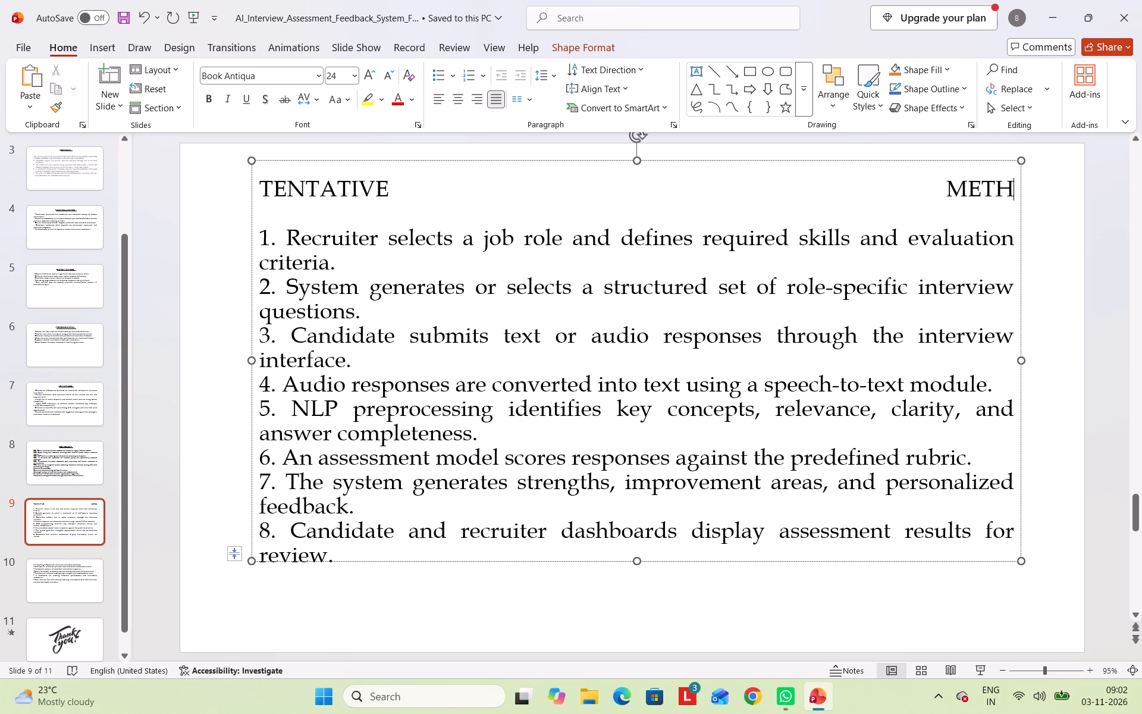
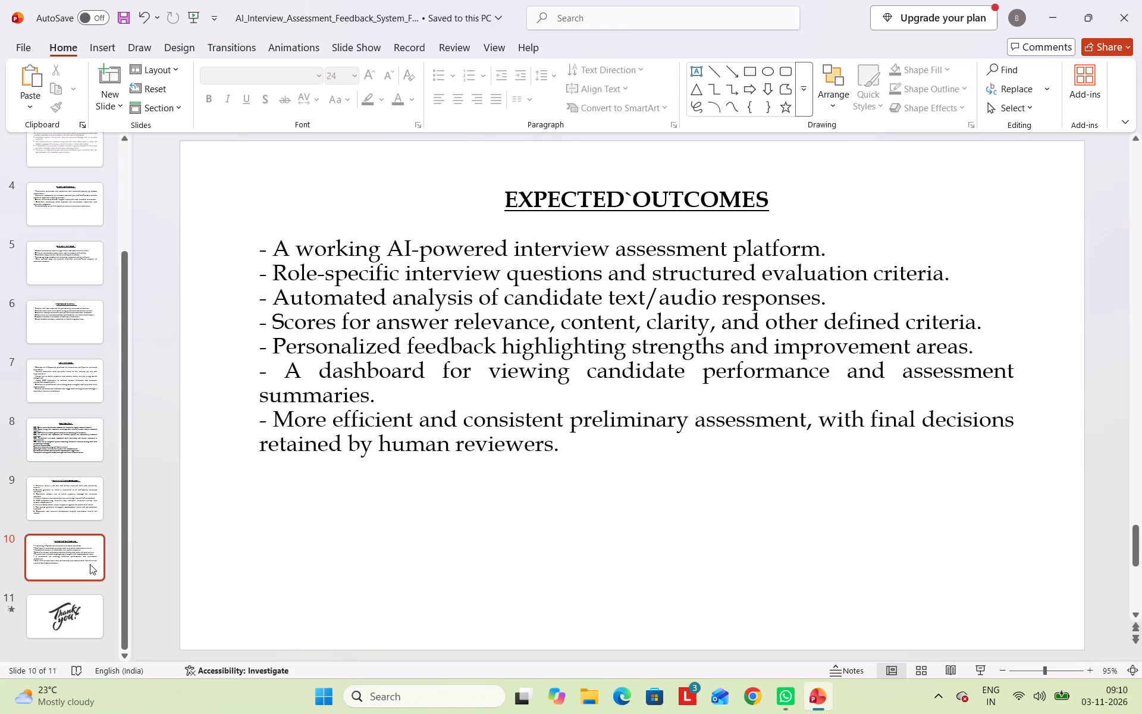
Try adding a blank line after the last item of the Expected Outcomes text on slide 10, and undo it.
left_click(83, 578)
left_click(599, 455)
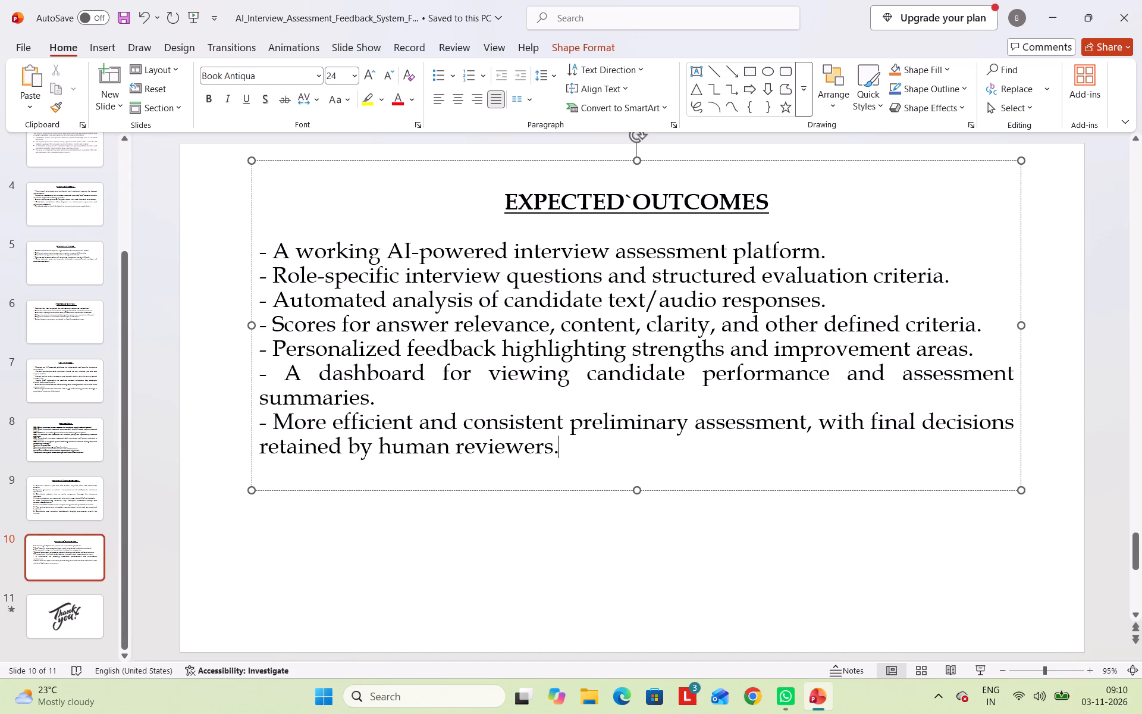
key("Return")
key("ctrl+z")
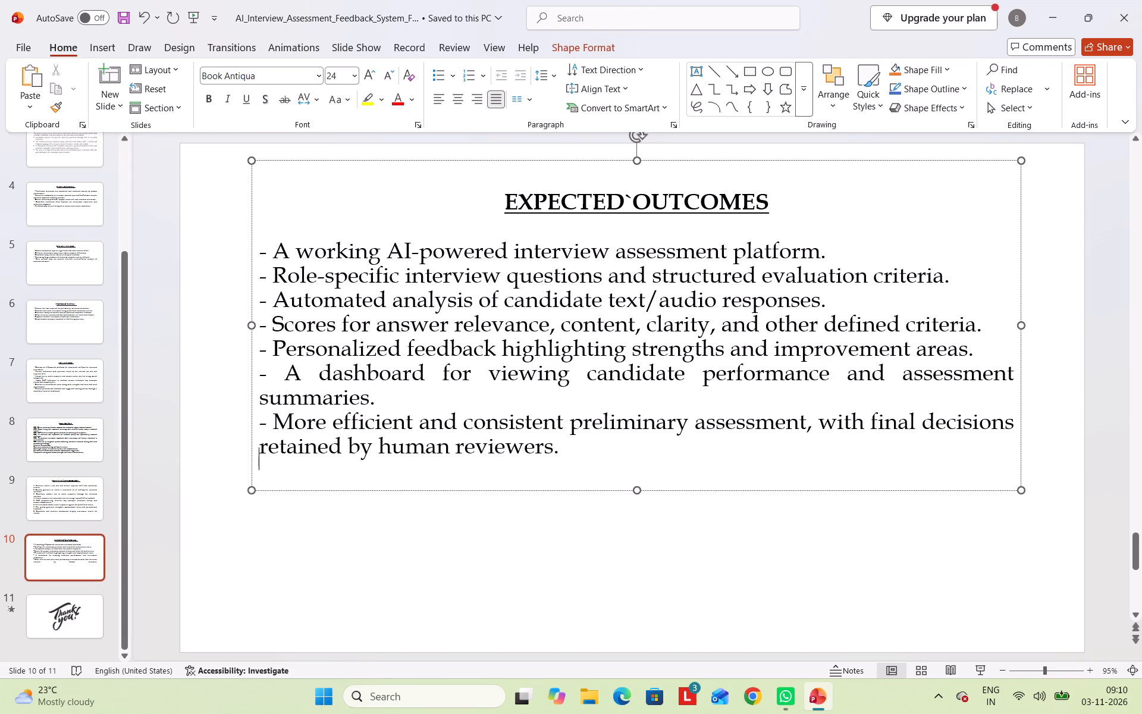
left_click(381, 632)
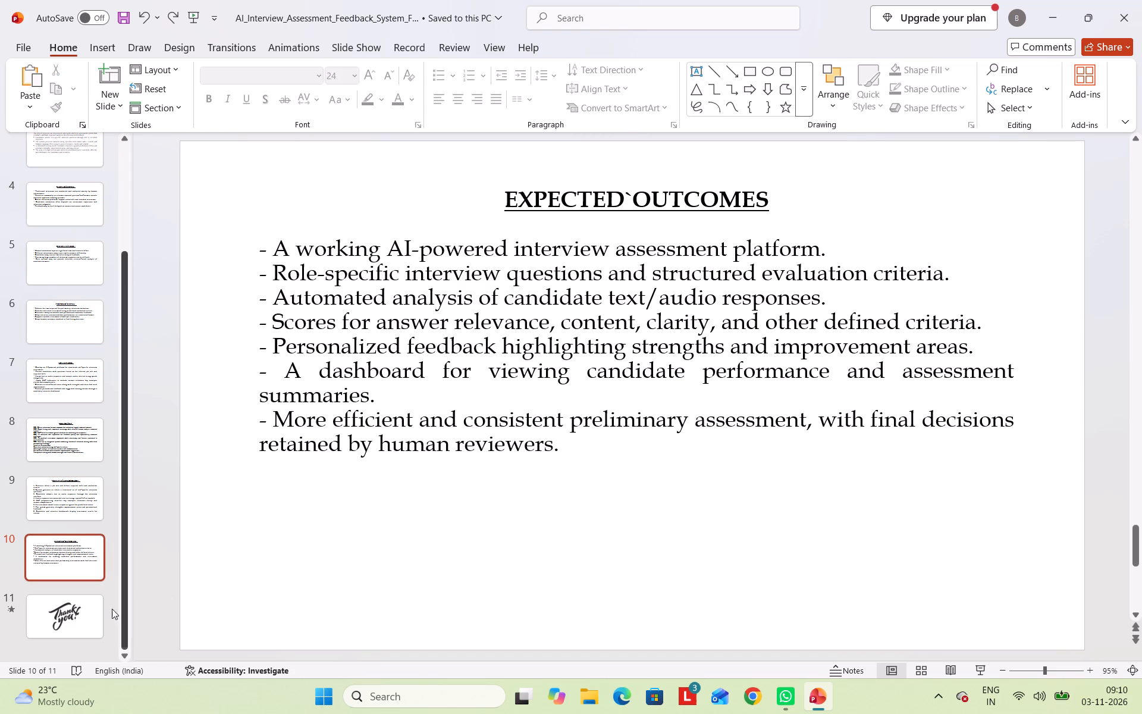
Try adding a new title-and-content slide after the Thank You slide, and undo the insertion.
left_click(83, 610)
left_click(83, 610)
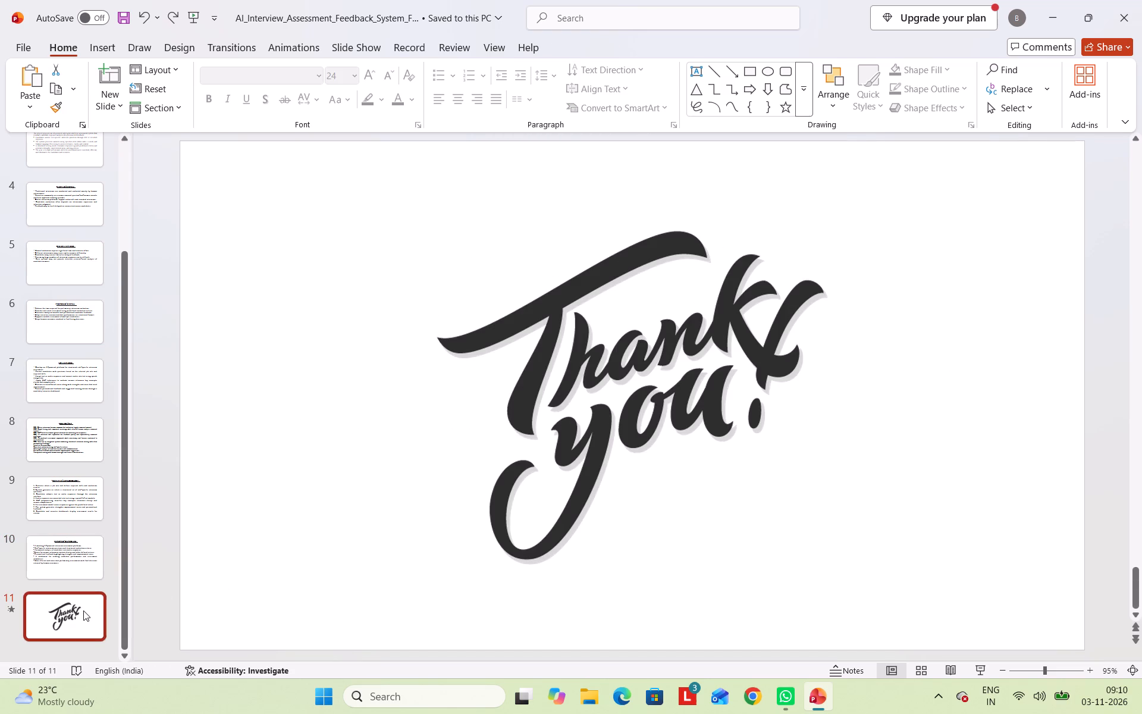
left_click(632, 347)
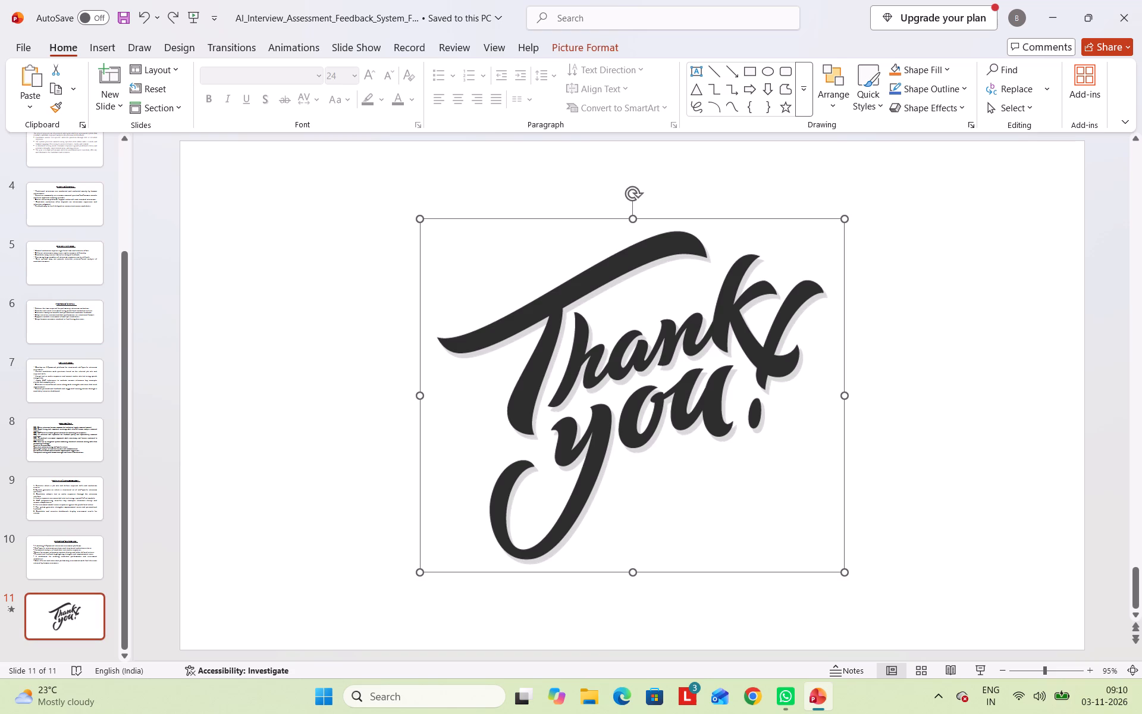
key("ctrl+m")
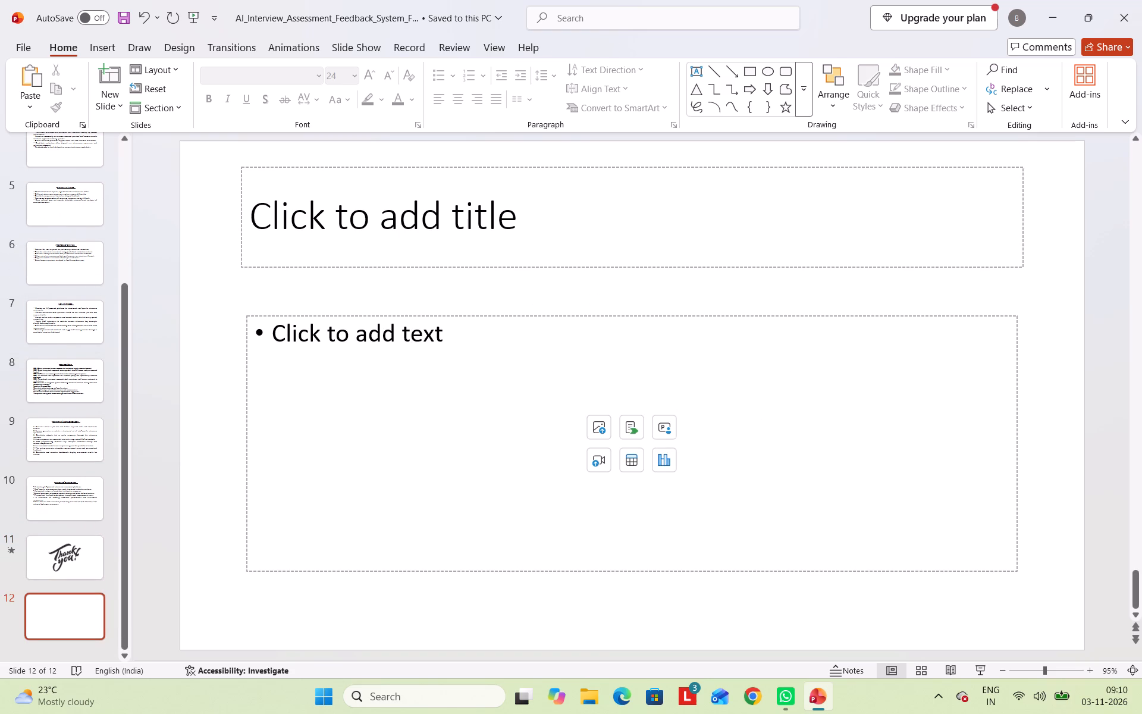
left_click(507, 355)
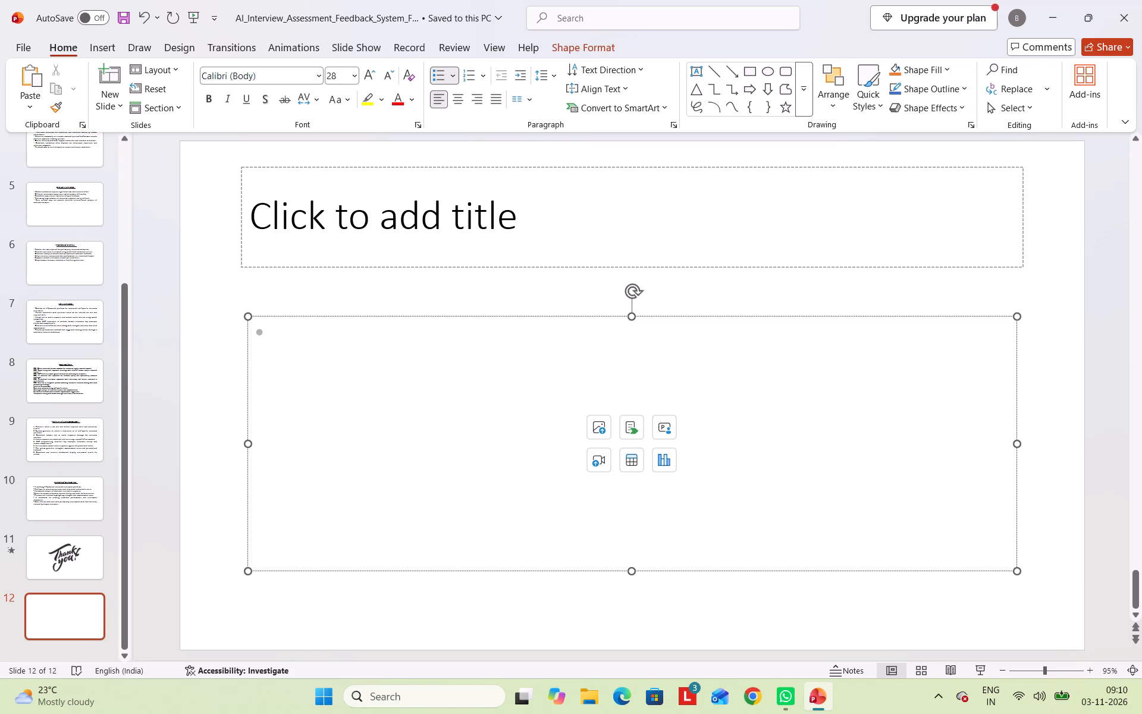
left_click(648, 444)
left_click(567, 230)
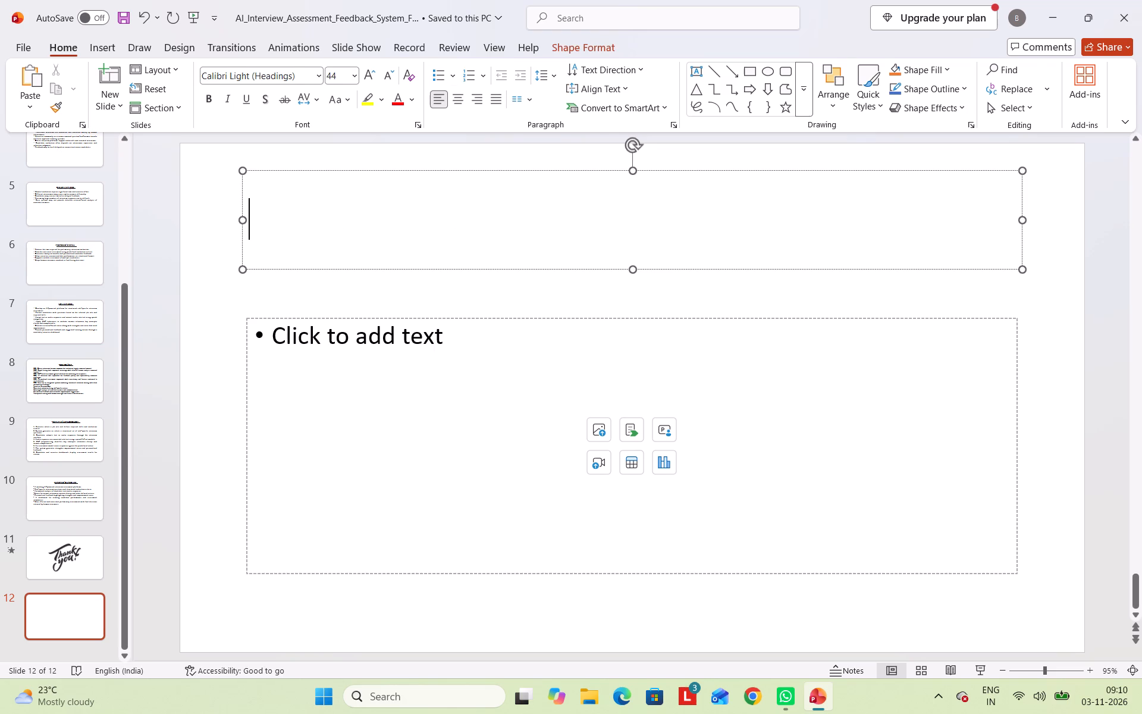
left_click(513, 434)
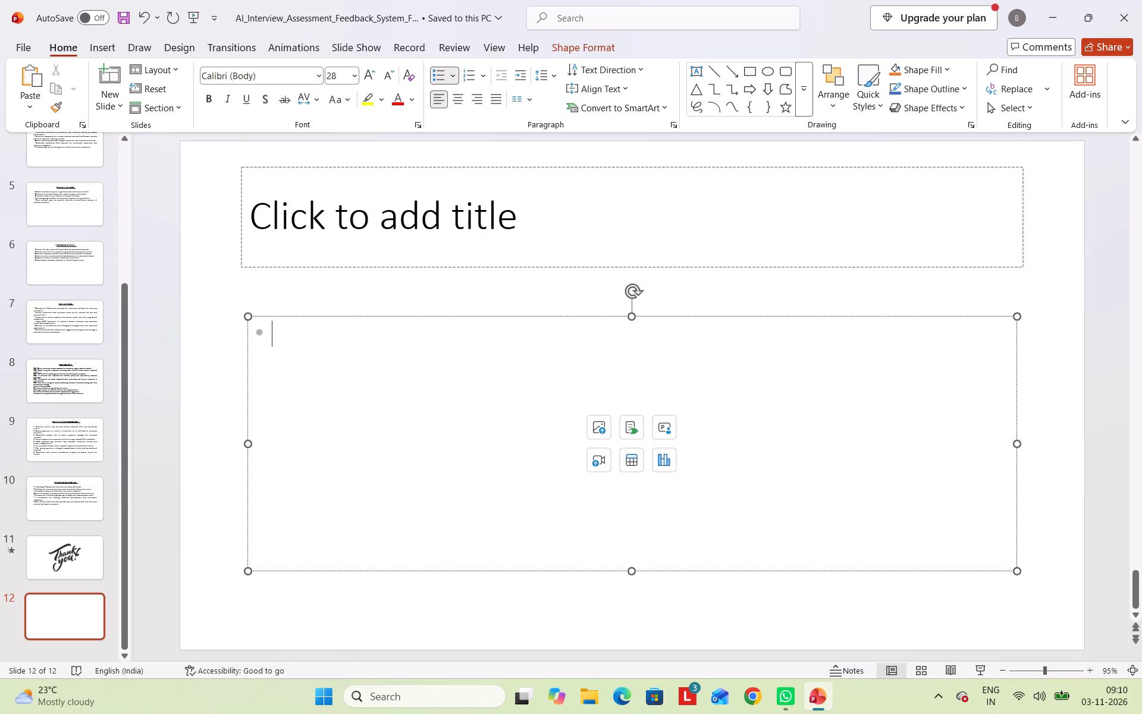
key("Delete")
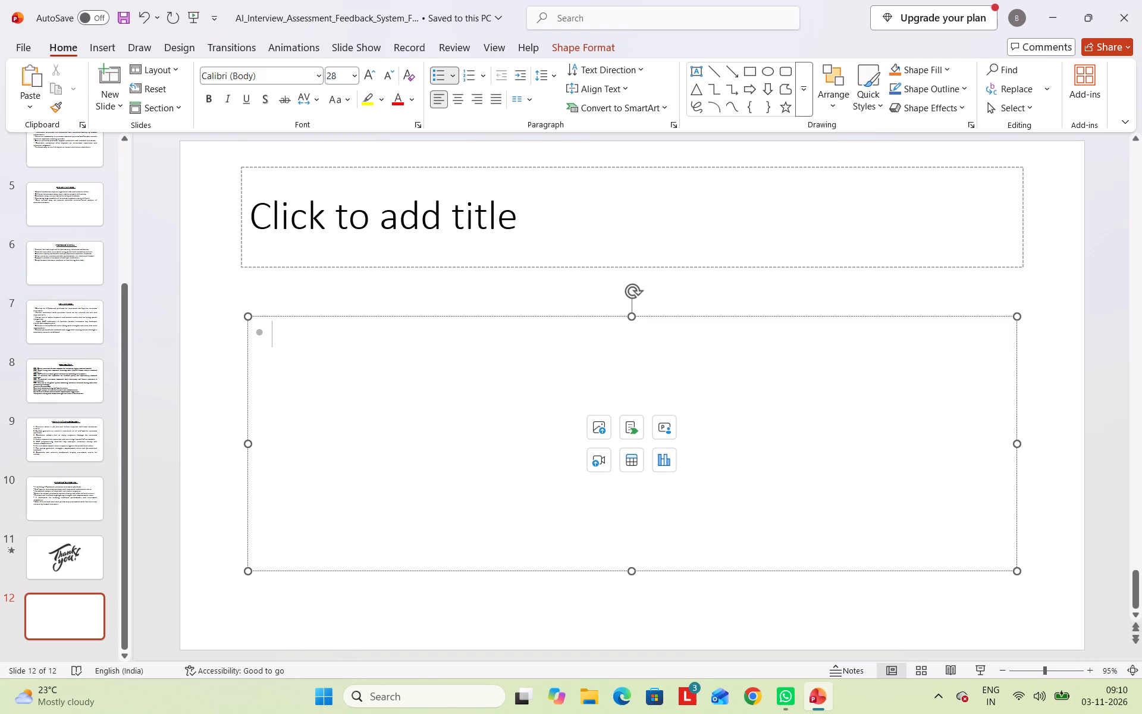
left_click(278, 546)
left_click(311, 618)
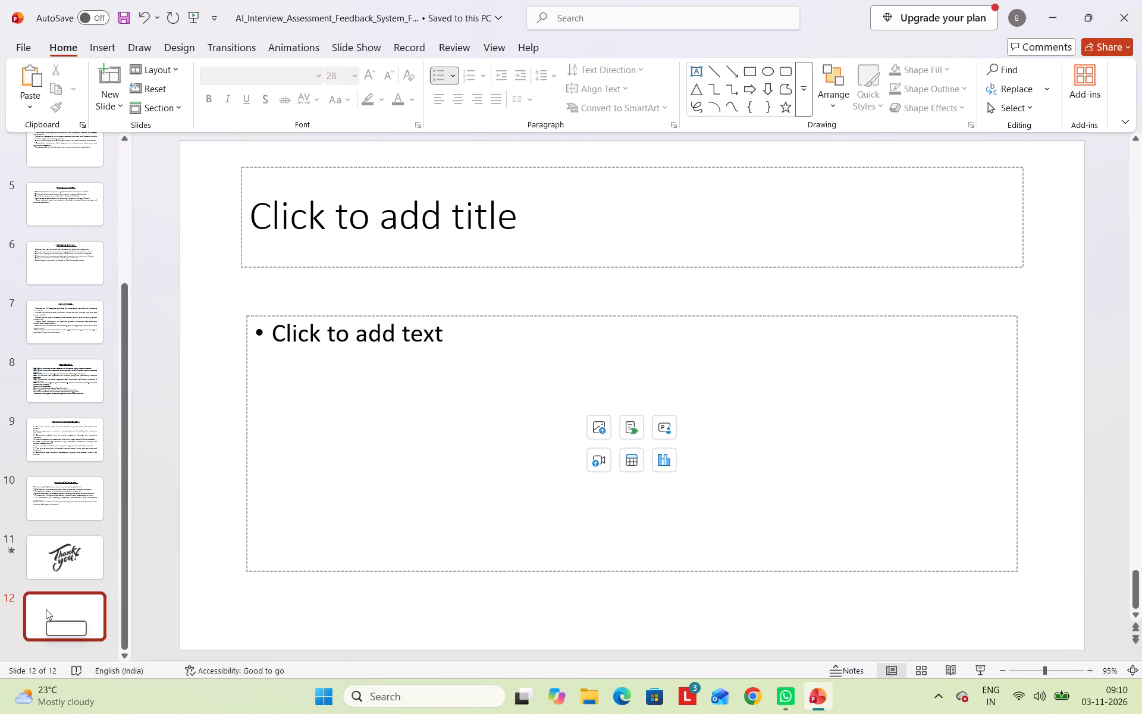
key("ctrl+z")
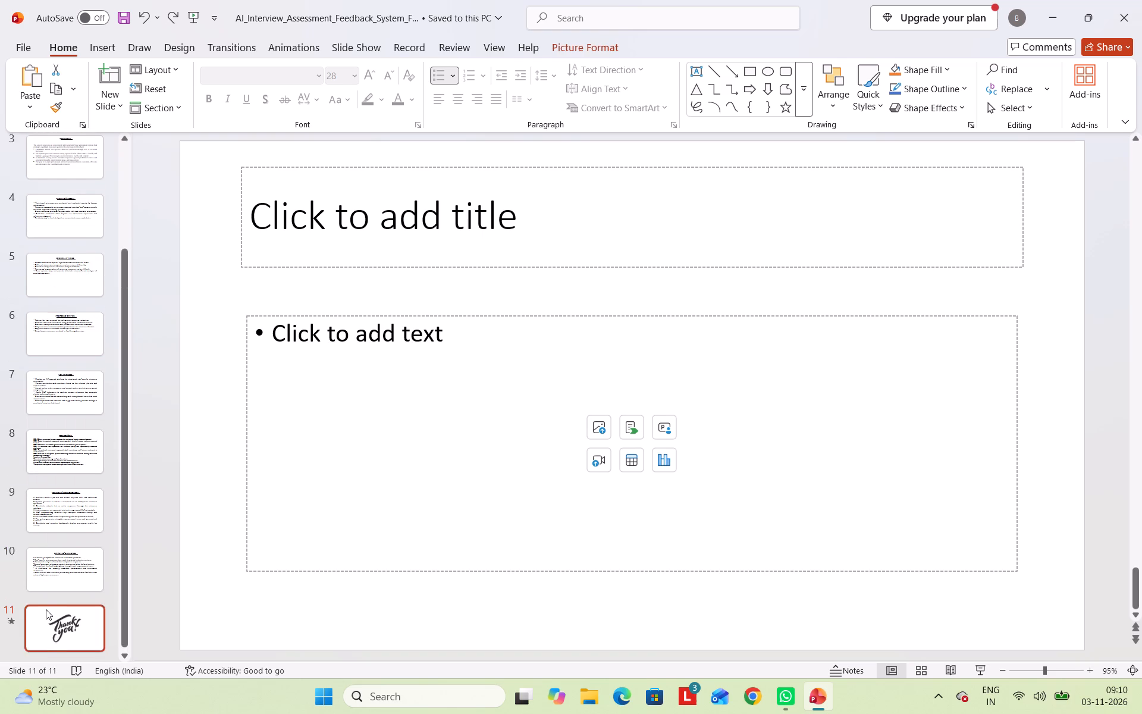
Select slide 10, the Expected Outcomes slide.
left_click(99, 568)
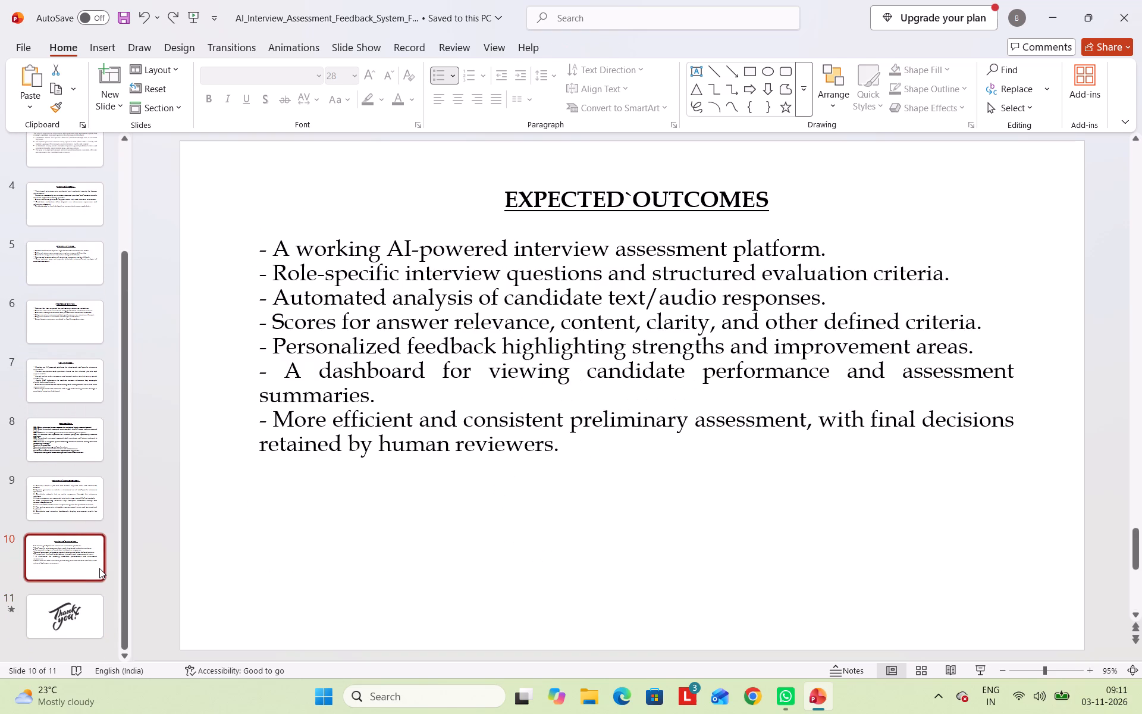
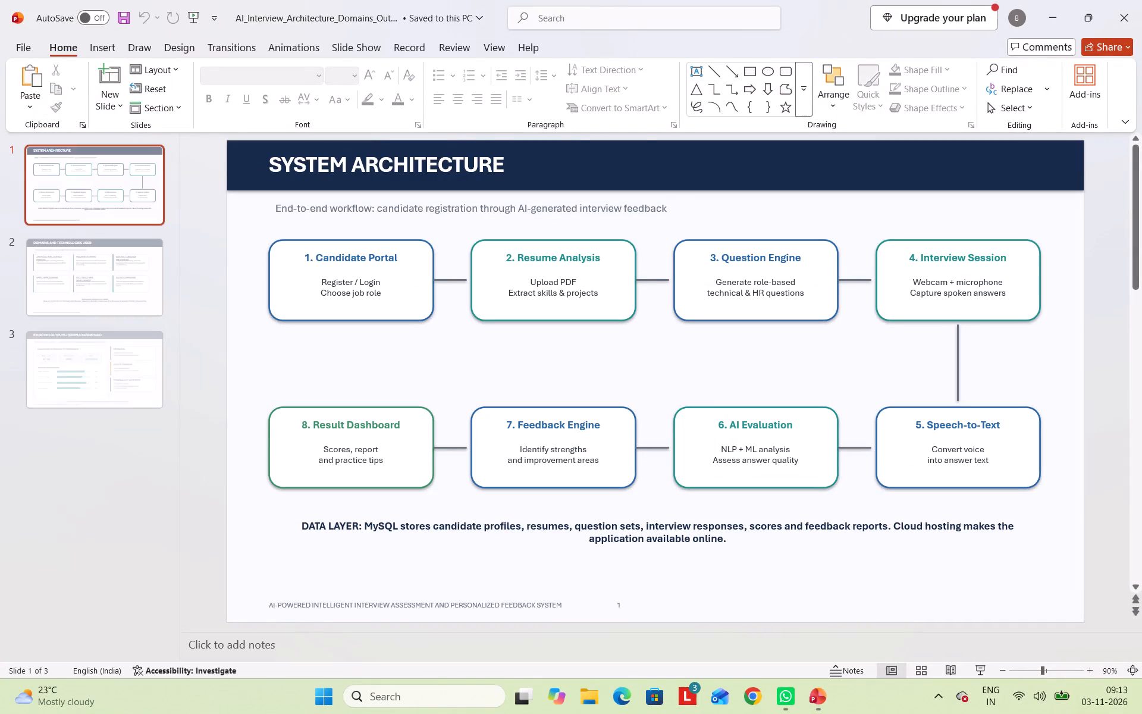
Copy all objects of the System Architecture slide in the architecture and domains presentation.
left_click(645, 563)
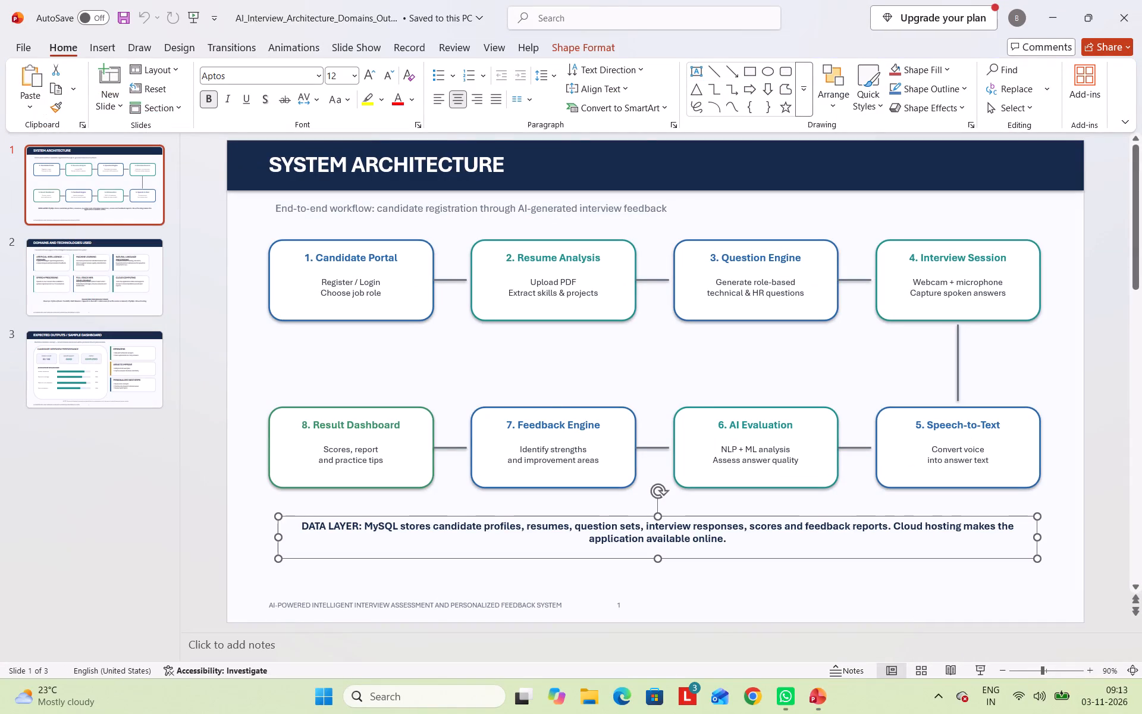
left_click(594, 462)
left_click(730, 600)
left_click(738, 563)
key("ctrl+a")
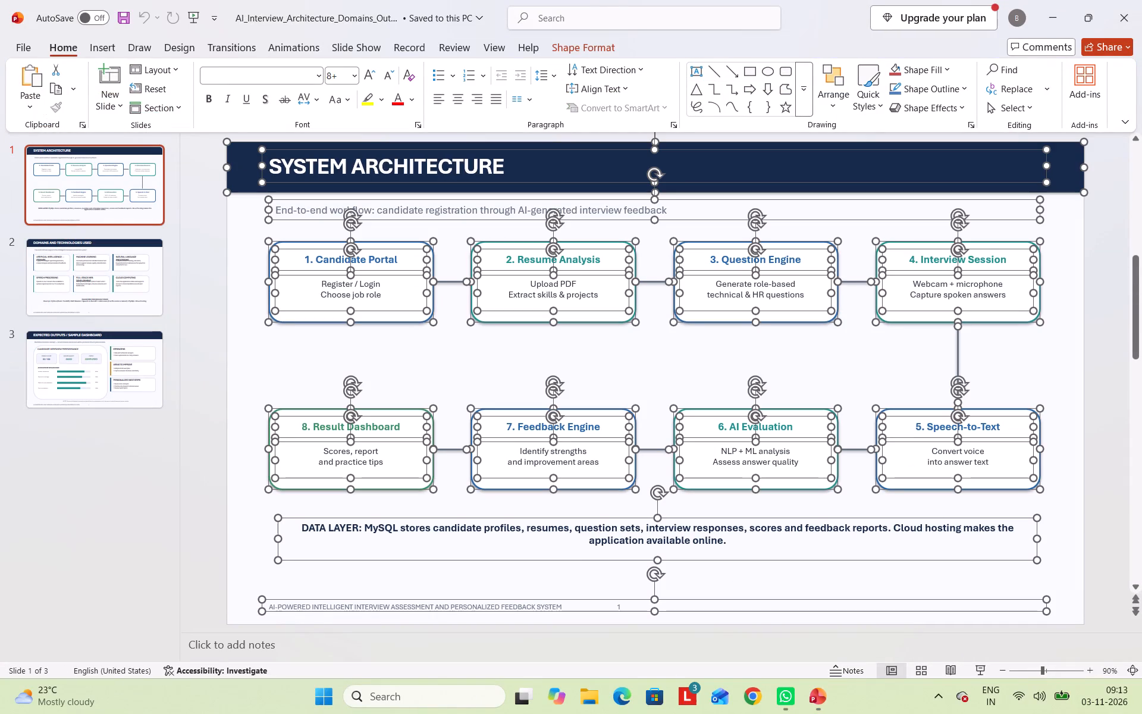
key("ctrl+c")
Switch to the Assessment Feedback System presentation, add a slide after Expected Outcomes, and paste the System Architecture content onto it.
left_click(804, 585)
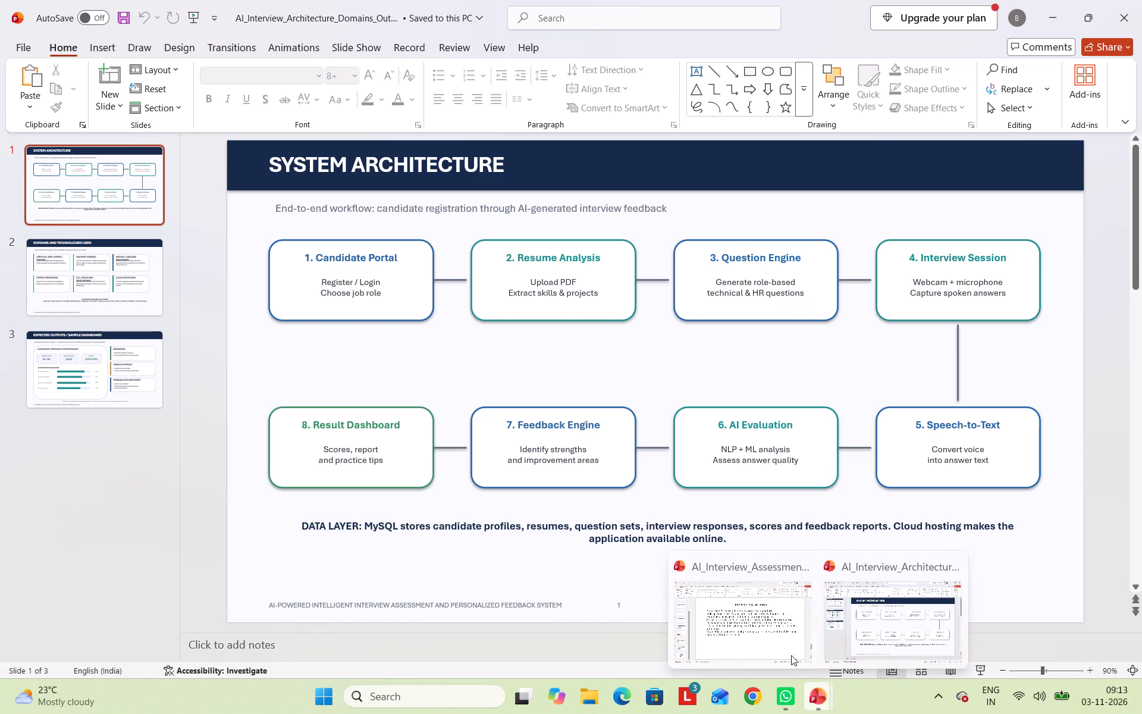
left_click(780, 641)
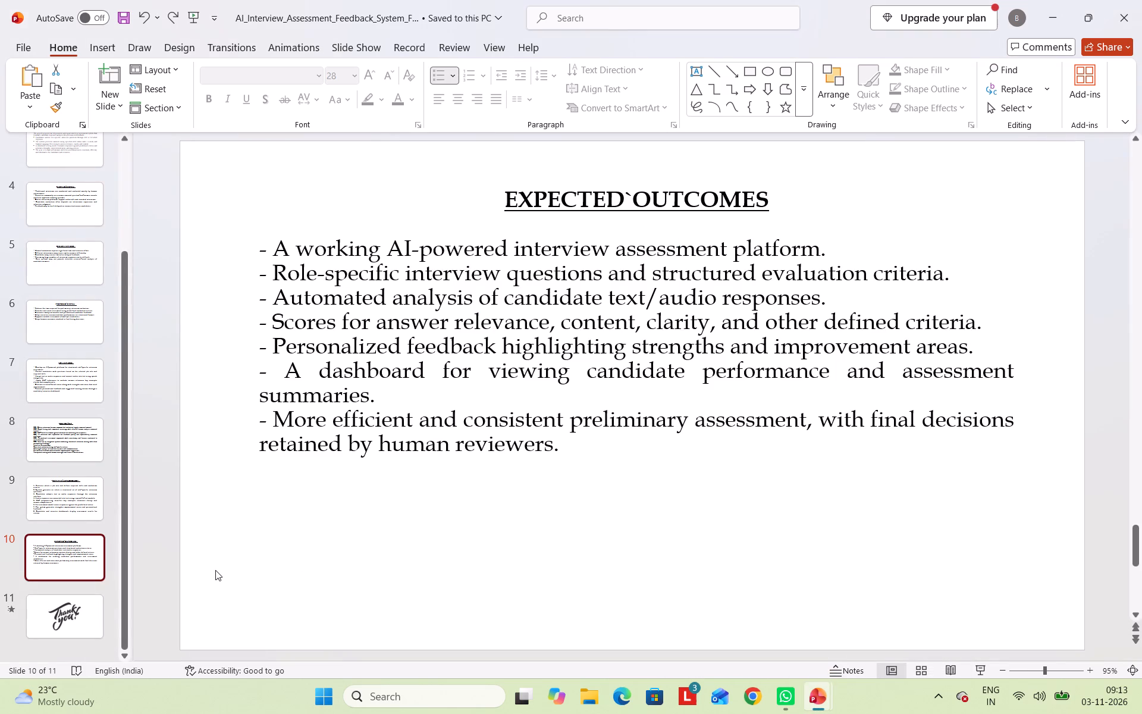
key("ctrl+m")
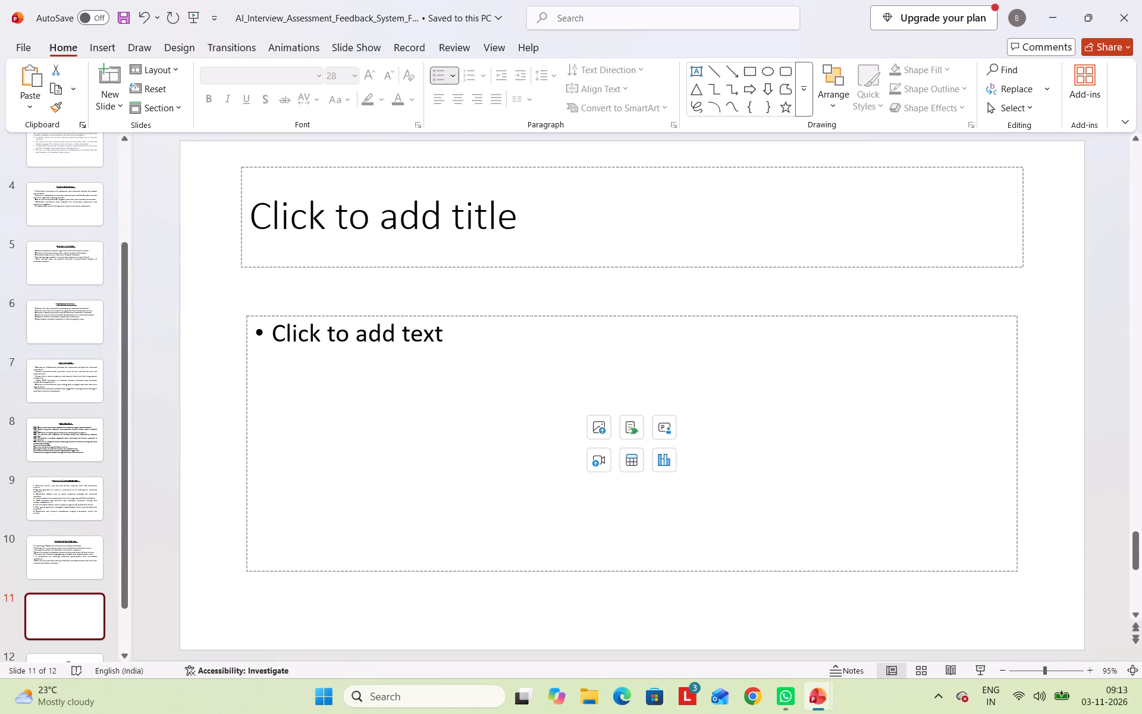
left_click(455, 433)
key("ctrl+v")
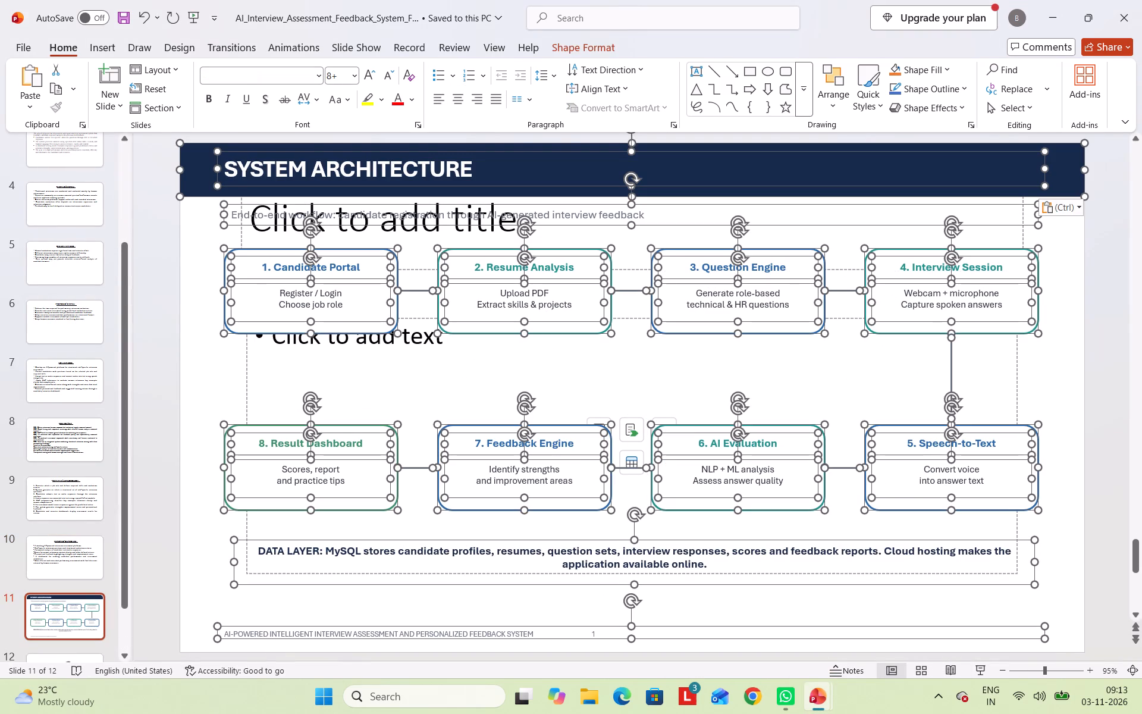
left_click(1074, 593)
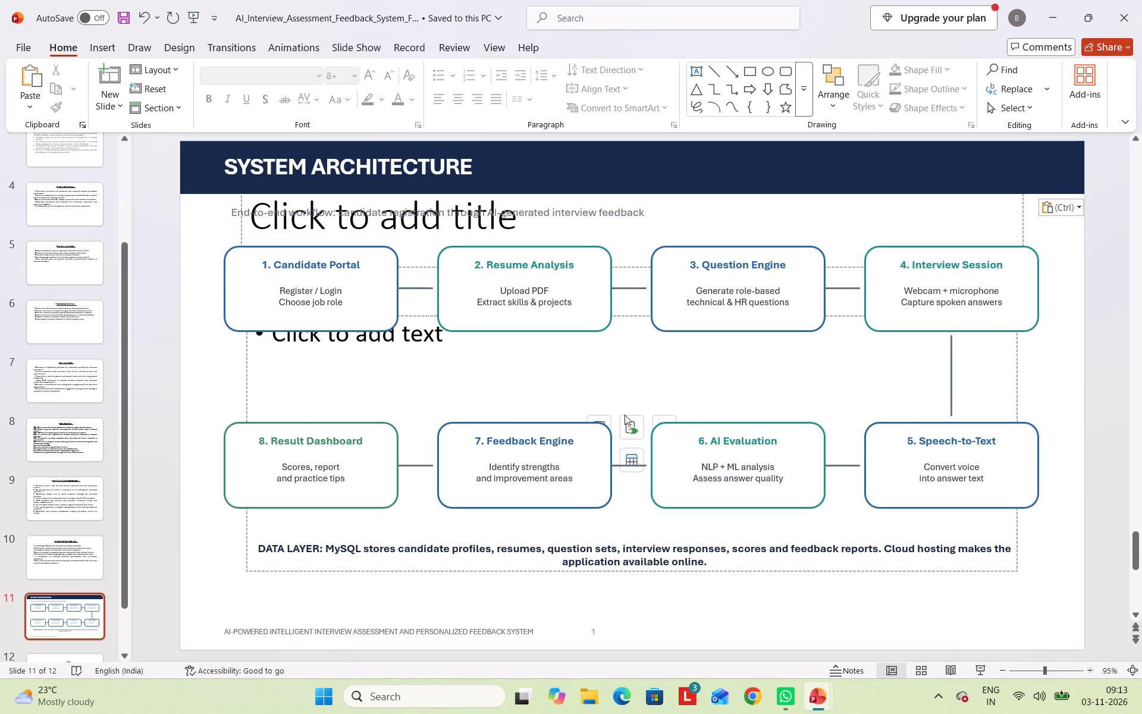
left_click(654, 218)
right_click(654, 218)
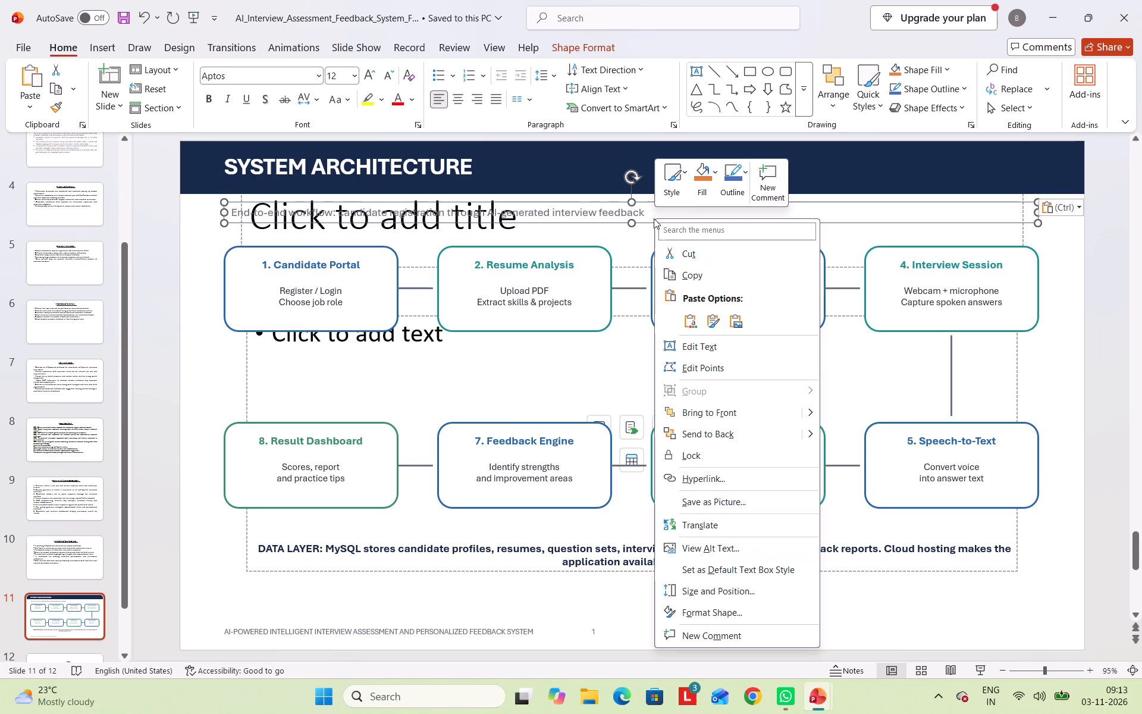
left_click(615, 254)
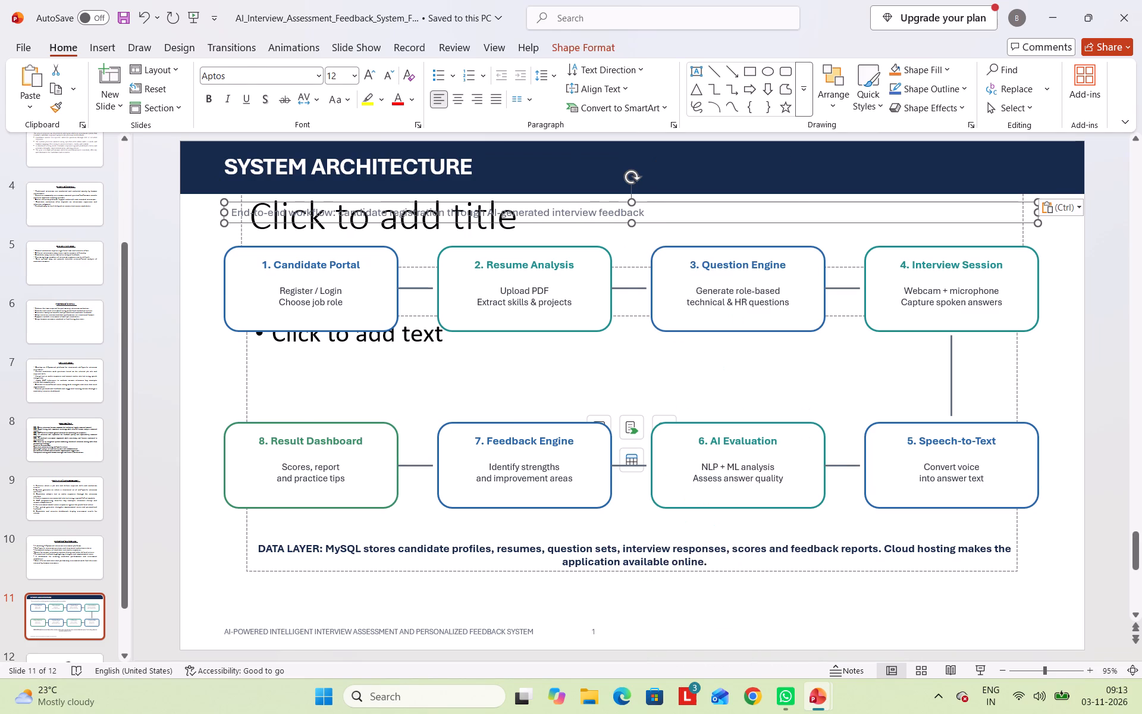
Remove the bullet from the empty body placeholder on slide 11 and enter a blank line to hide its prompt text.
left_click(526, 368)
left_click(470, 387)
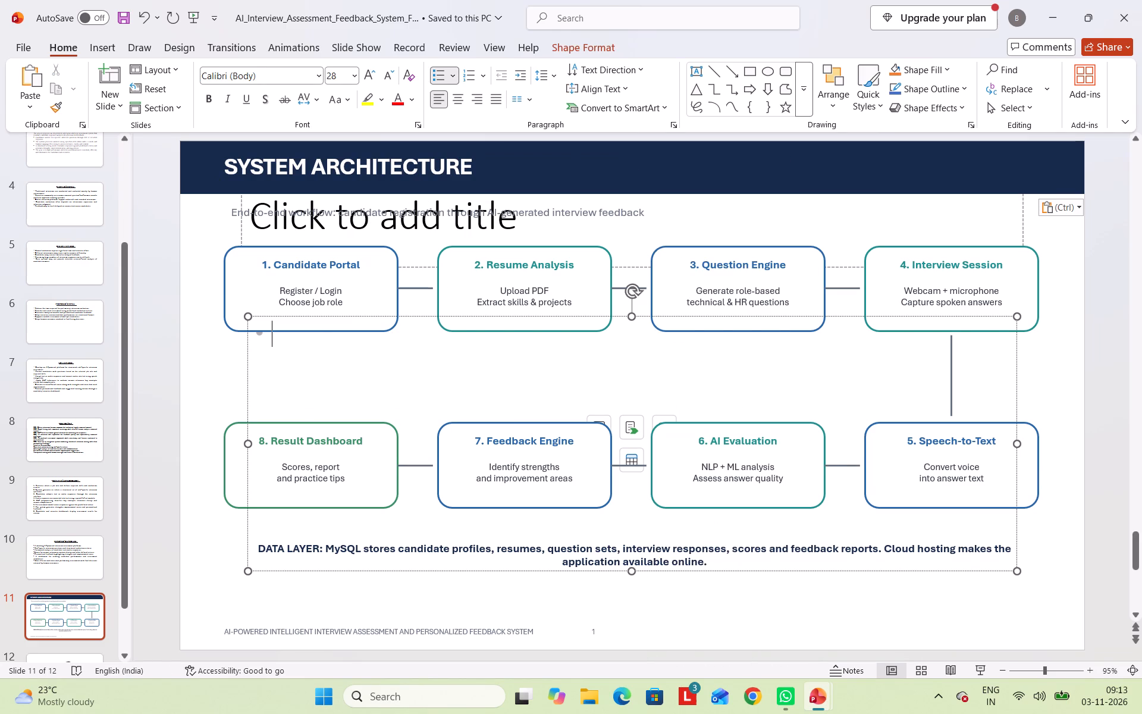
key("BackSpace")
left_click(373, 378)
key("Return")
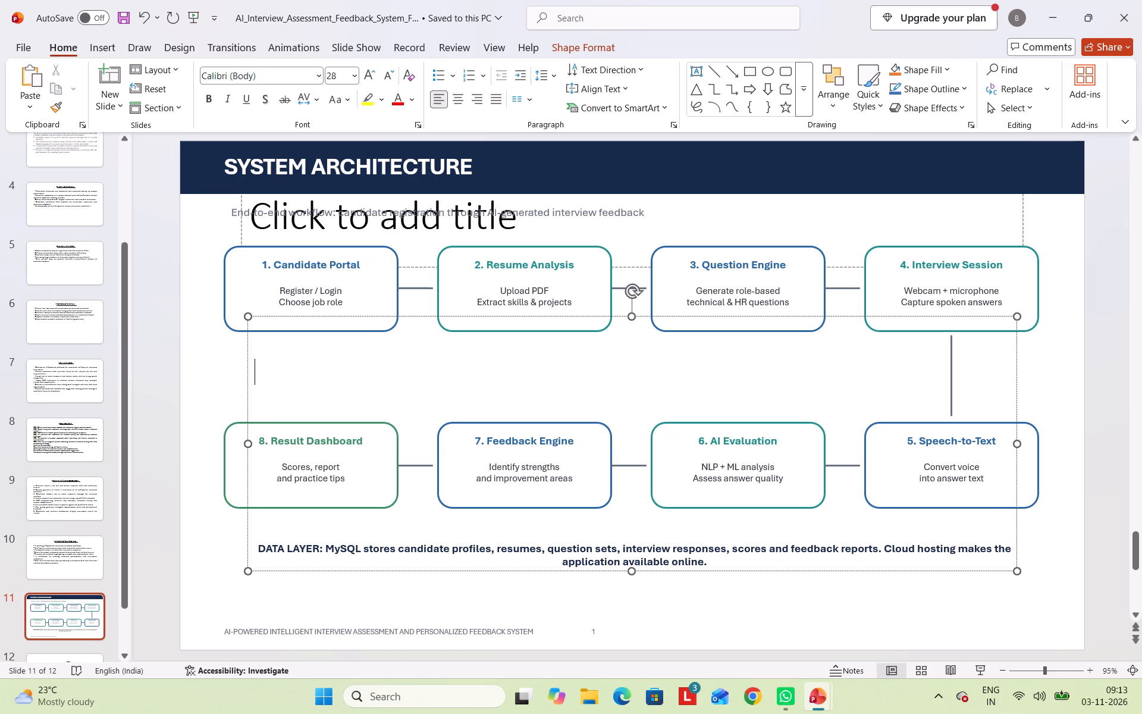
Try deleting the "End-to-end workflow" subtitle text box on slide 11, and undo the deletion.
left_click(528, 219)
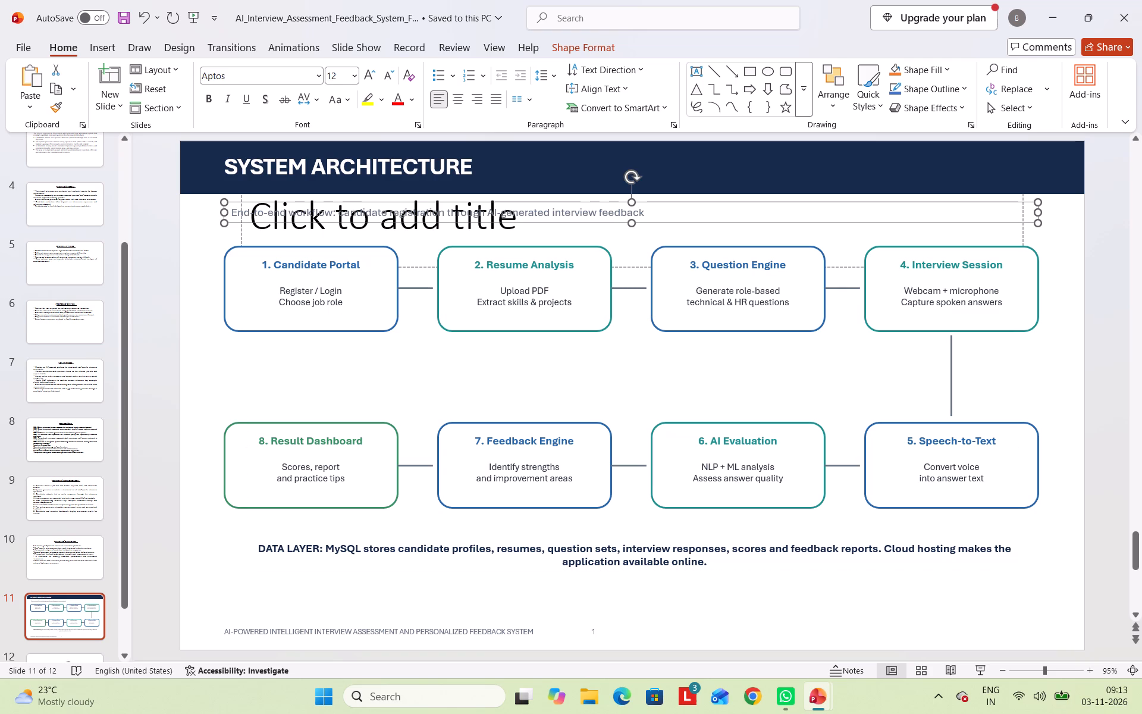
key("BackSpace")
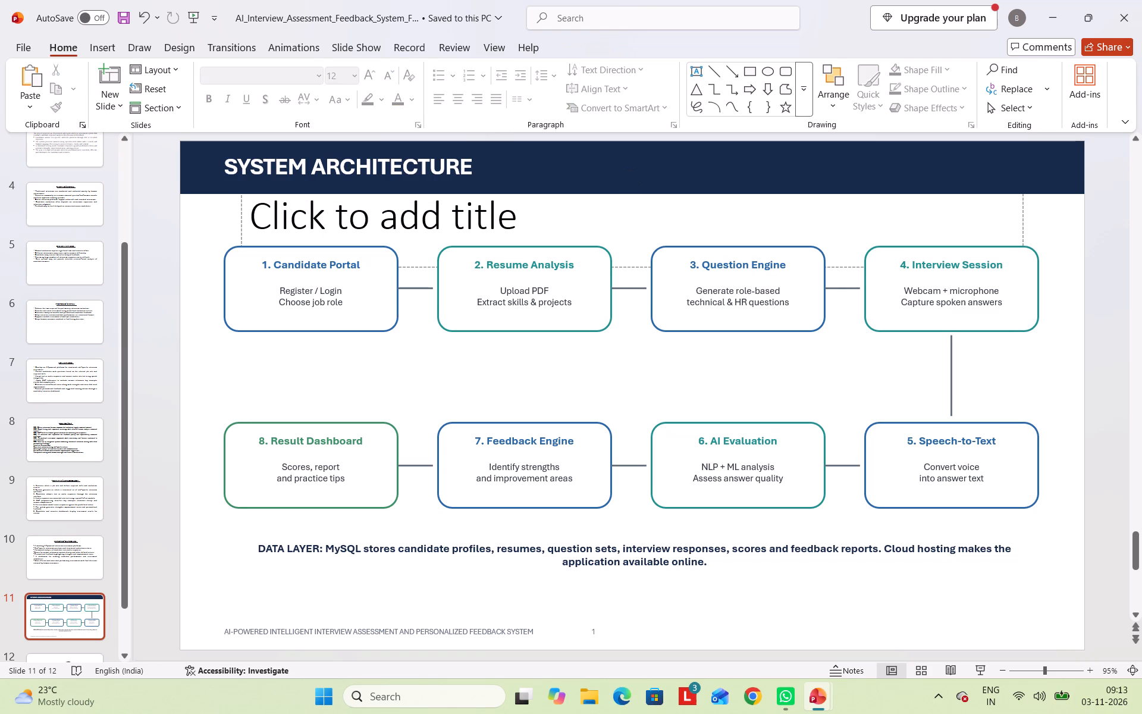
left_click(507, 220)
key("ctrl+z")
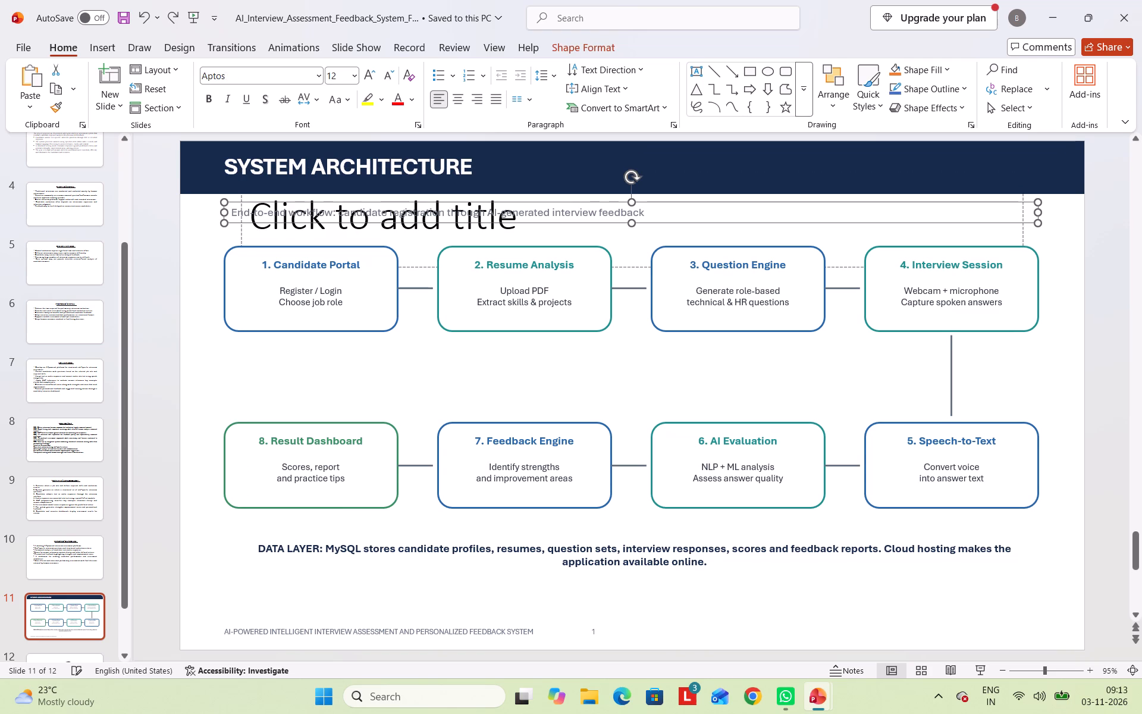
Enter a blank line in slide 11's empty title placeholder to hide its prompt text.
left_click(514, 226)
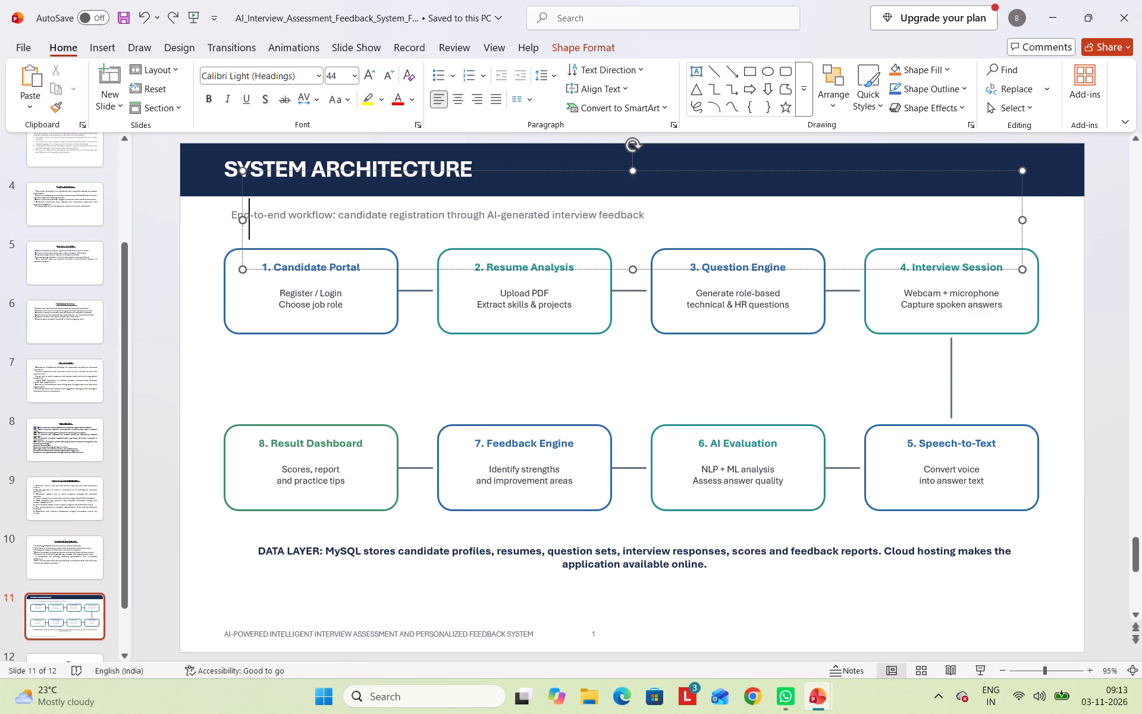
key("Return")
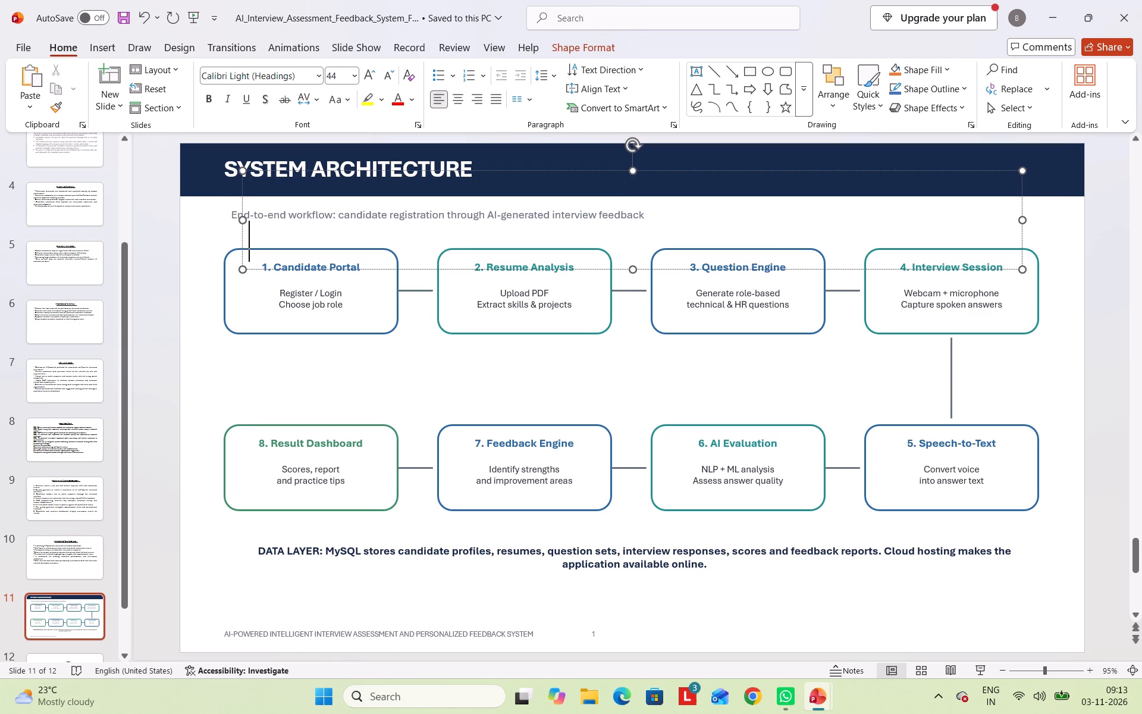
left_click(316, 394)
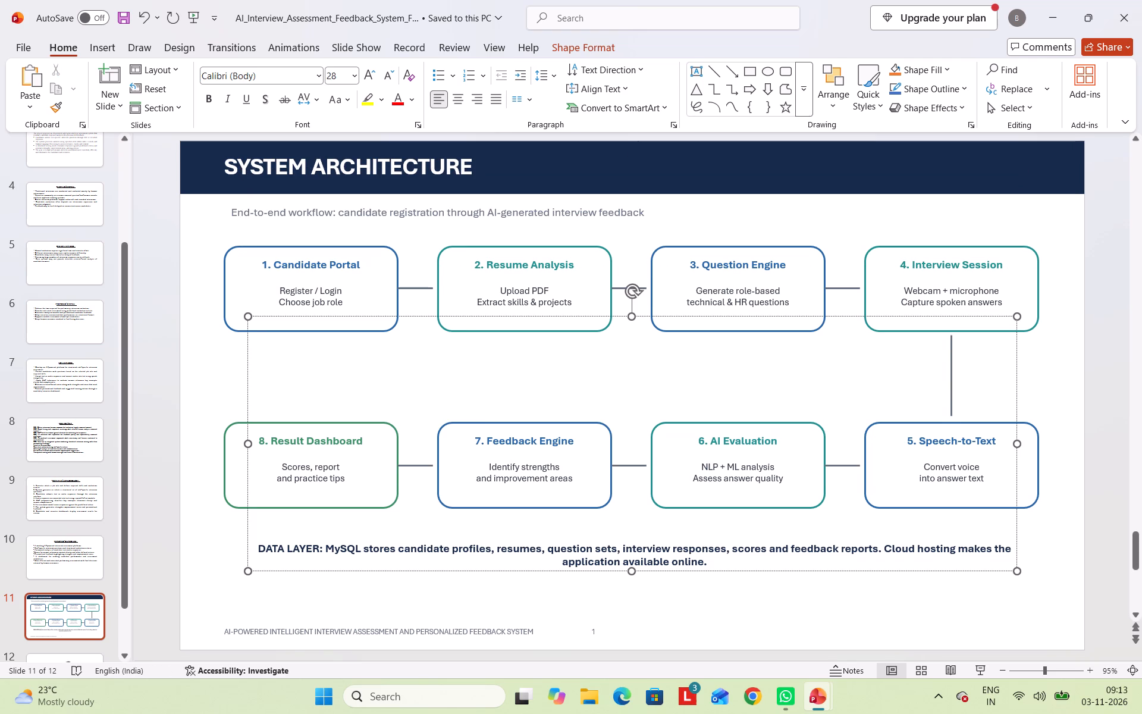
left_click(808, 622)
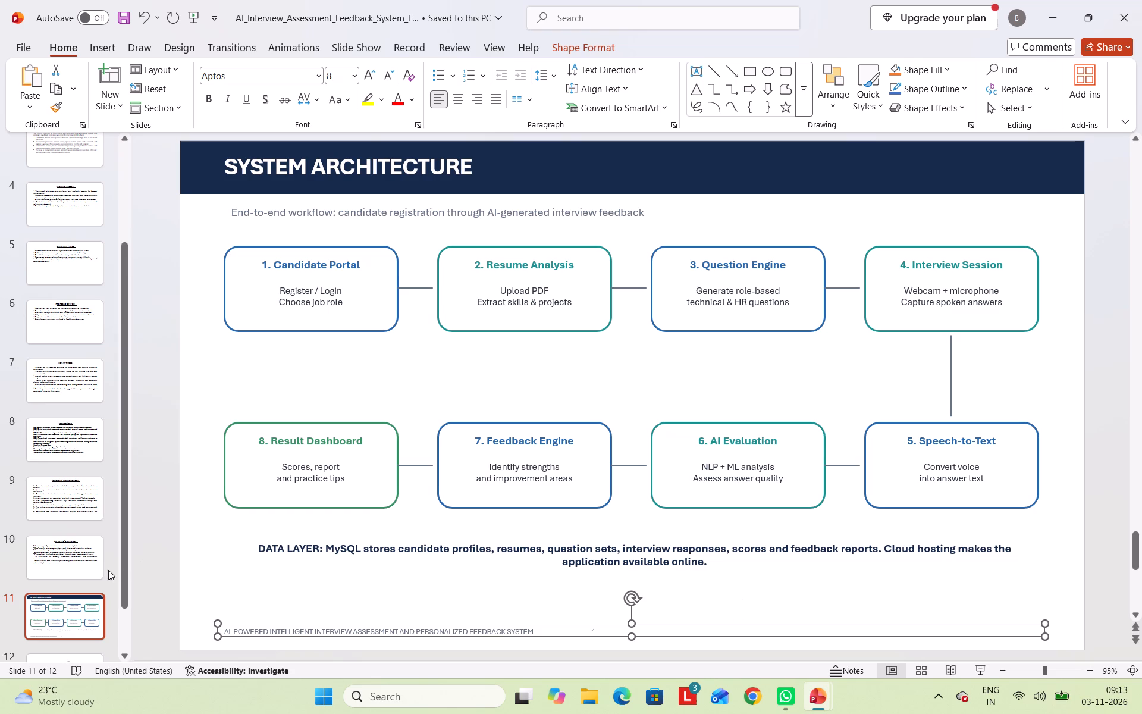
Add a slide after the System Architecture slide and enter blank lines in its title and body placeholders to hide their prompts.
scroll(95, 603, "down", 1)
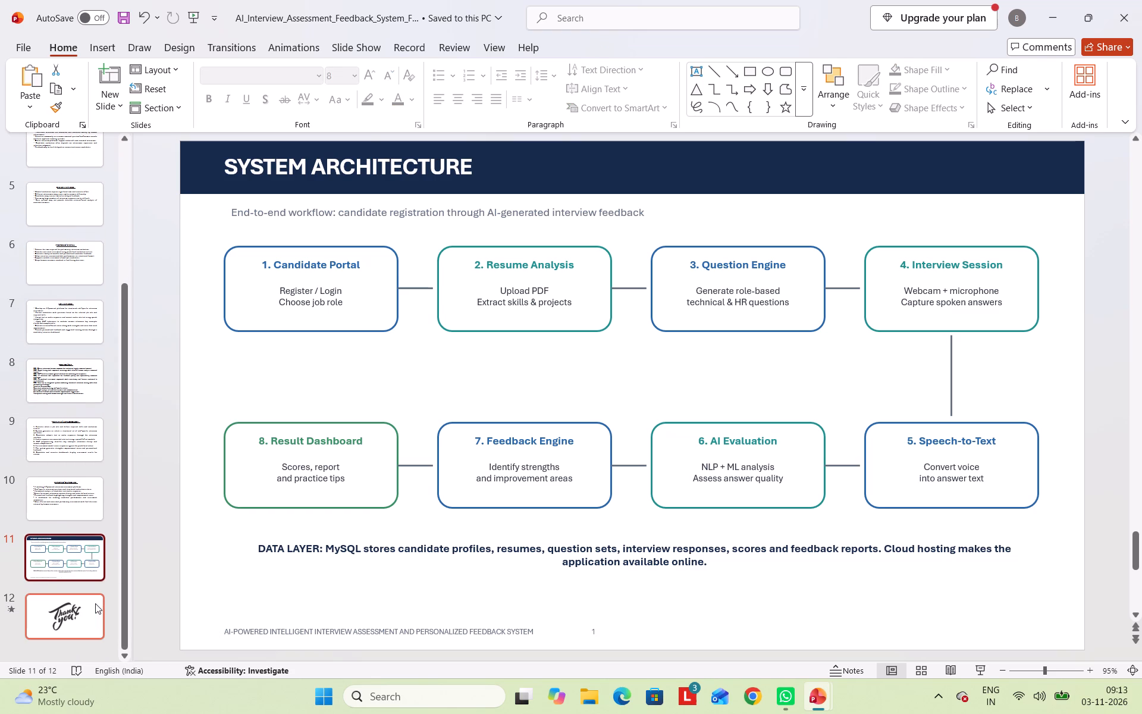
key("ctrl+m")
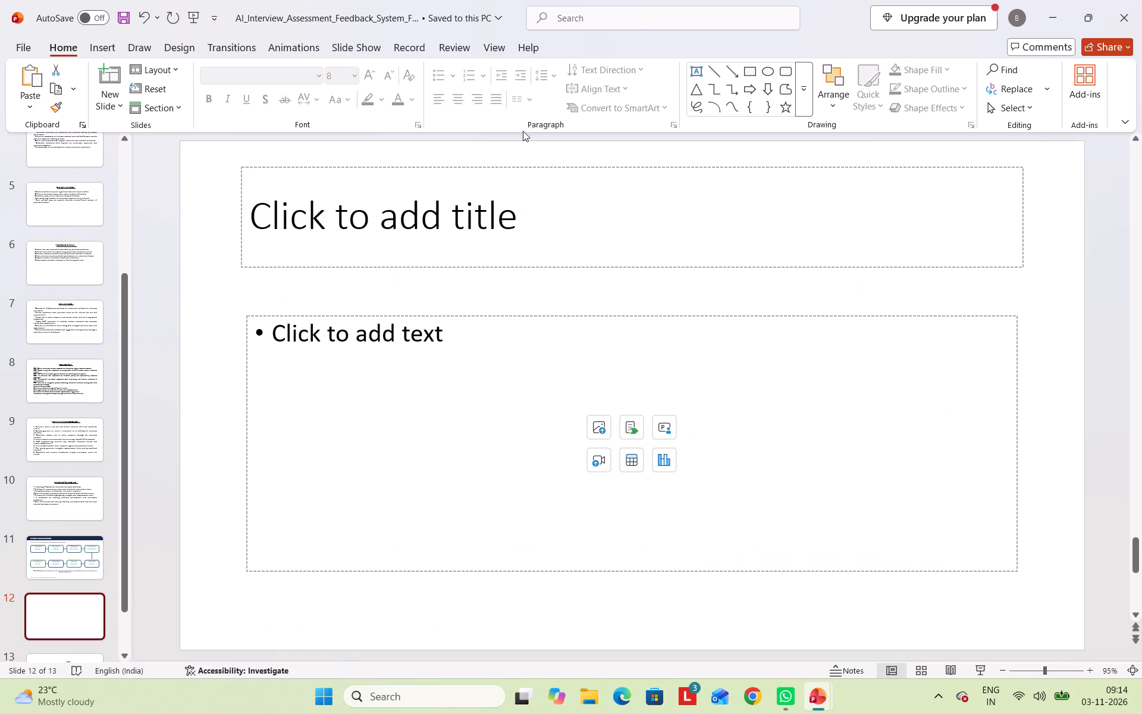
left_click(519, 231)
key("Return")
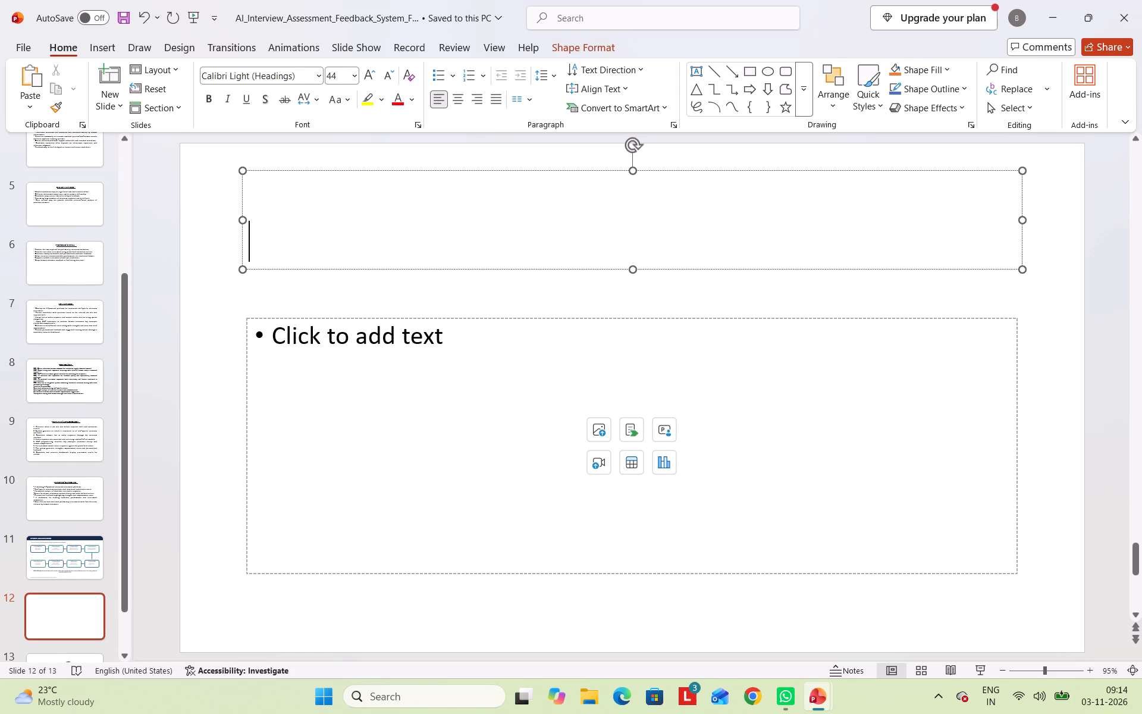
left_click(448, 329)
key("Return")
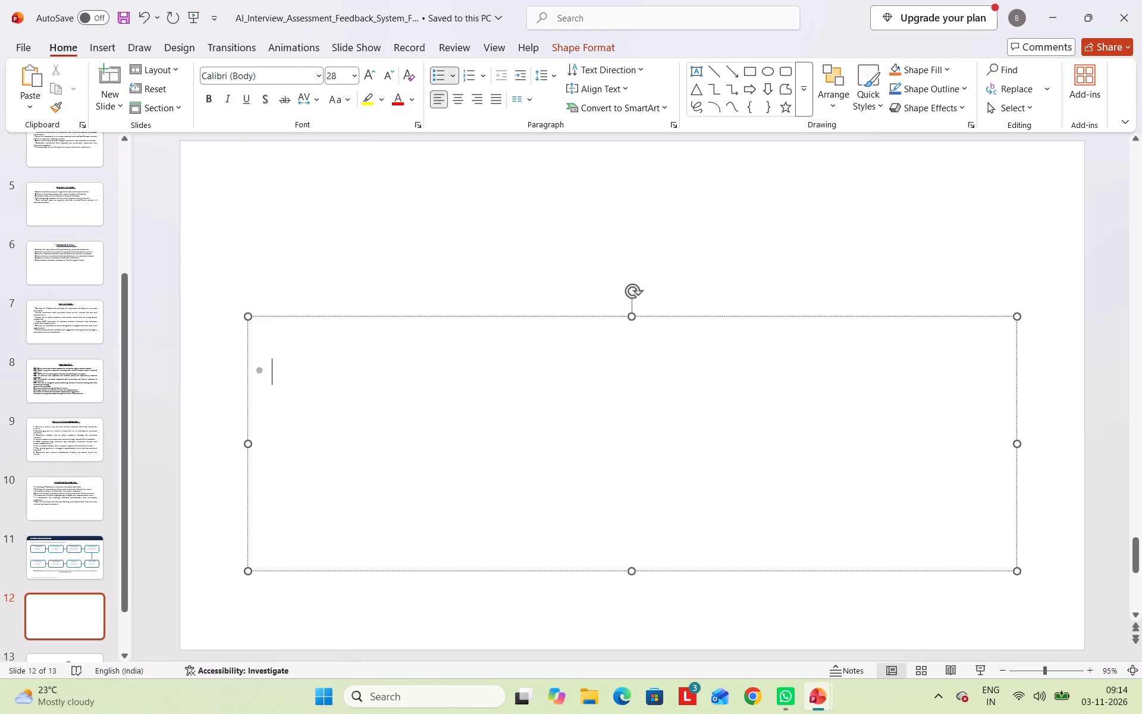
left_click(727, 616)
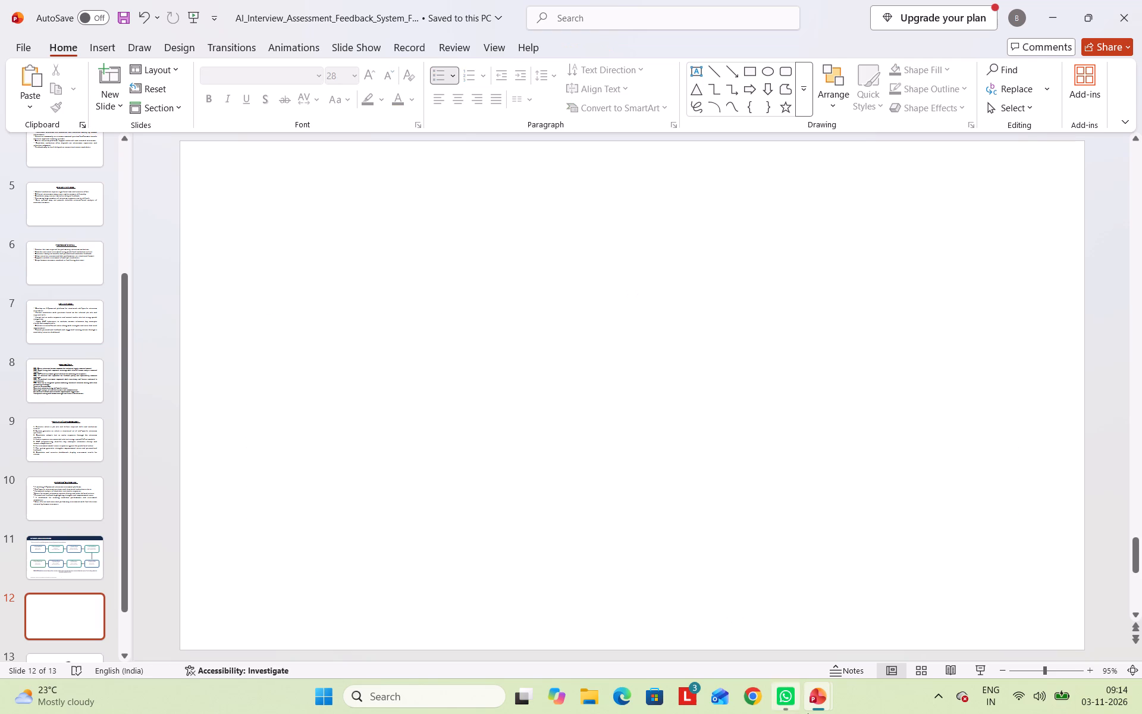
Switch to the architecture and domains presentation and copy all objects of its Domains and Technologies Used slide.
left_click(867, 634)
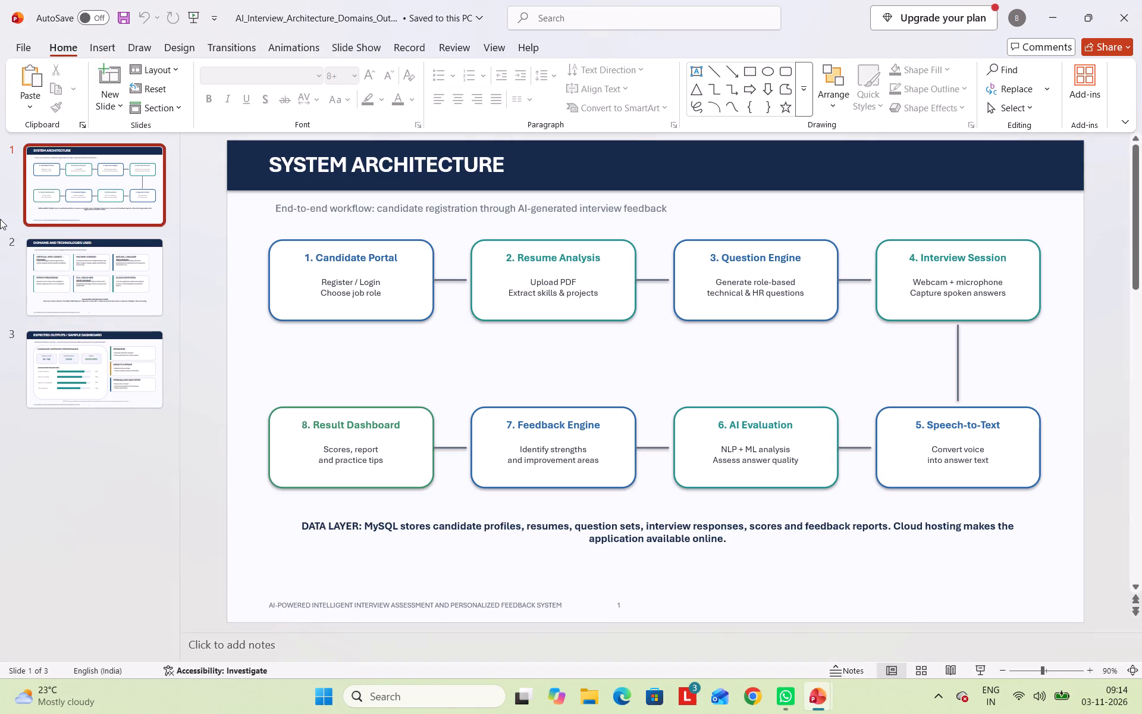
left_click(79, 280)
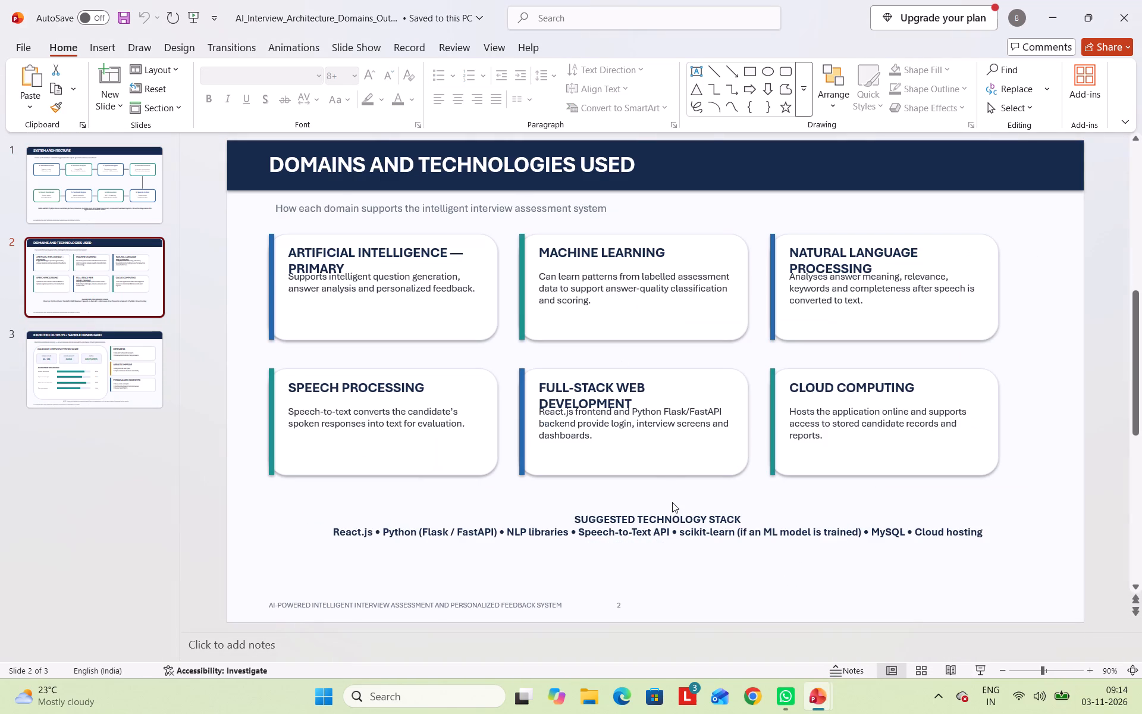
left_click(673, 503)
key("ctrl+a")
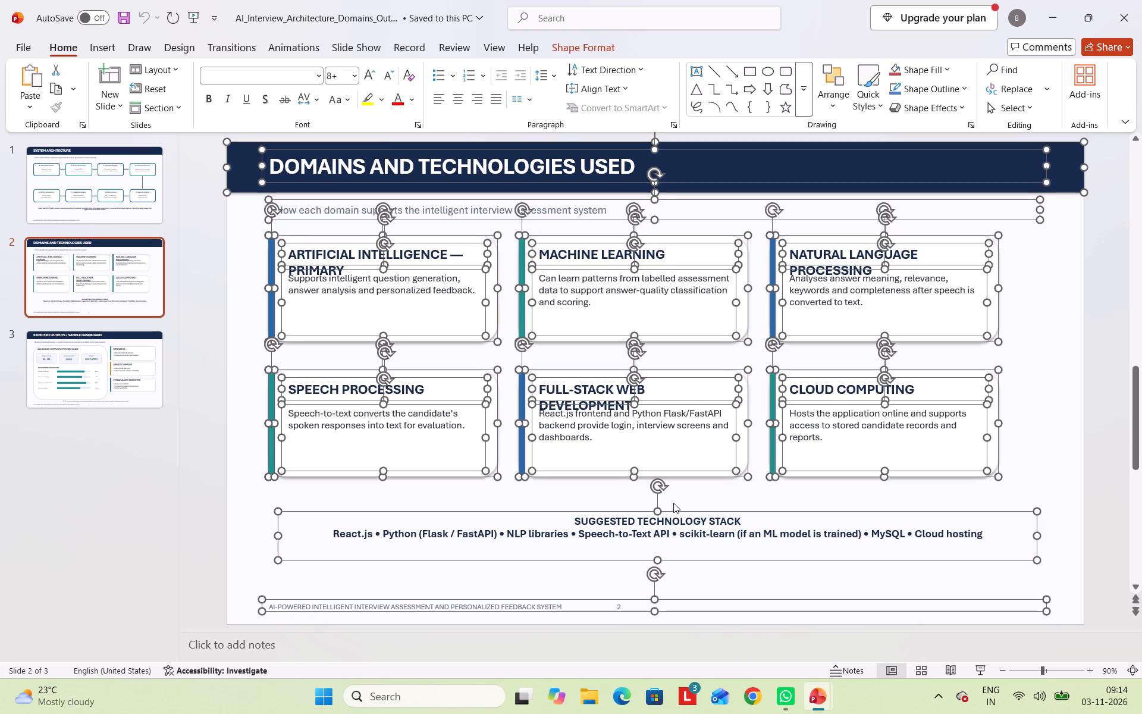
key("ctrl+c")
Return to the Assessment Feedback System presentation and paste the Domains and Technologies Used content onto blank slide 12.
left_click(880, 629)
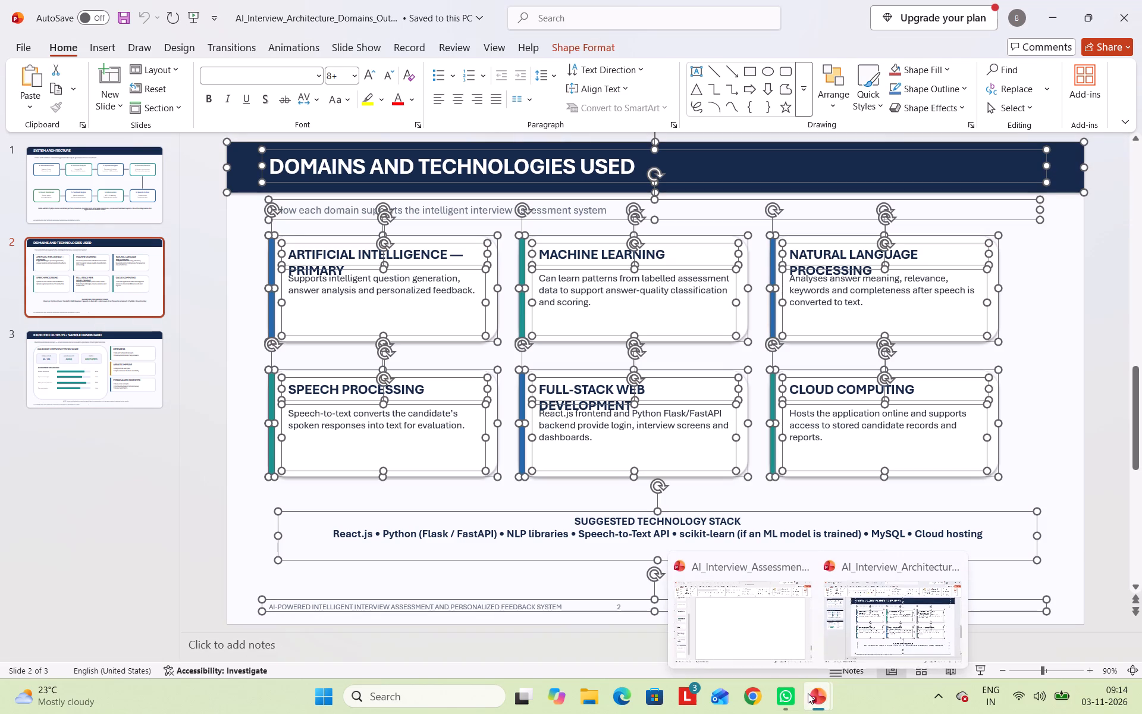
left_click(749, 616)
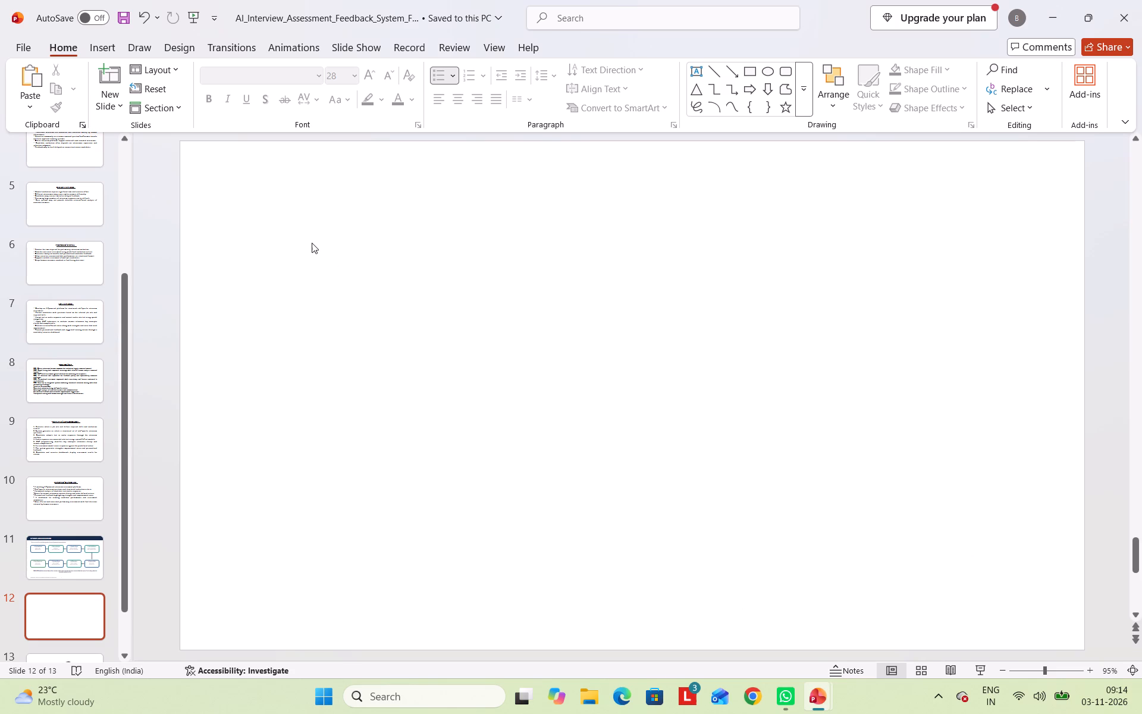
left_click(310, 241)
left_click(421, 322)
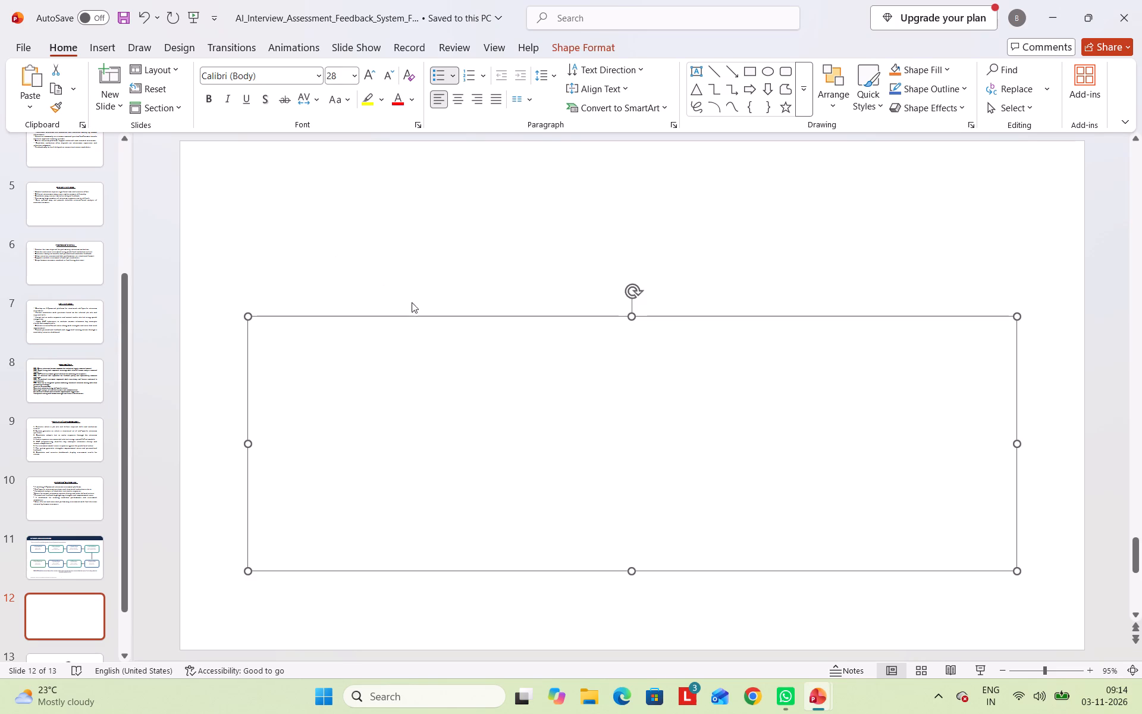
left_click(392, 280)
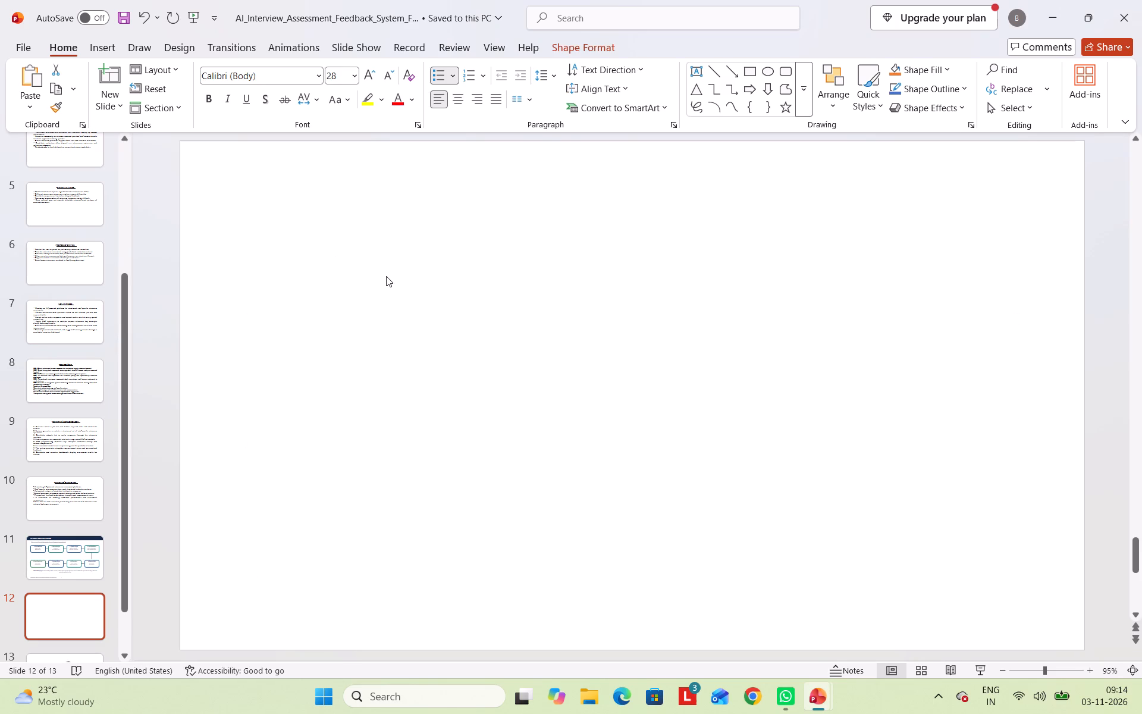
key("ctrl+v")
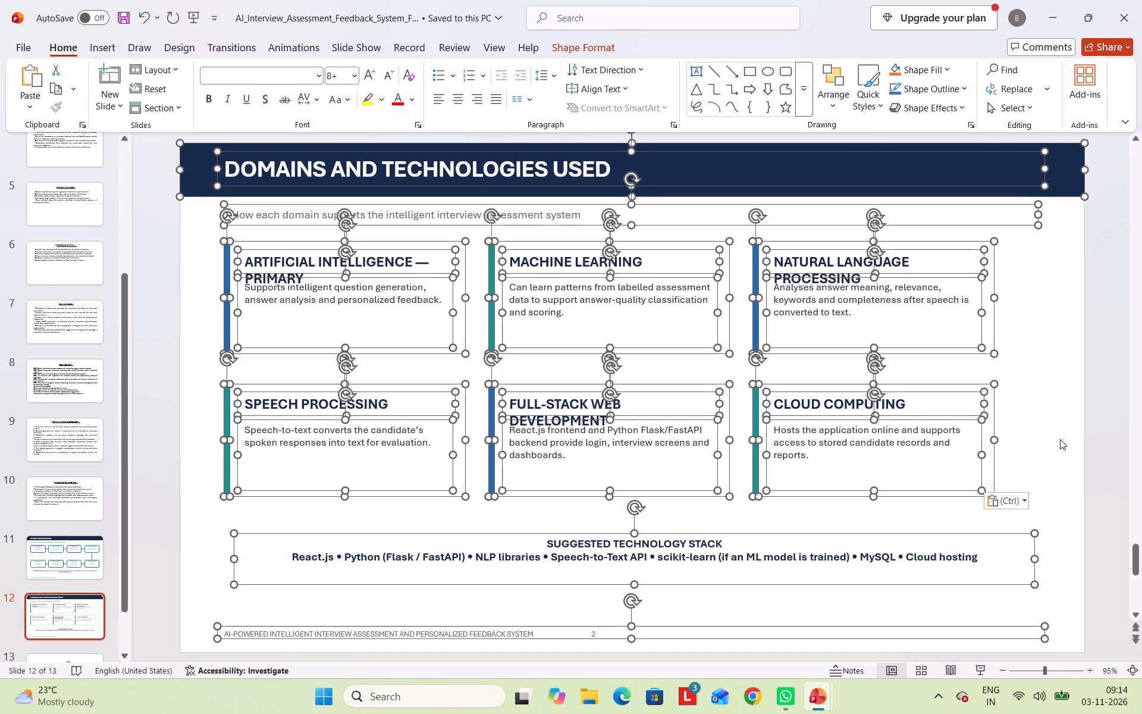
left_click(1060, 439)
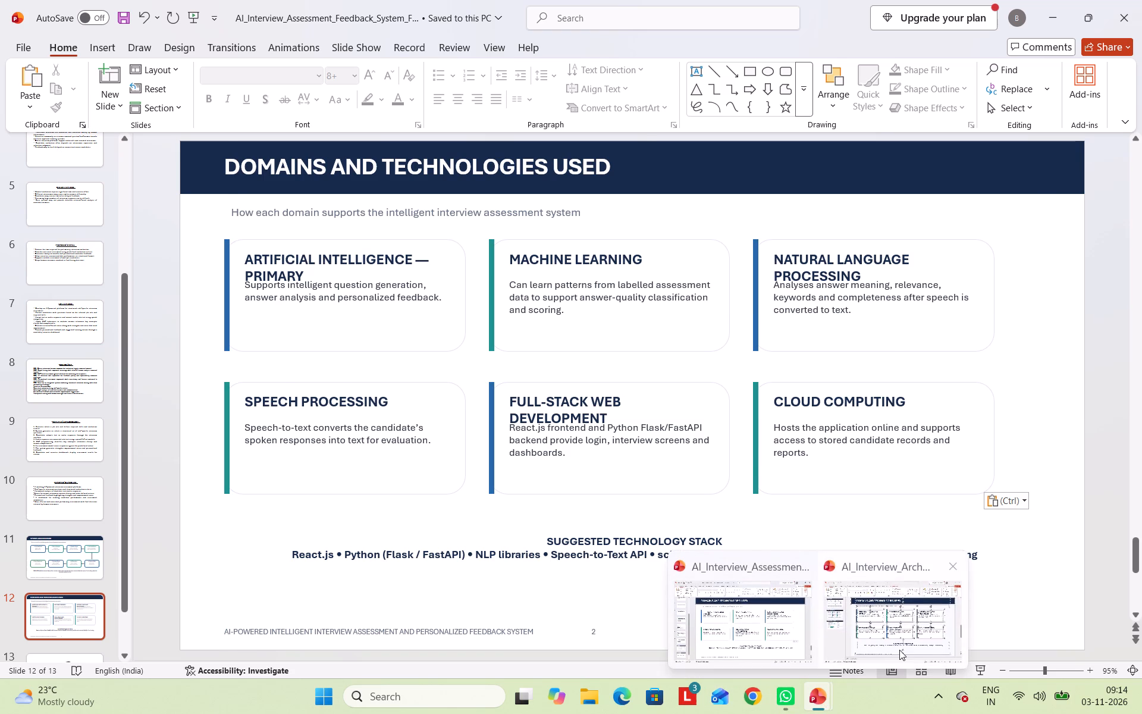
Switch to the architecture and domains presentation and open slide 3, Expected Outputs / Sample Dashboard.
left_click(899, 650)
left_click(139, 383)
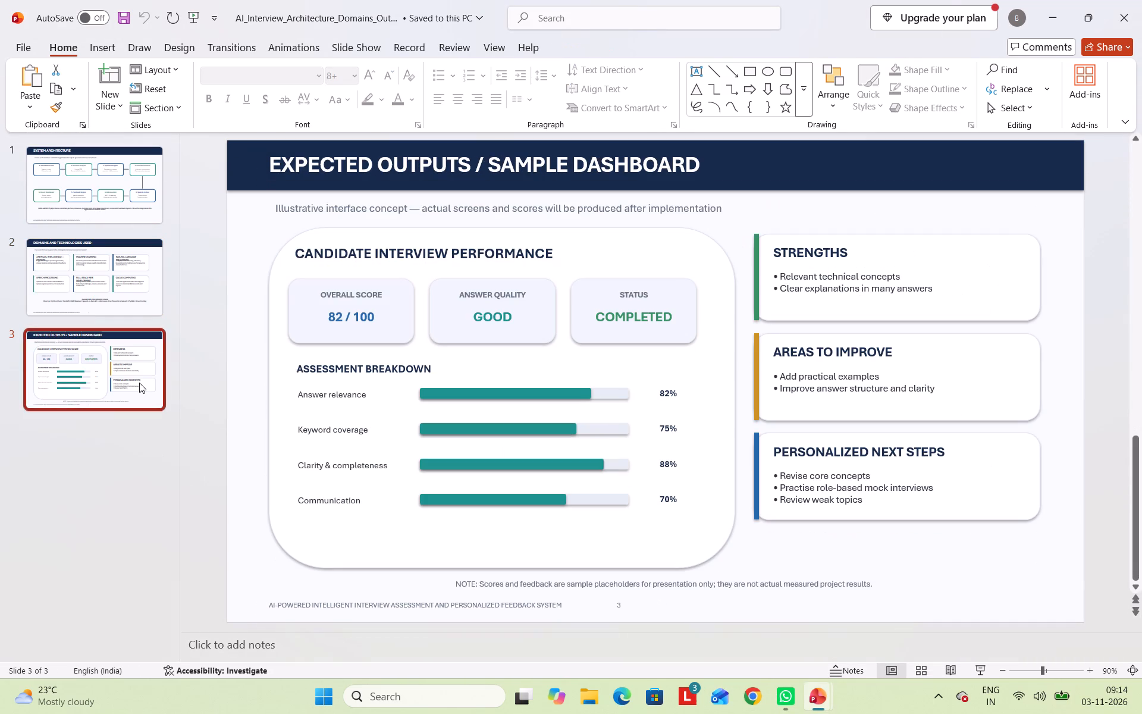
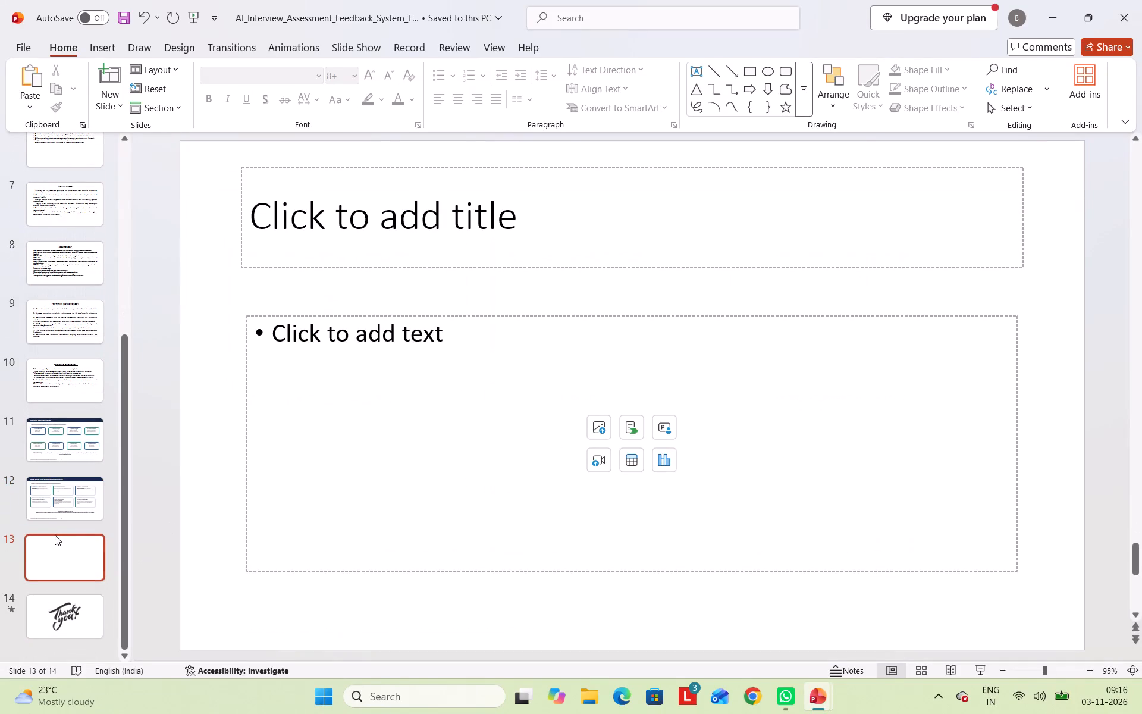
Enter blank lines in the title and body placeholders of empty slide 13 to hide their prompts.
left_click(74, 549)
left_click(523, 226)
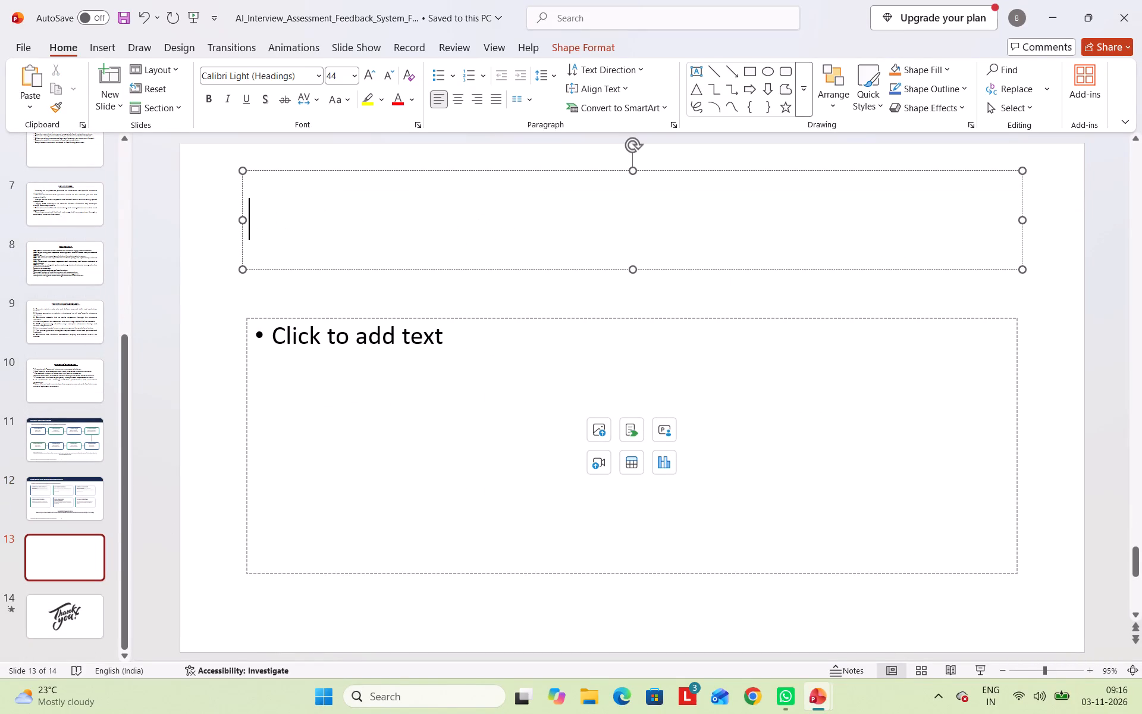
key("Return")
left_click(440, 343)
key("Return")
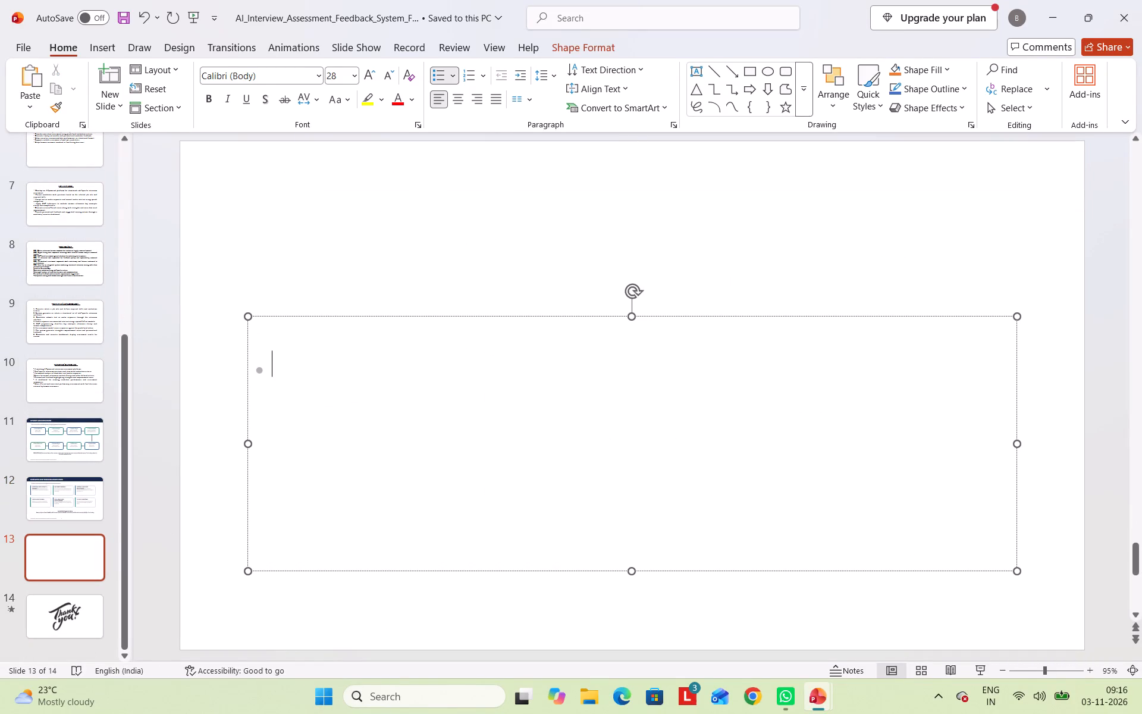
Start inserting a picture on blank slide 13 by opening the choice of picture sources.
left_click(107, 48)
left_click(119, 109)
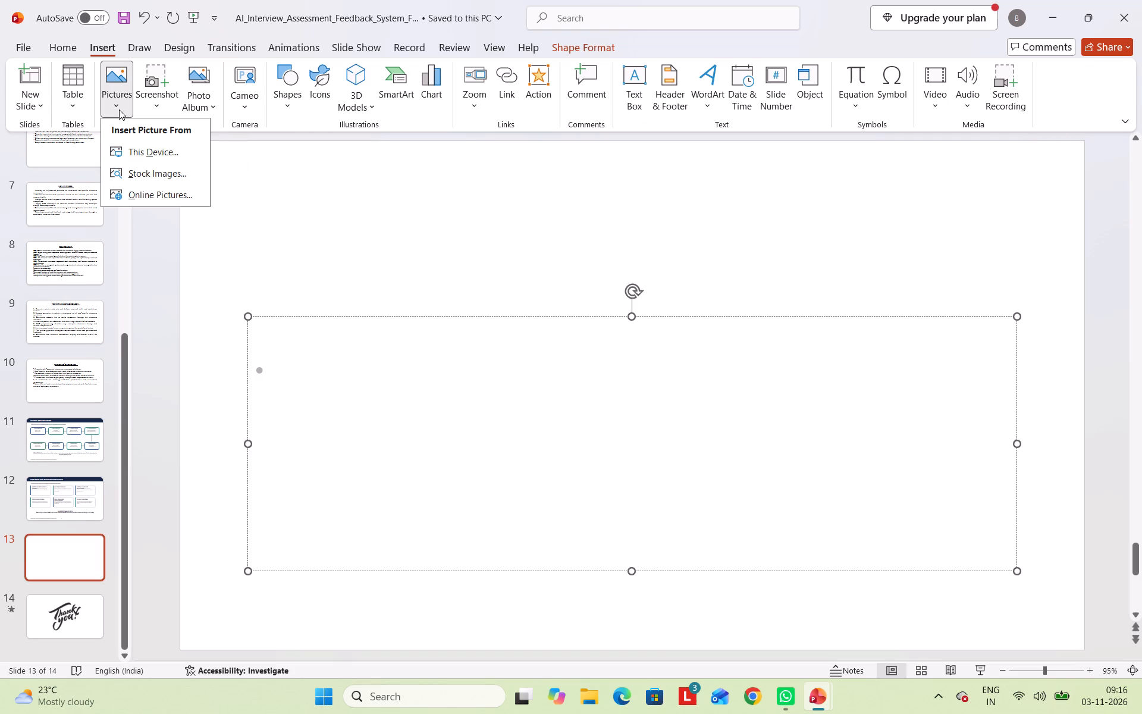
Start inserting a picture from this device on blank slide 13 and browse the computer's folders for the image file.
left_click(150, 152)
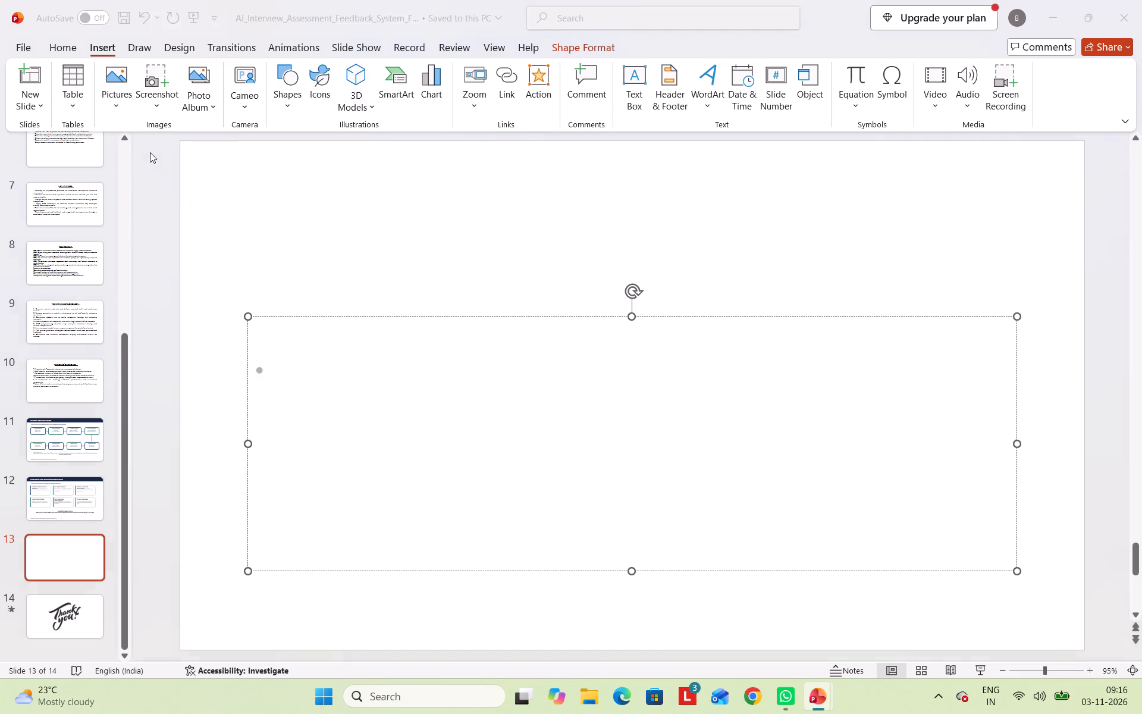
left_click(67, 120)
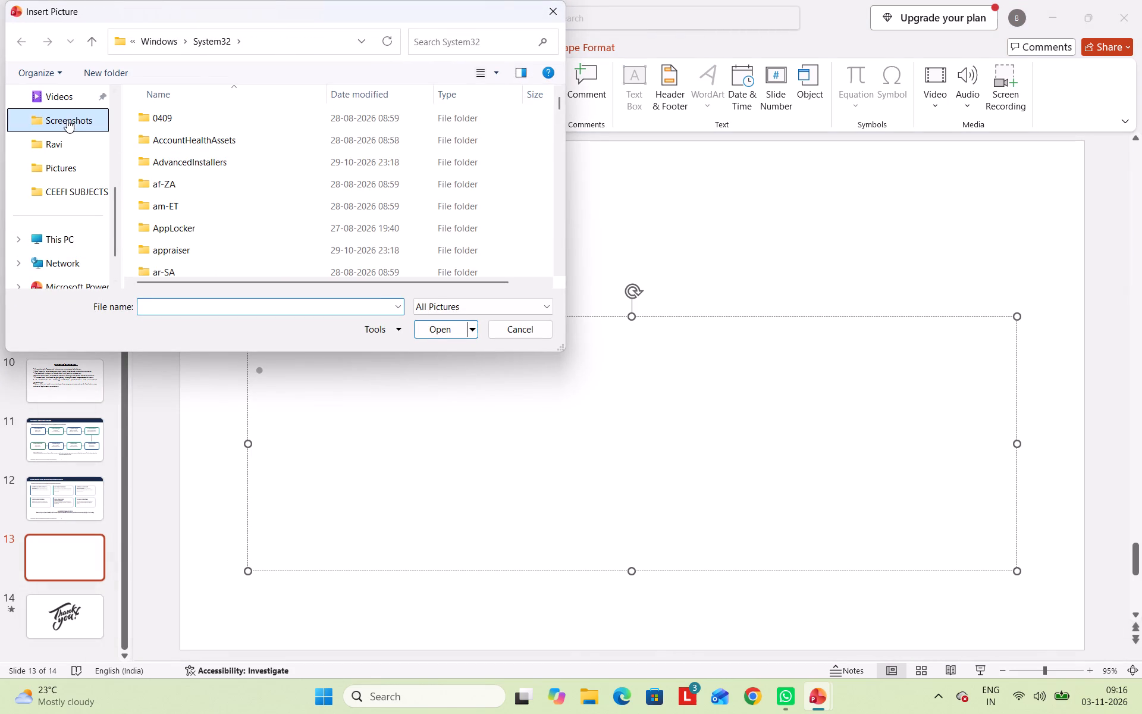
left_click(70, 239)
scroll(76, 214, "up", 1)
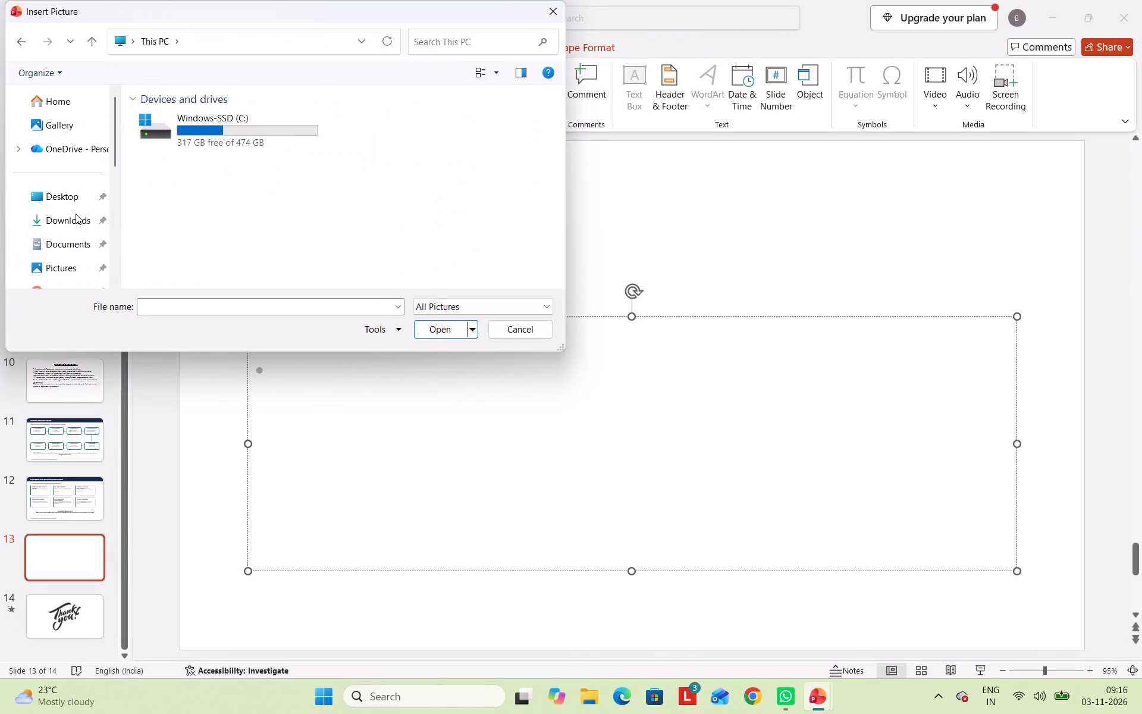
left_click(80, 112)
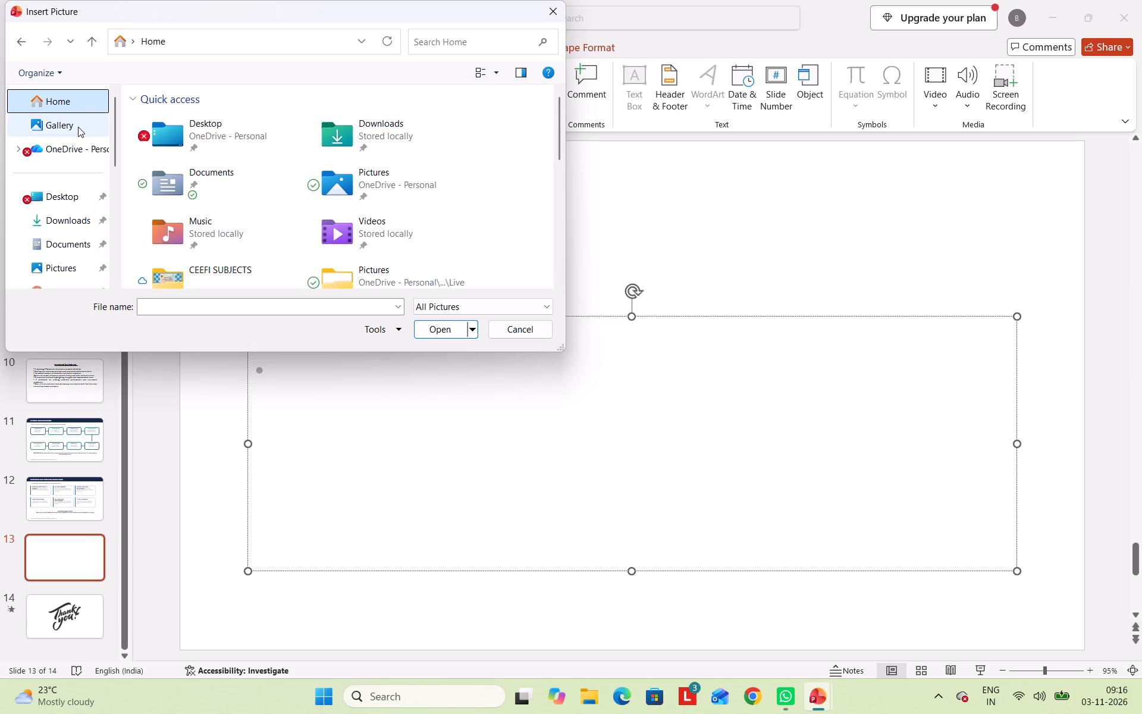
Look through the Gallery and Downloads folders for the image file to insert on blank slide 13.
left_click(78, 127)
scroll(224, 201, "down", 2)
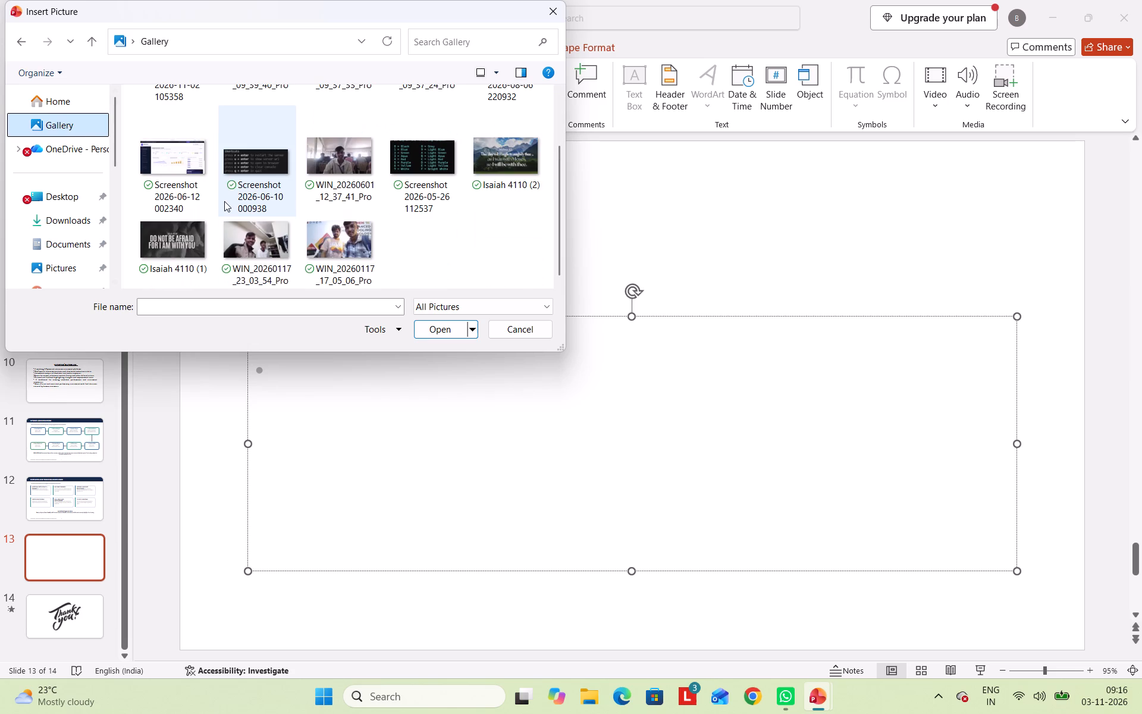
scroll(224, 201, "down", 1)
scroll(224, 201, "up", 3)
left_click(82, 221)
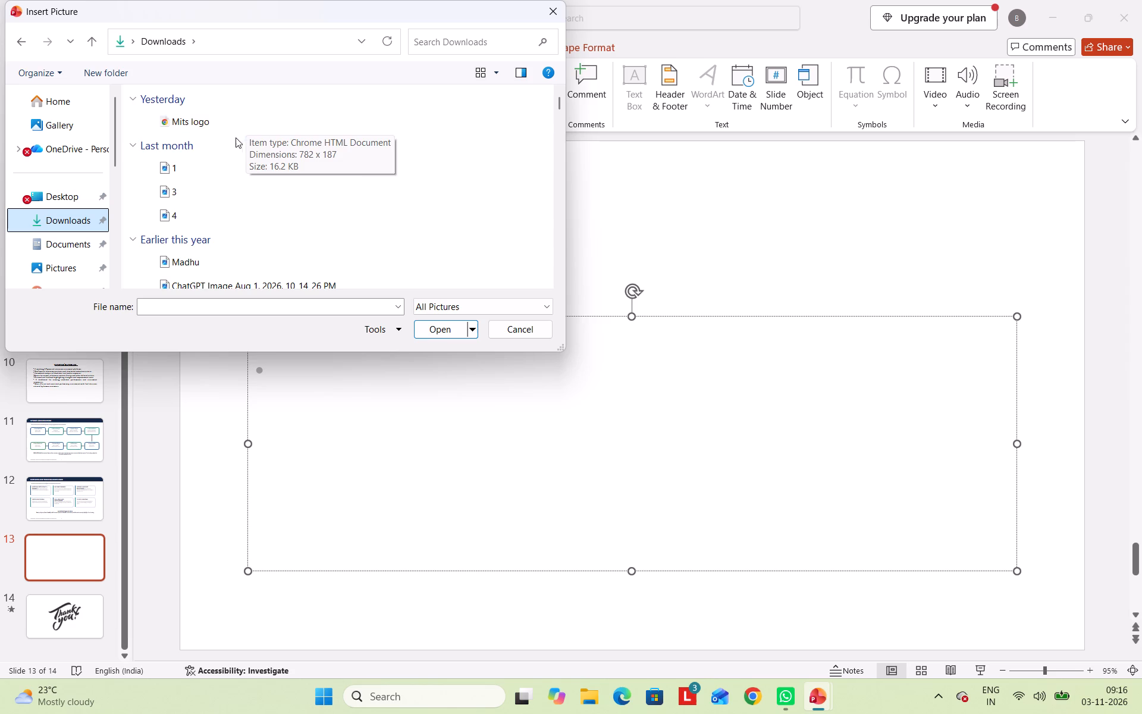
scroll(213, 168, "down", 1)
scroll(213, 168, "up", 1)
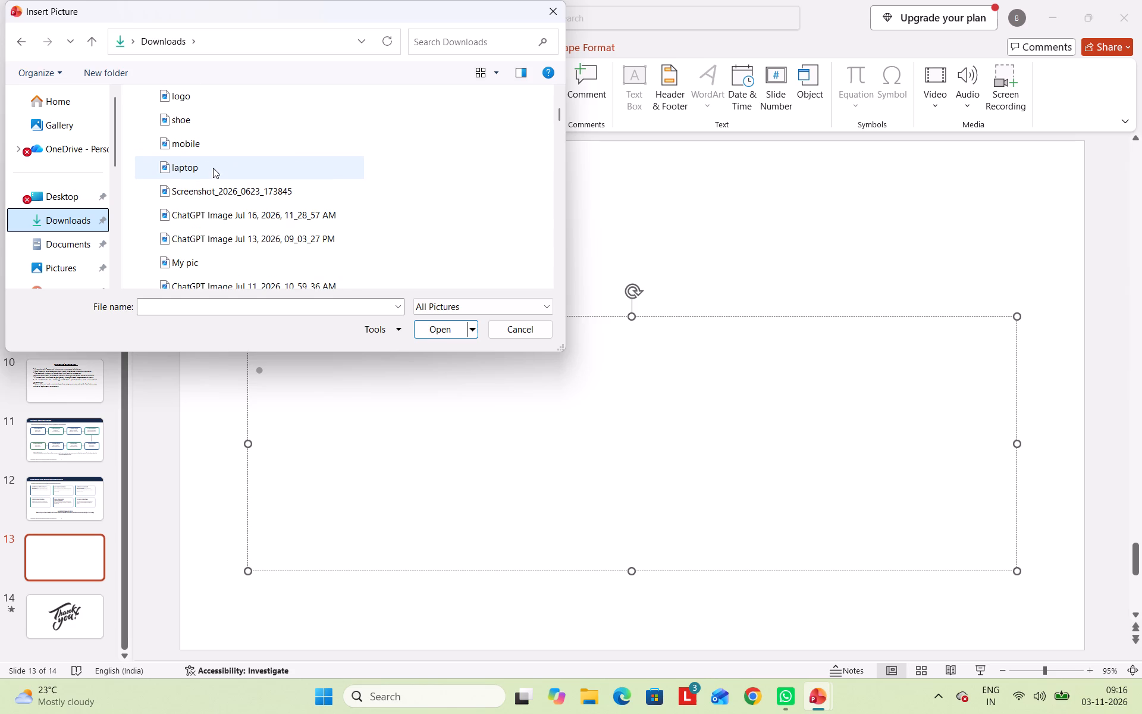
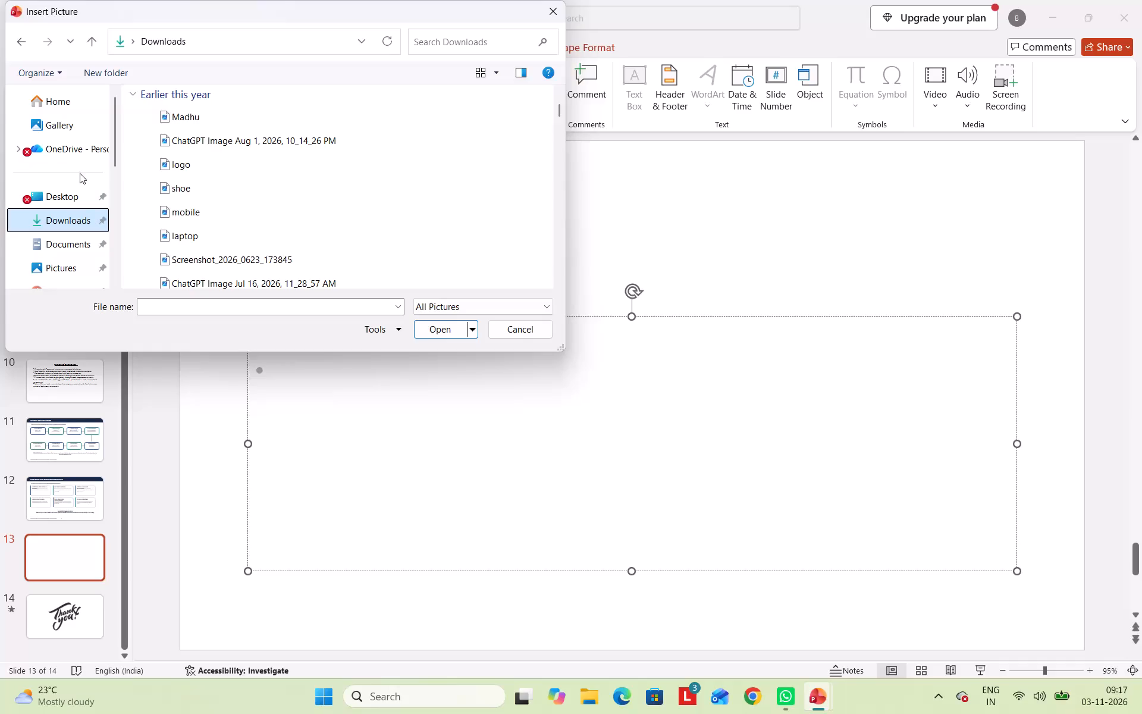
Insert the WhatsApp Image 2026-11-03 file from the Pictures folder onto blank slide 13 and deselect the placed picture.
left_click(67, 269)
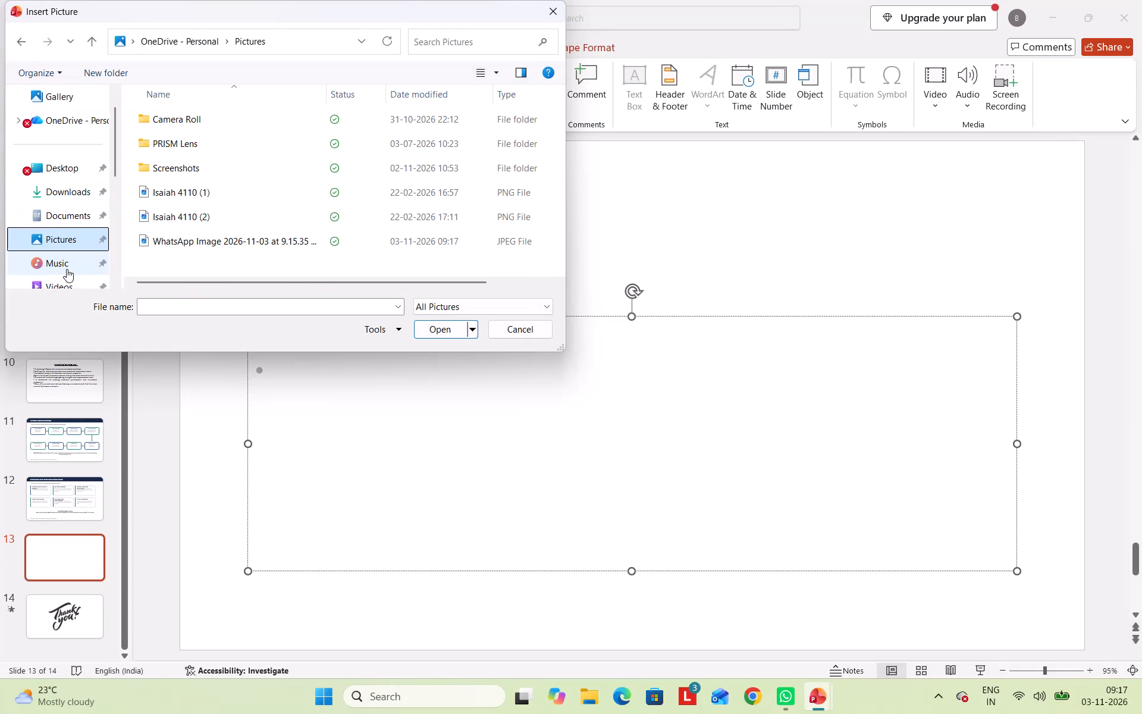
double_click(196, 237)
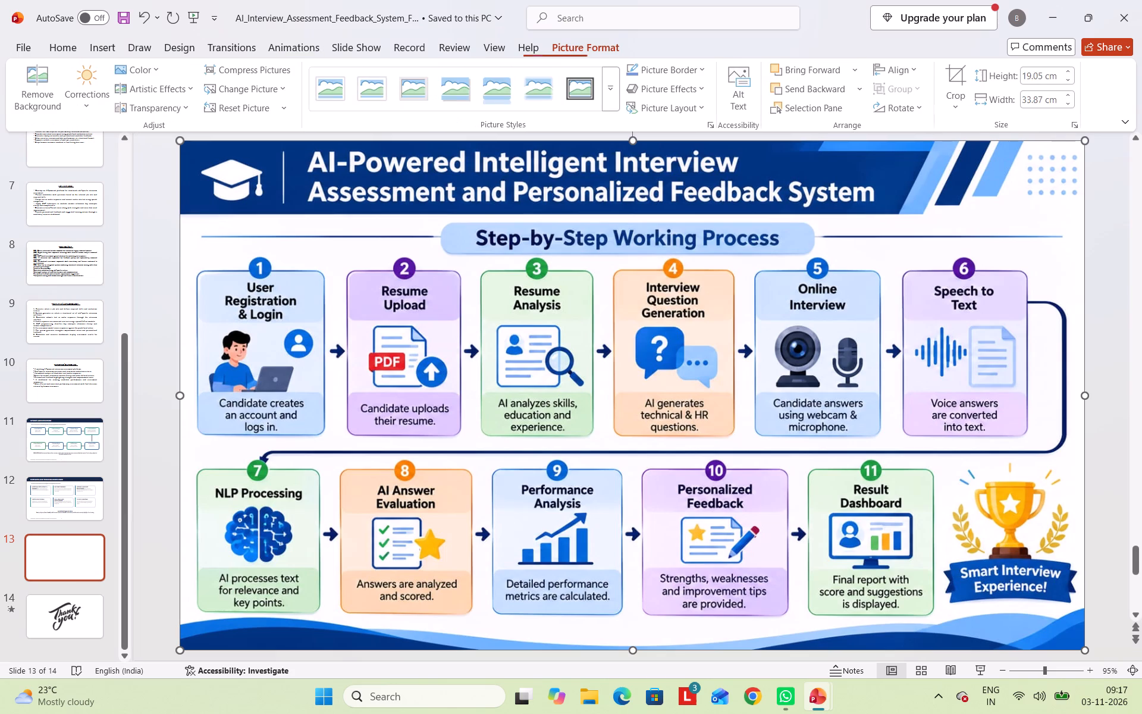
left_click(1099, 456)
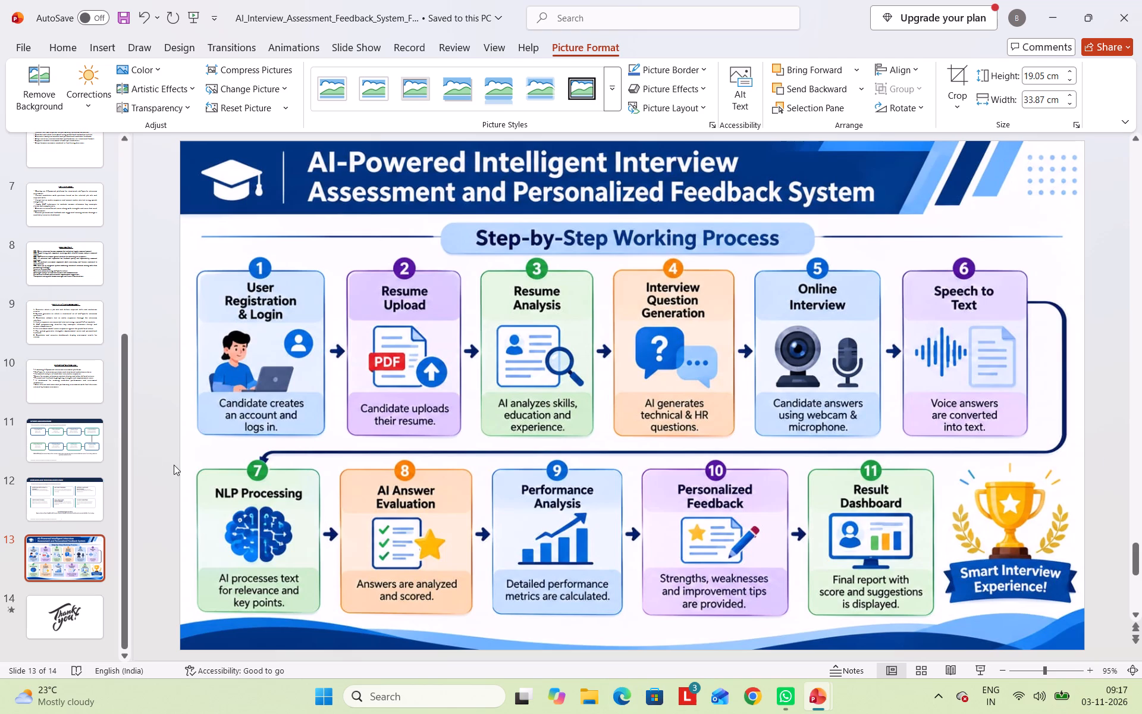
Delete one blank line between the ABSTRACT heading and the body text on slide 3.
left_click(71, 386)
left_click(68, 321)
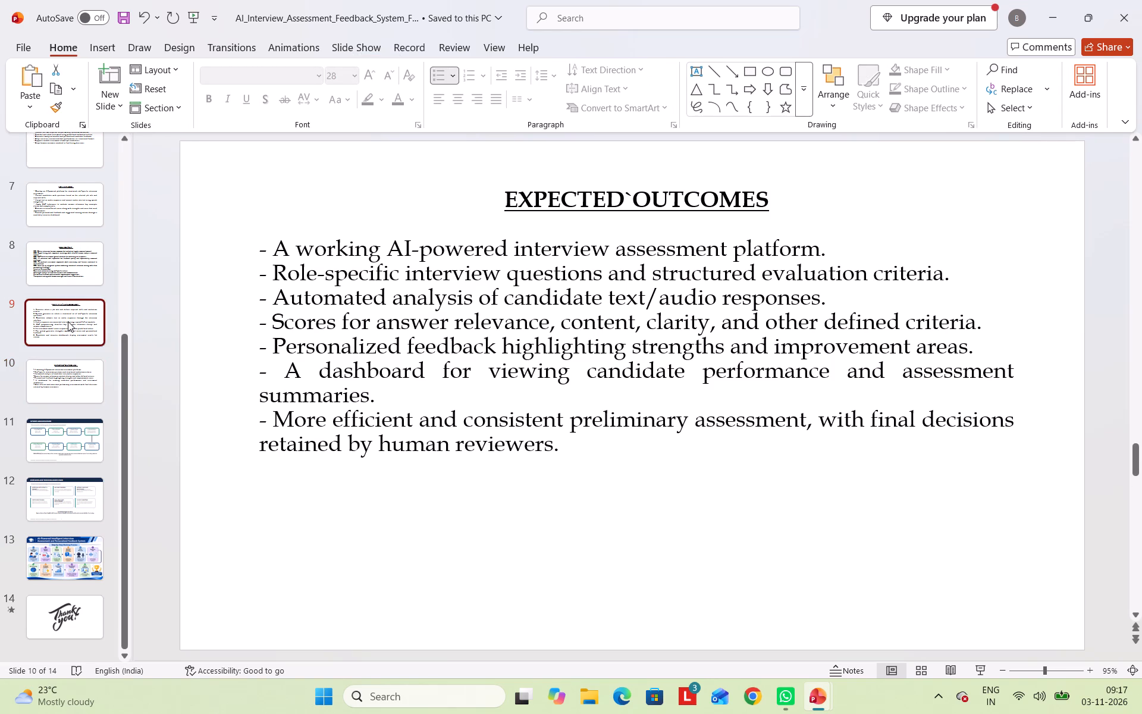
scroll(78, 236, "up", 4)
left_click(73, 232)
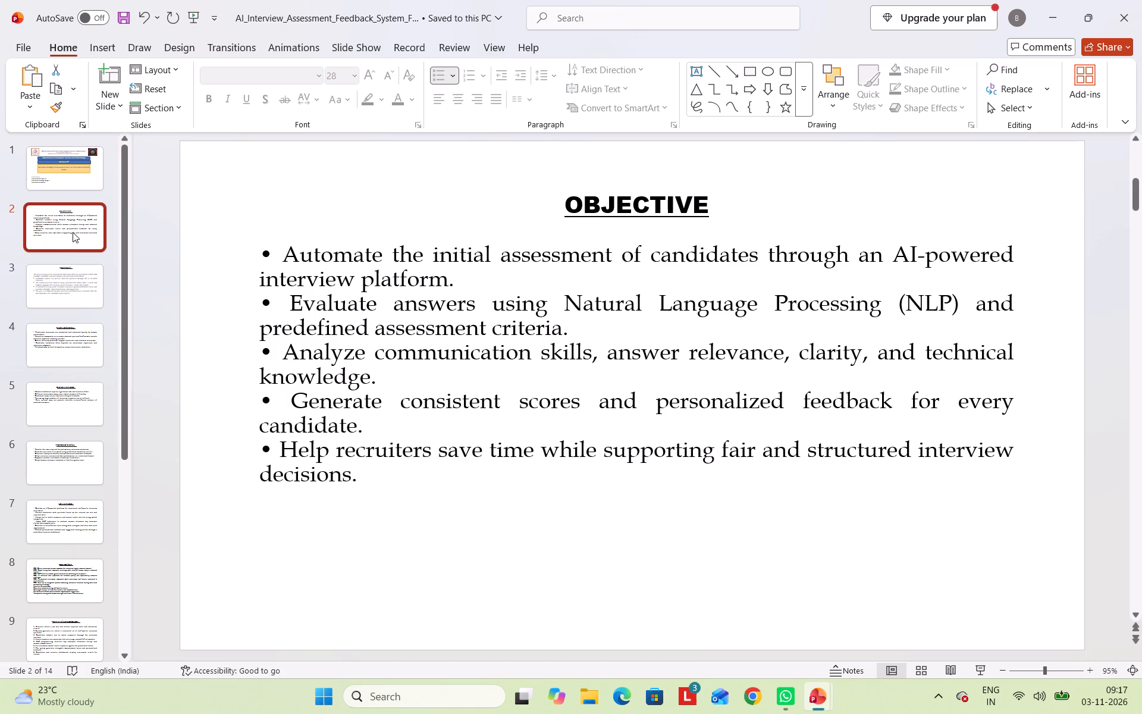
left_click(64, 287)
left_click(651, 210)
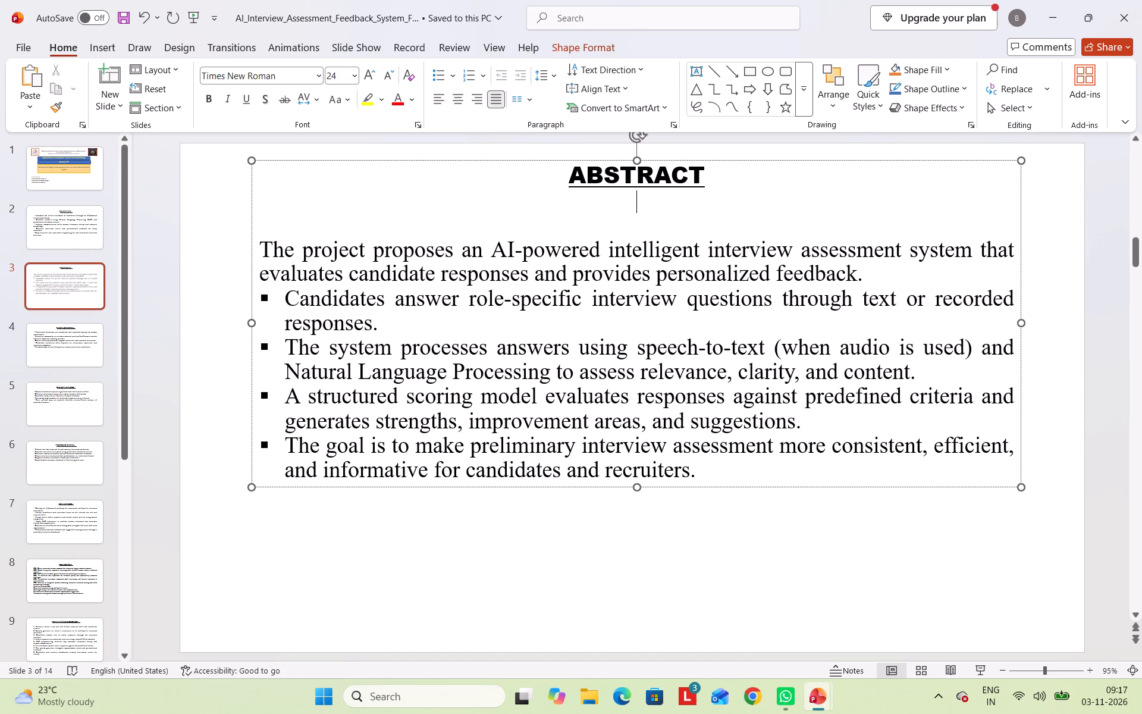
left_click(633, 224)
key("BackSpace")
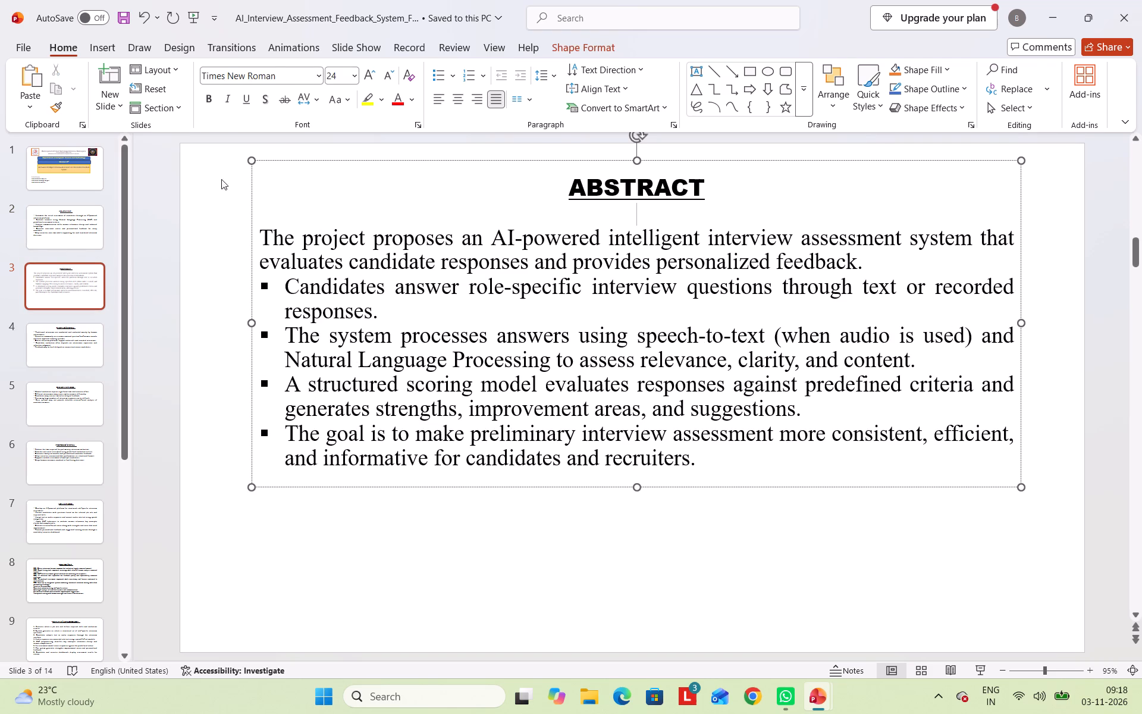
Insert a new slide directly after the OBJECTIVE slide and select it.
left_click(98, 212)
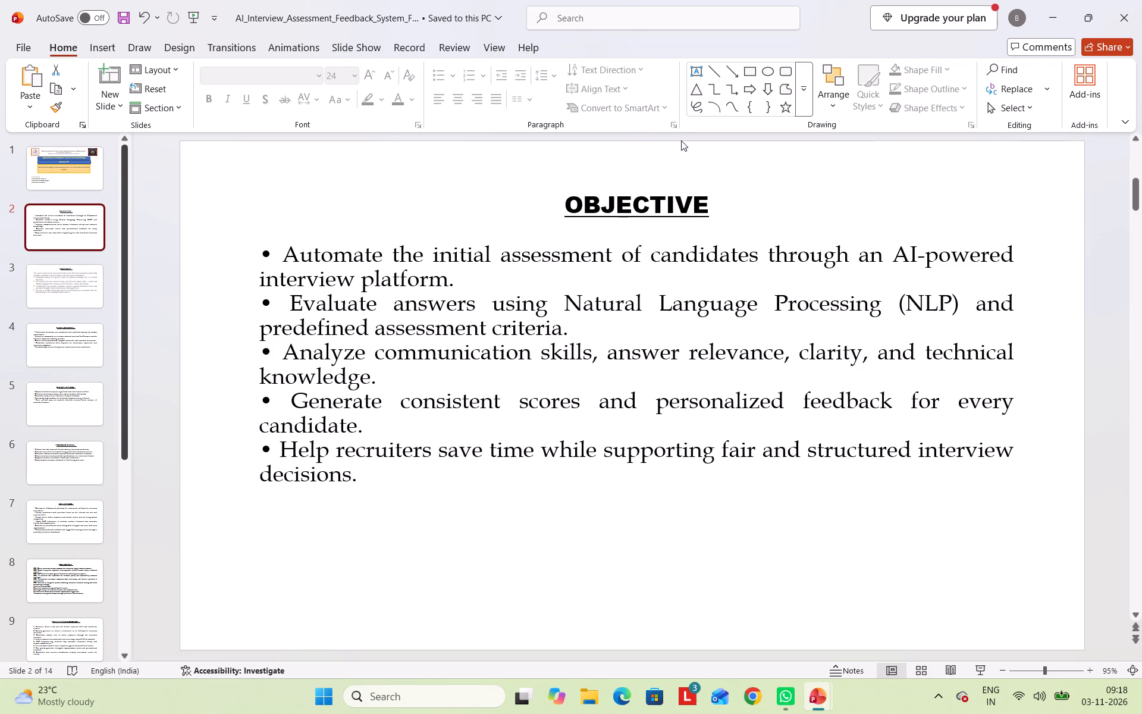
left_click(633, 172)
left_click(637, 241)
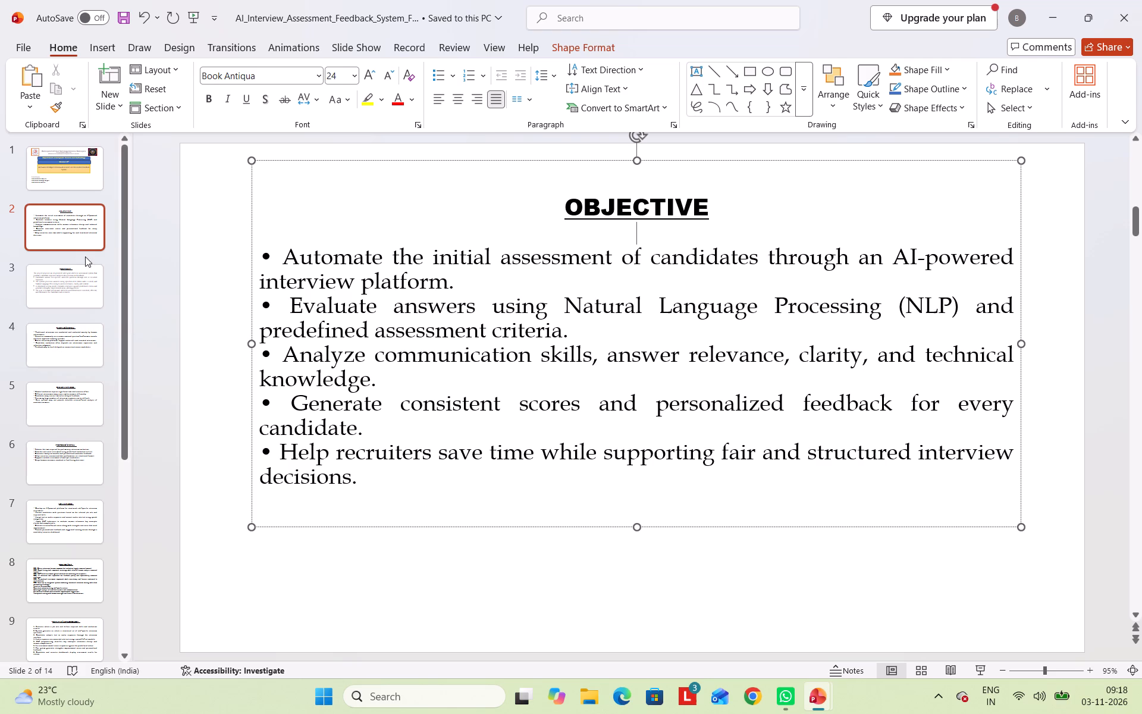
key("ctrl+m")
left_click(80, 296)
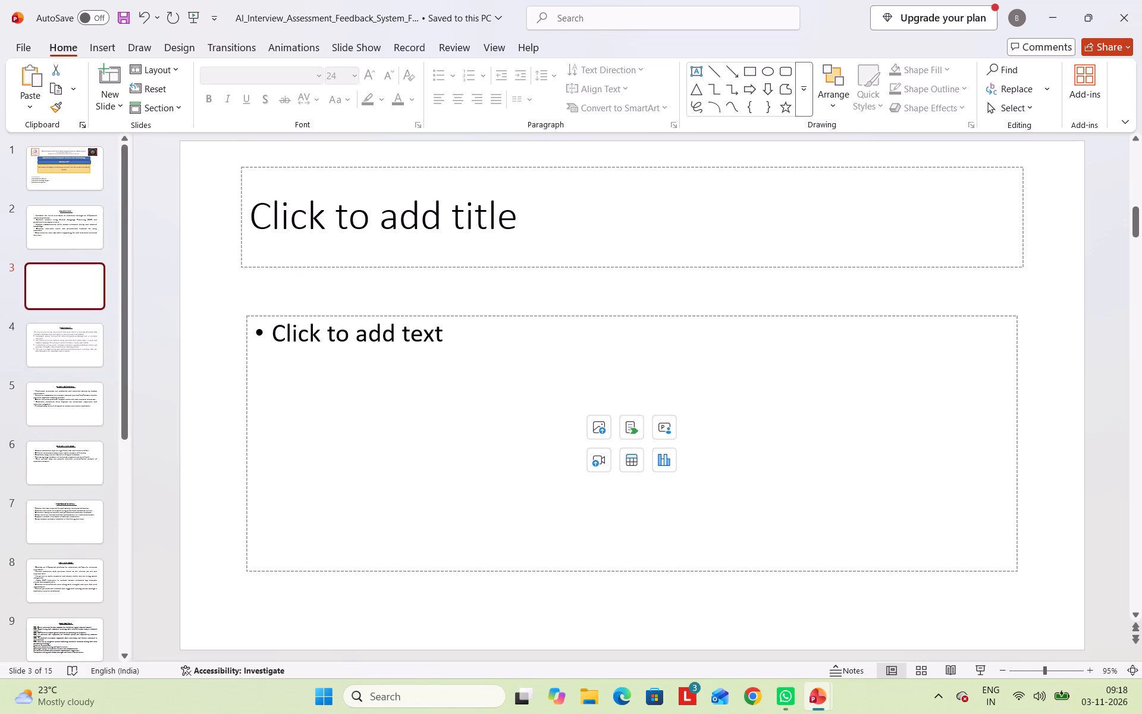
Enter PROBLEM STATEMENT as the title of the new blank slide 3.
left_click_drag(497, 208, 514, 212)
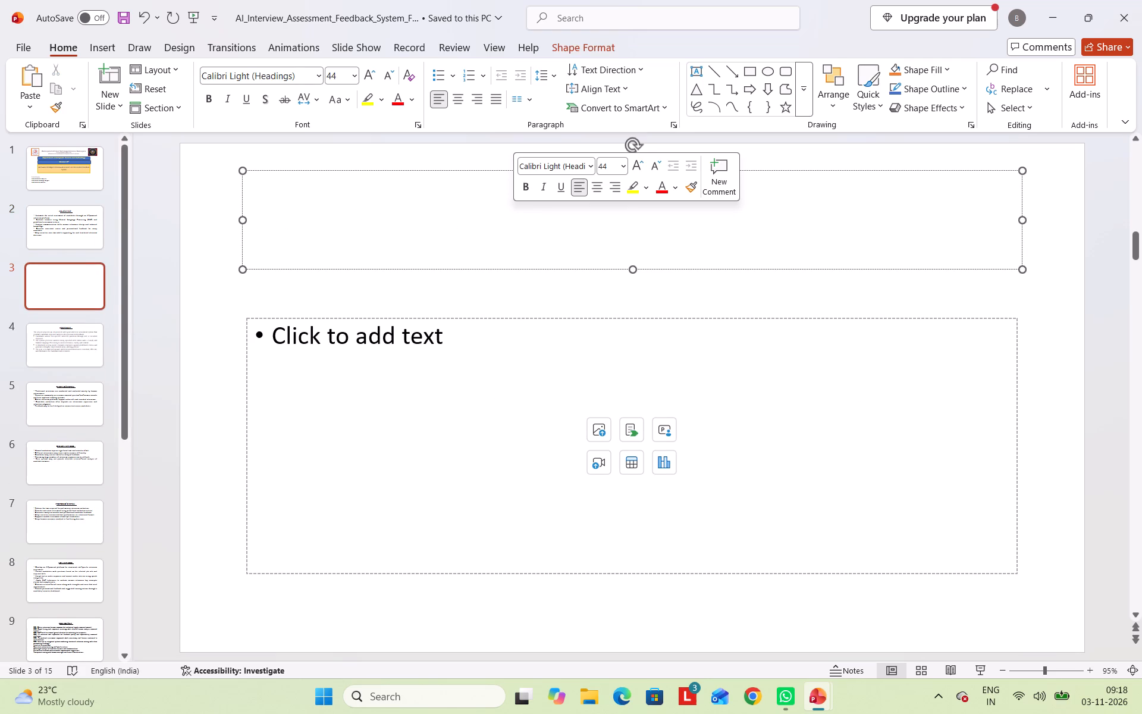
type("pR")
key("BackSpace")
key("BackSpace")
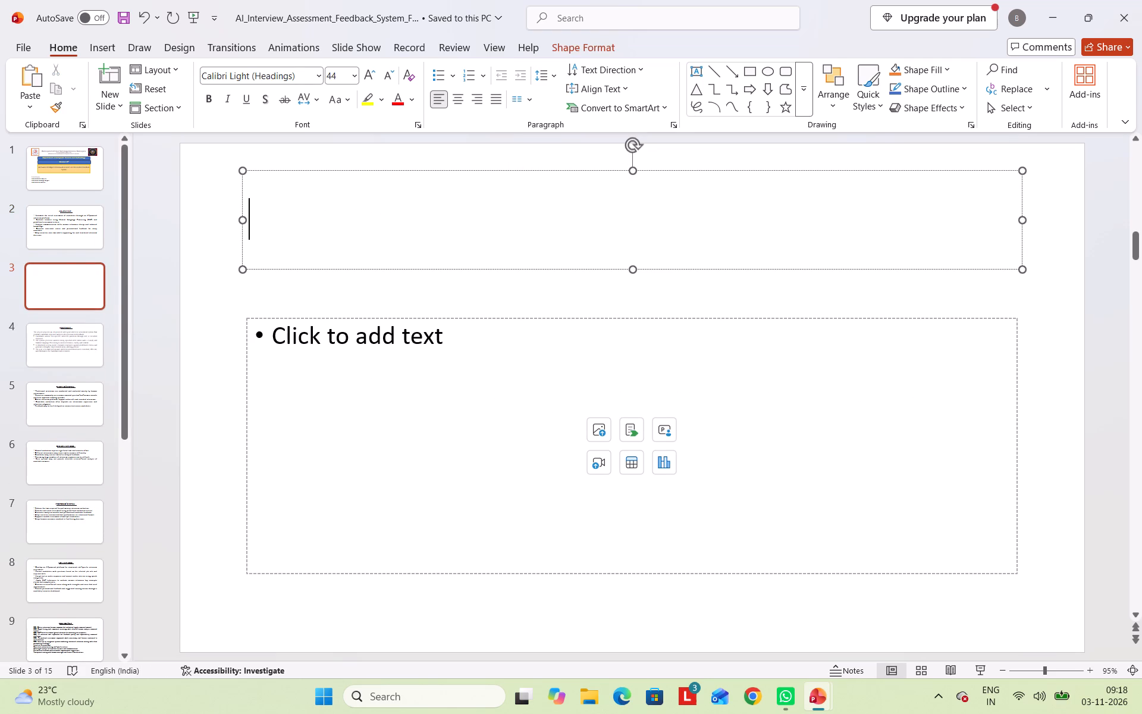
type("PROBLEM STAT")
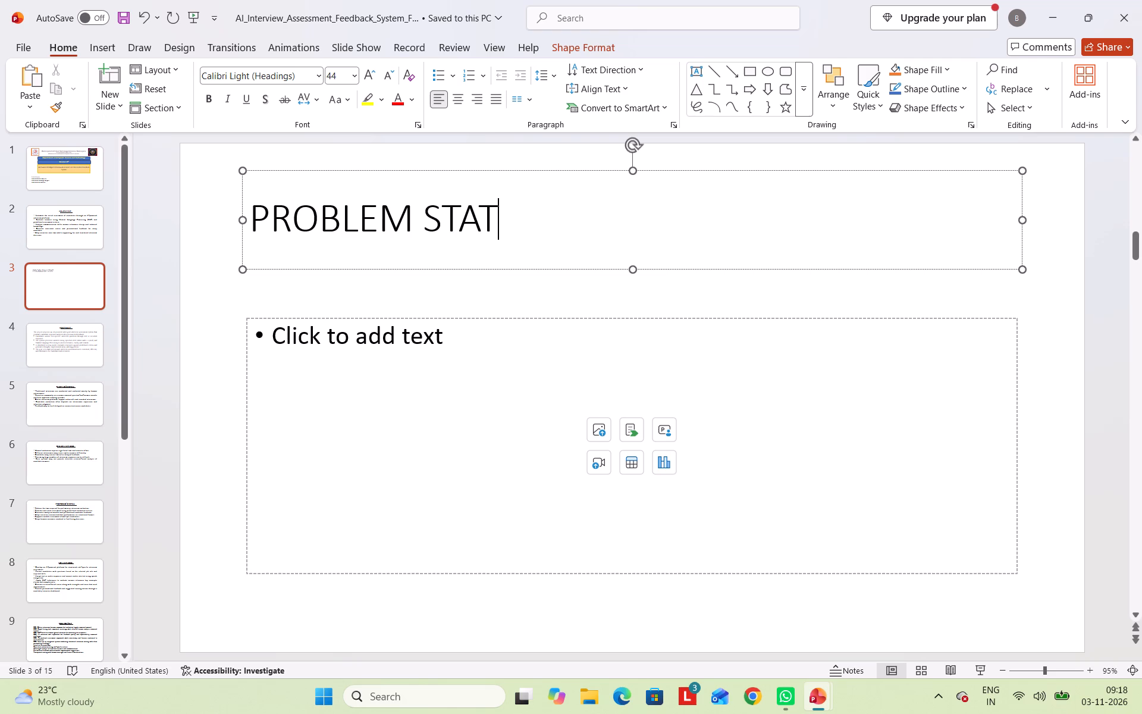
type("EMENT")
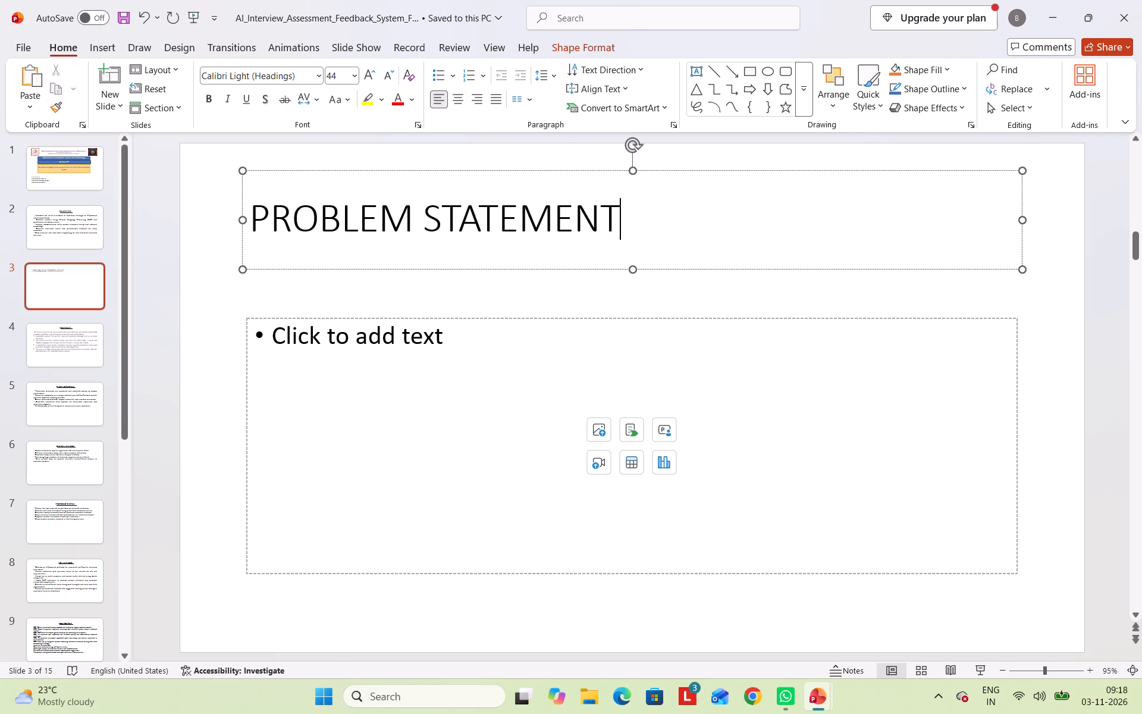
Format the PROBLEM STATEMENT title as 24 pt, bold and underlined, and open its font choices.
left_click_drag(634, 223, 293, 247)
left_click(398, 202)
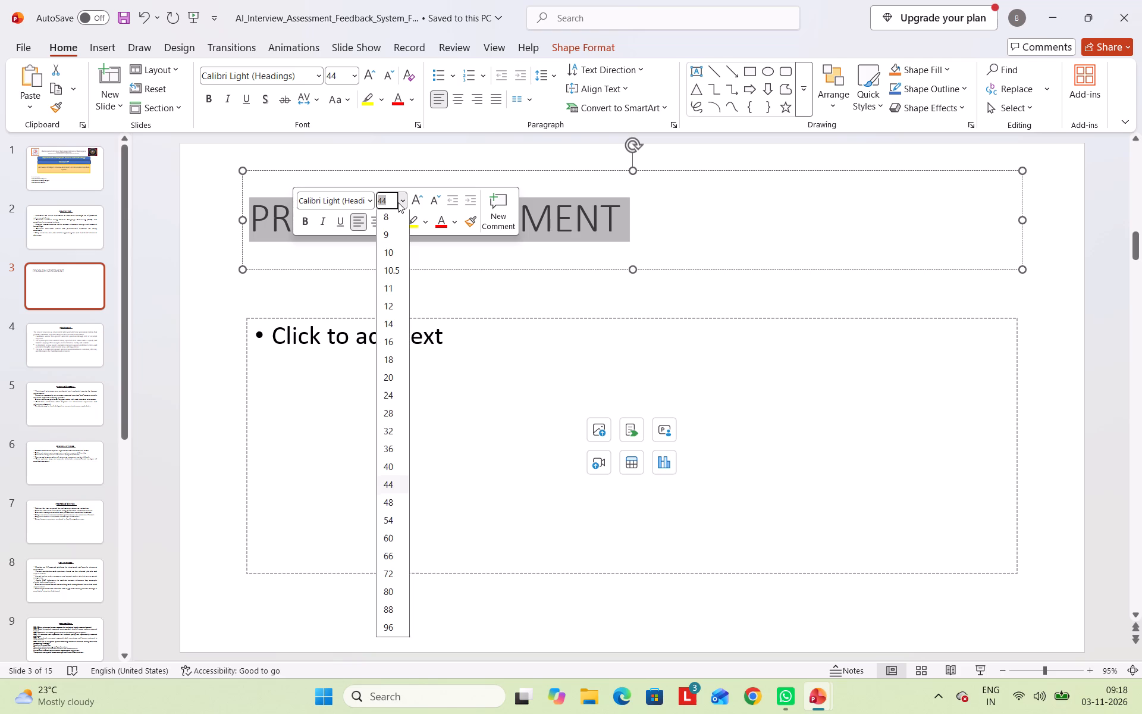
left_click(388, 392)
left_click(302, 217)
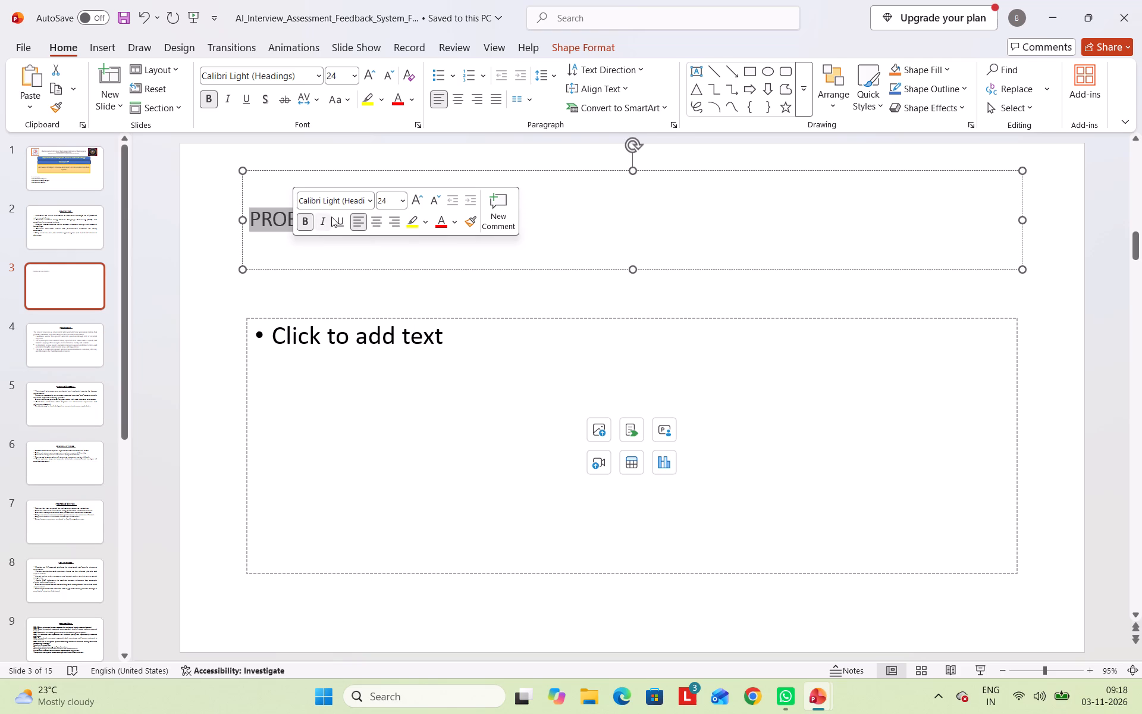
left_click(343, 221)
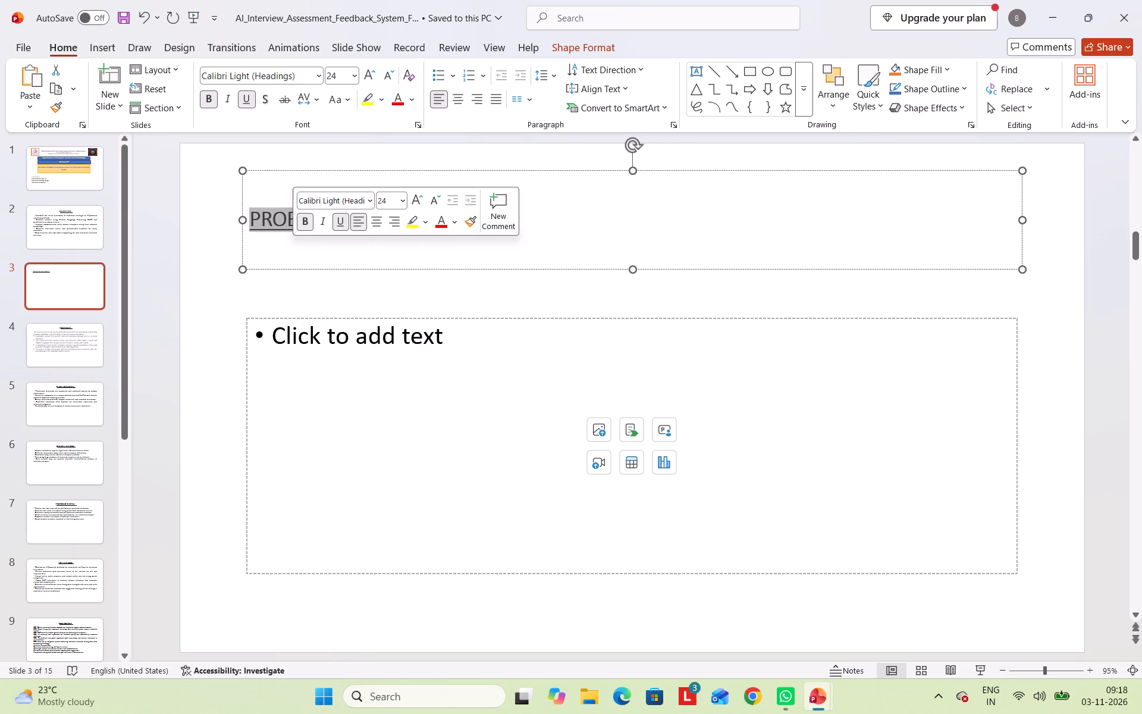
left_click(369, 201)
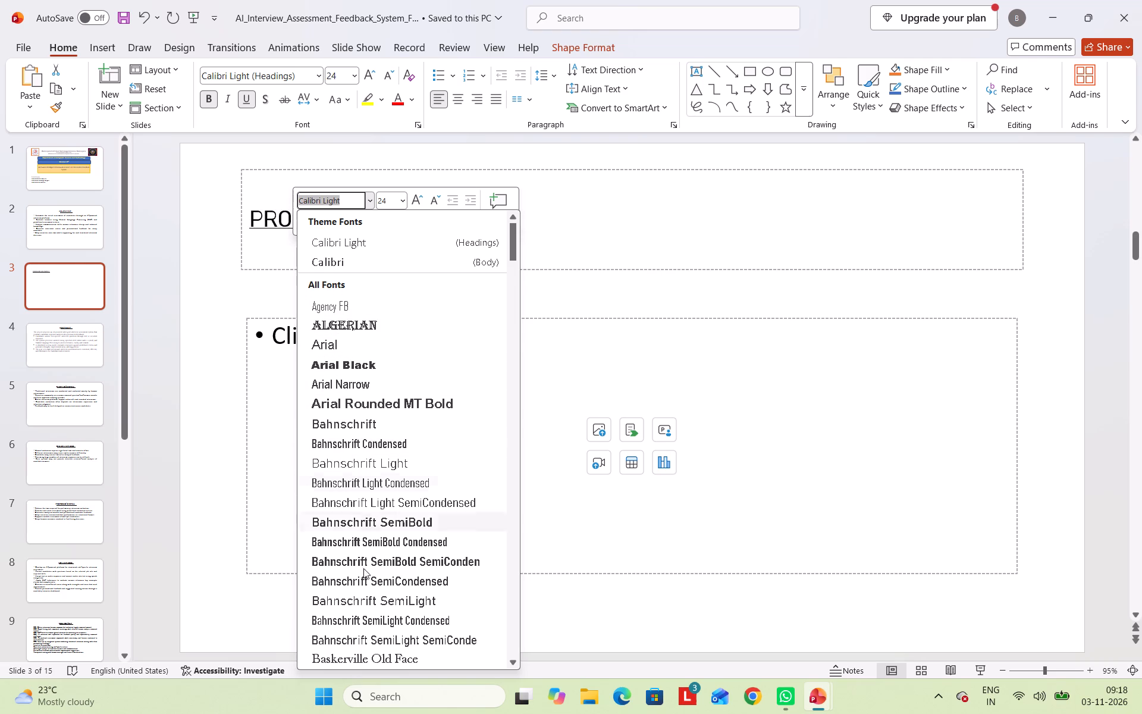
Set the font of the PROBLEM STATEMENT title on slide 3 to Book Antiqua.
scroll(364, 573, "down", 1)
left_click(369, 583)
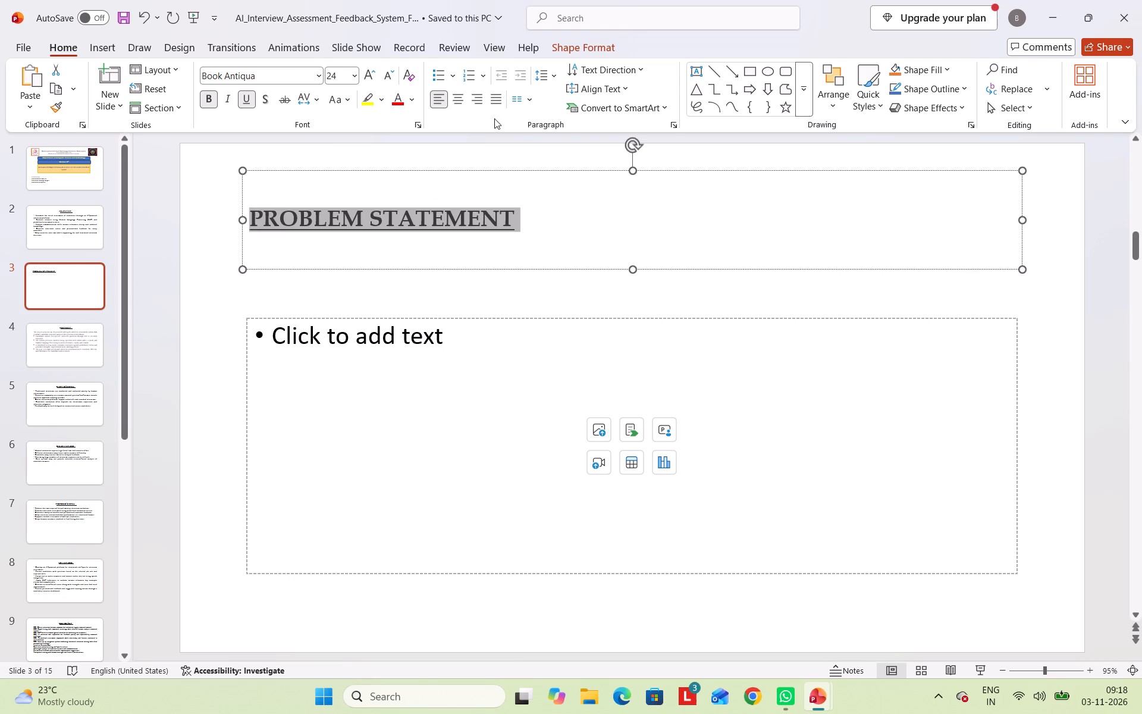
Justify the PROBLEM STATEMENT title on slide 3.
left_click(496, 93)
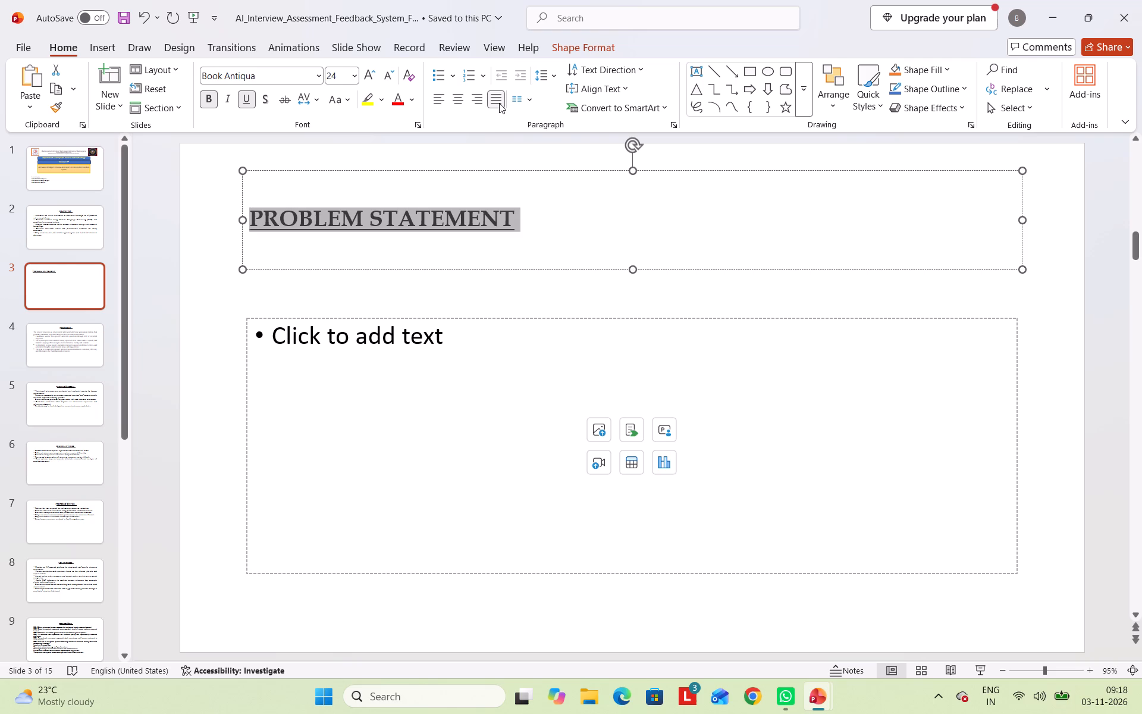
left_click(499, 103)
Centre the whole PROBLEM STATEMENT title horizontally within its title placeholder.
left_click(513, 220)
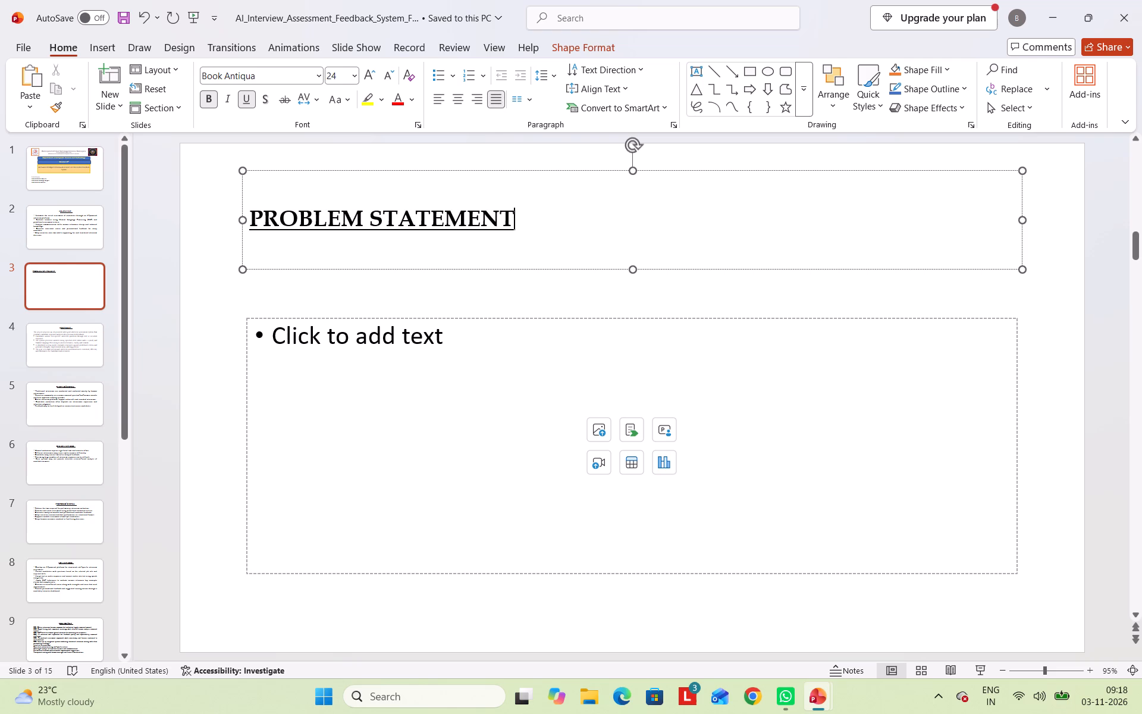
left_click_drag(527, 222, 309, 221)
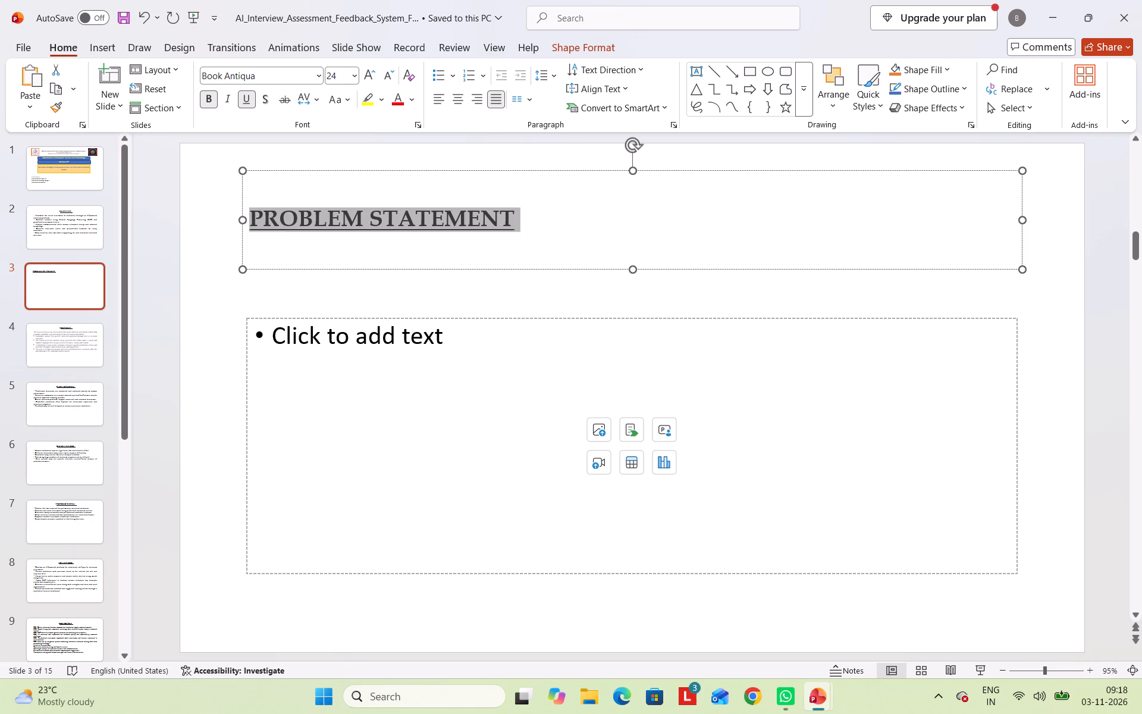
left_click_drag(309, 221, 284, 221)
left_click(456, 99)
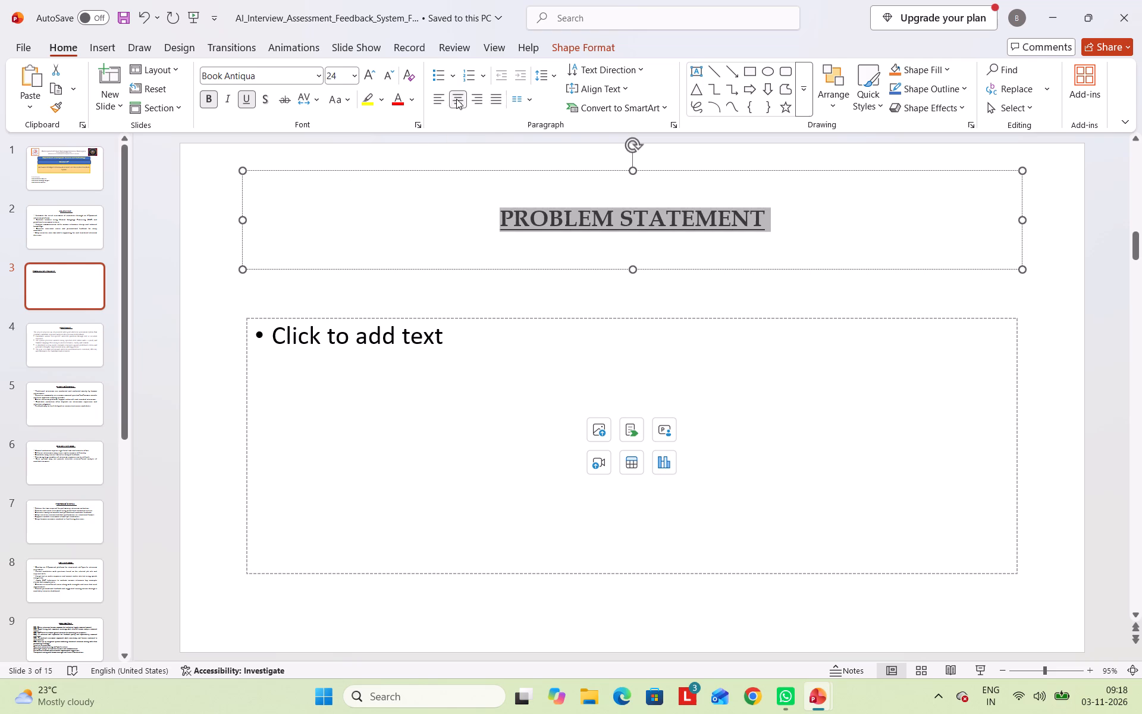
Place the text cursor in the empty body placeholder below the PROBLEM STATEMENT title.
left_click(544, 414)
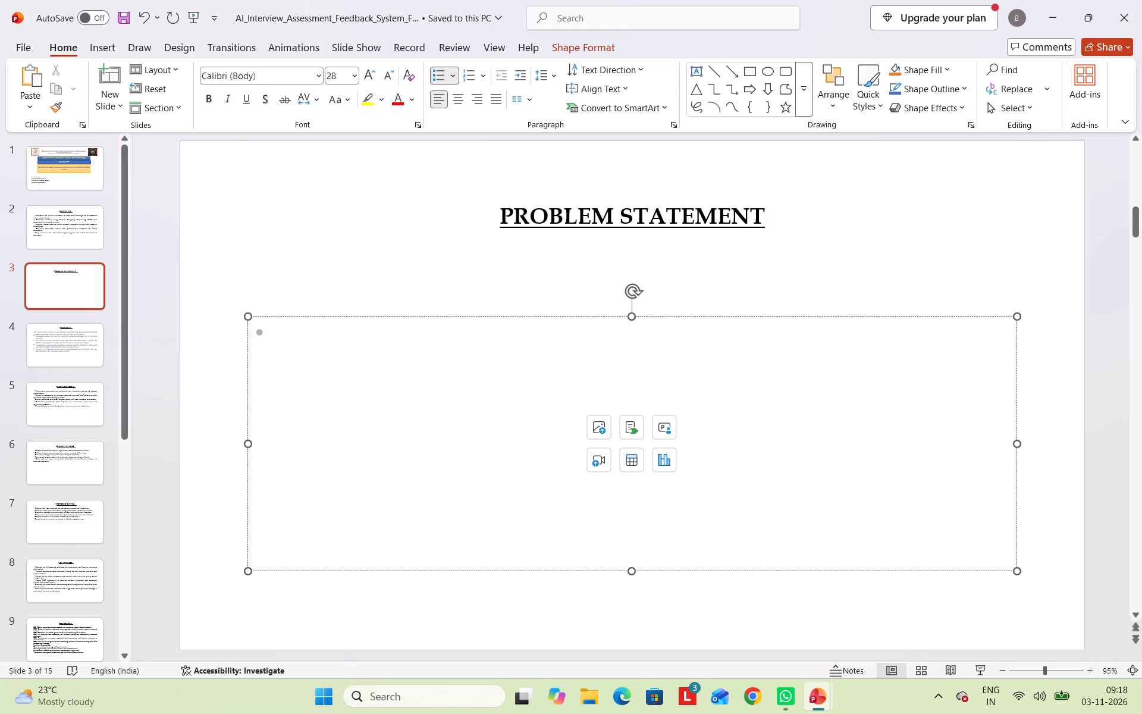
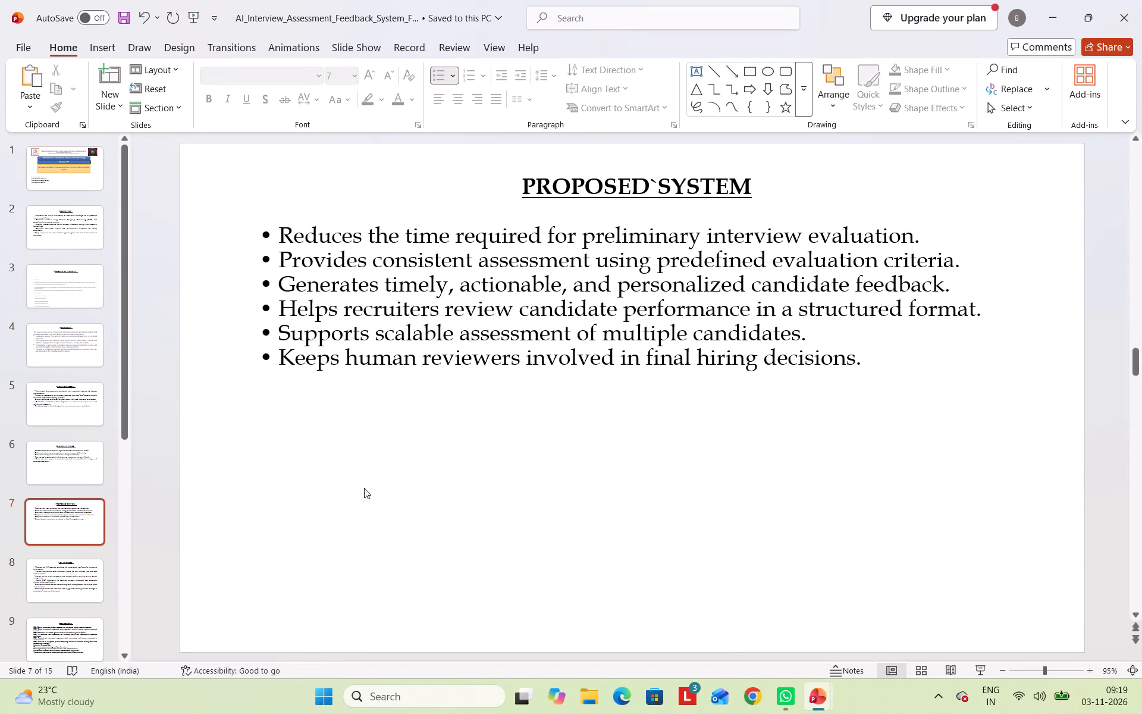
Delete the redundant "### Problem Statement" line at the start of the body text on slide 3.
left_click_drag(20, 283, 57, 279)
left_click(57, 279)
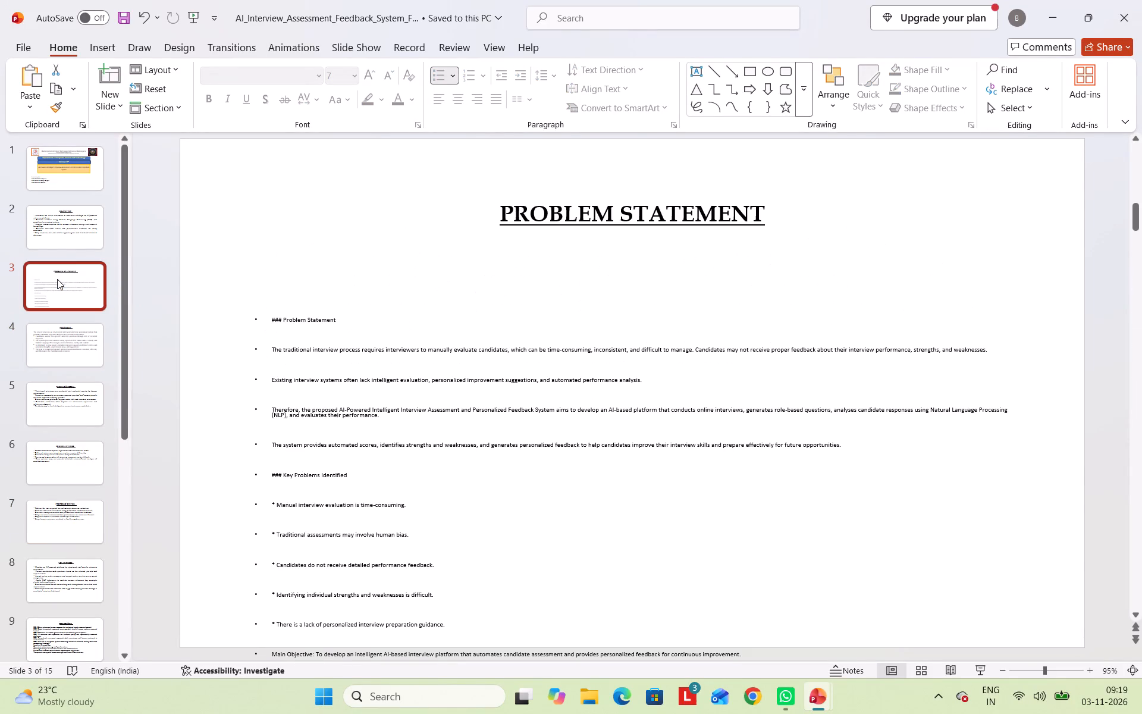
left_click_drag(346, 325, 308, 322)
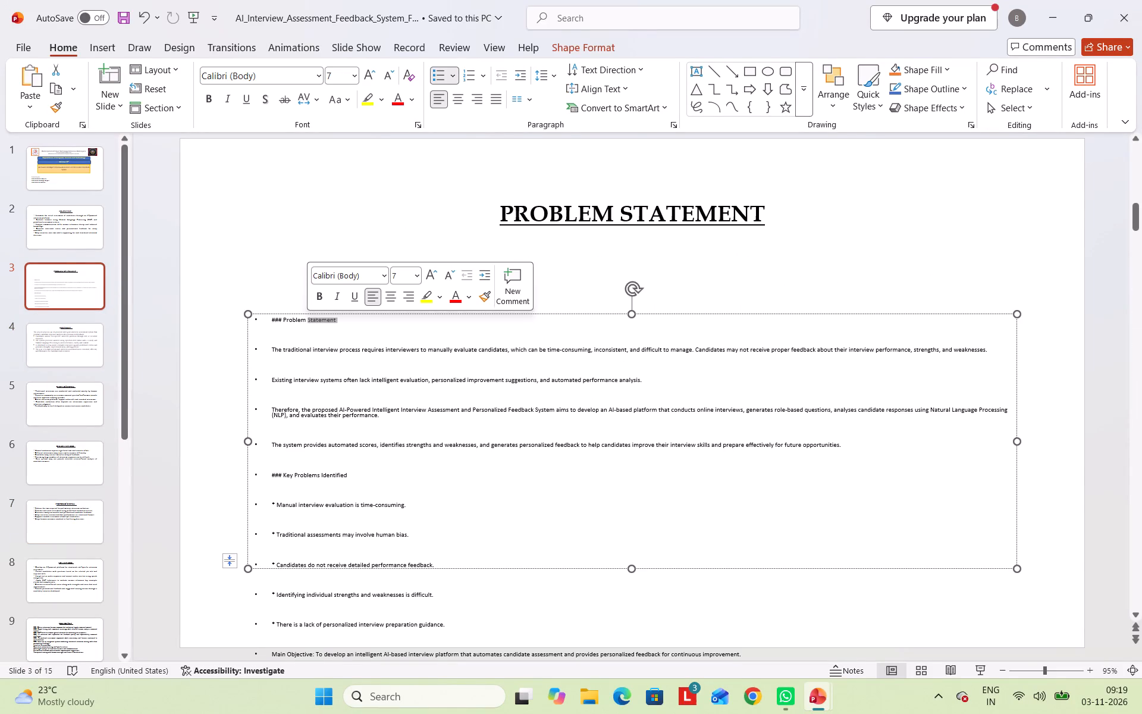
left_click(280, 334)
left_click(259, 327)
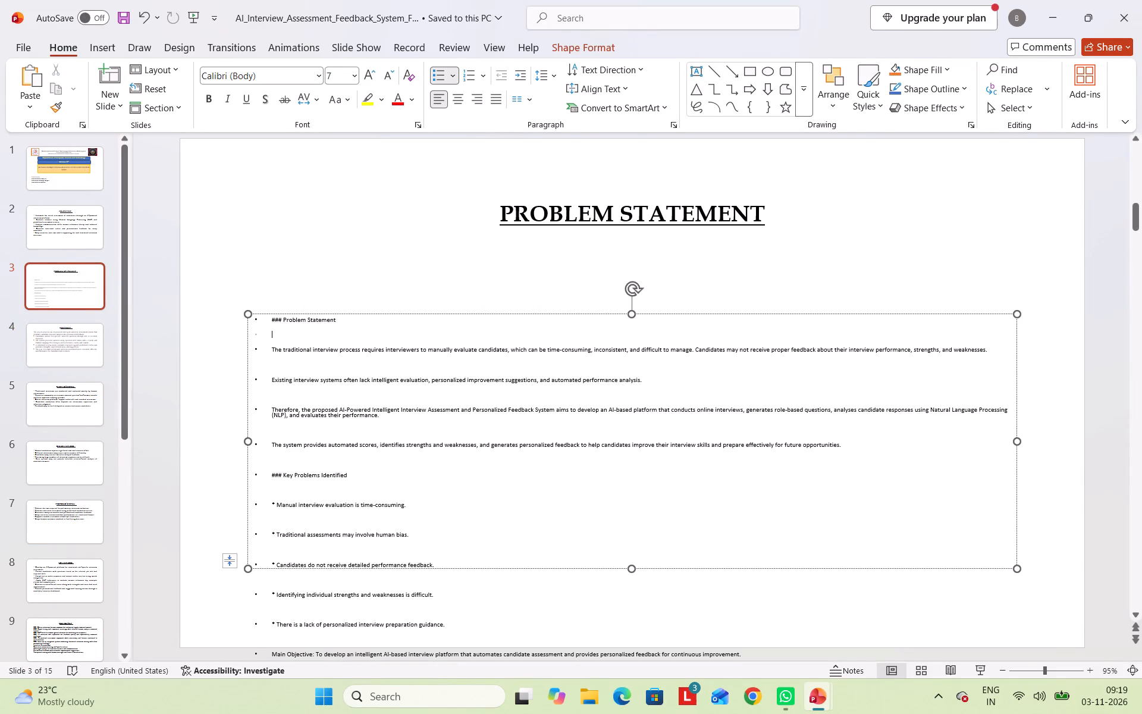
key("BackSpace")
key("BackSpace")
key("BackSpace")
key("BackSpace")
key("BackSpace")
key("BackSpace")
key("BackSpace")
key("BackSpace")
key("BackSpace")
key("BackSpace")
key("BackSpace")
key("BackSpace")
key("BackSpace")
key("BackSpace")
key("BackSpace")
key("BackSpace")
key("BackSpace")
key("BackSpace")
key("BackSpace")
key("BackSpace")
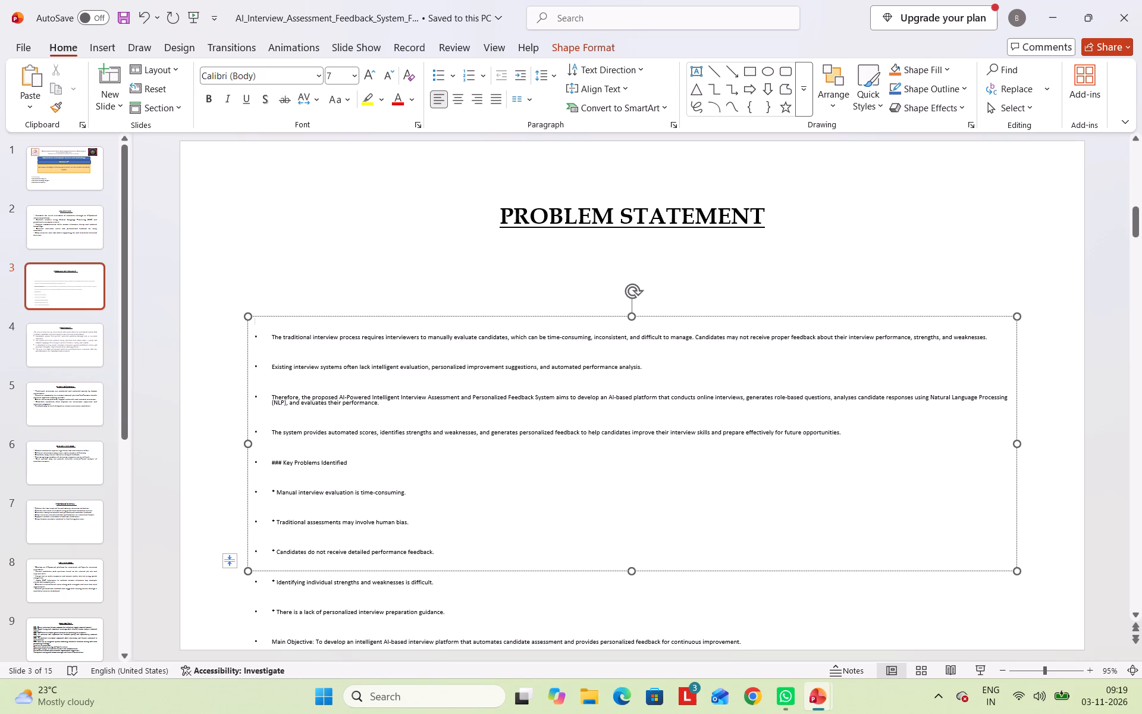
Remove the ### marks from the Key Problems Identified line and make that line bold.
left_click(280, 464)
key("BackSpace")
key("BackSpace")
key("BackSpace")
left_click_drag(340, 462, 275, 461)
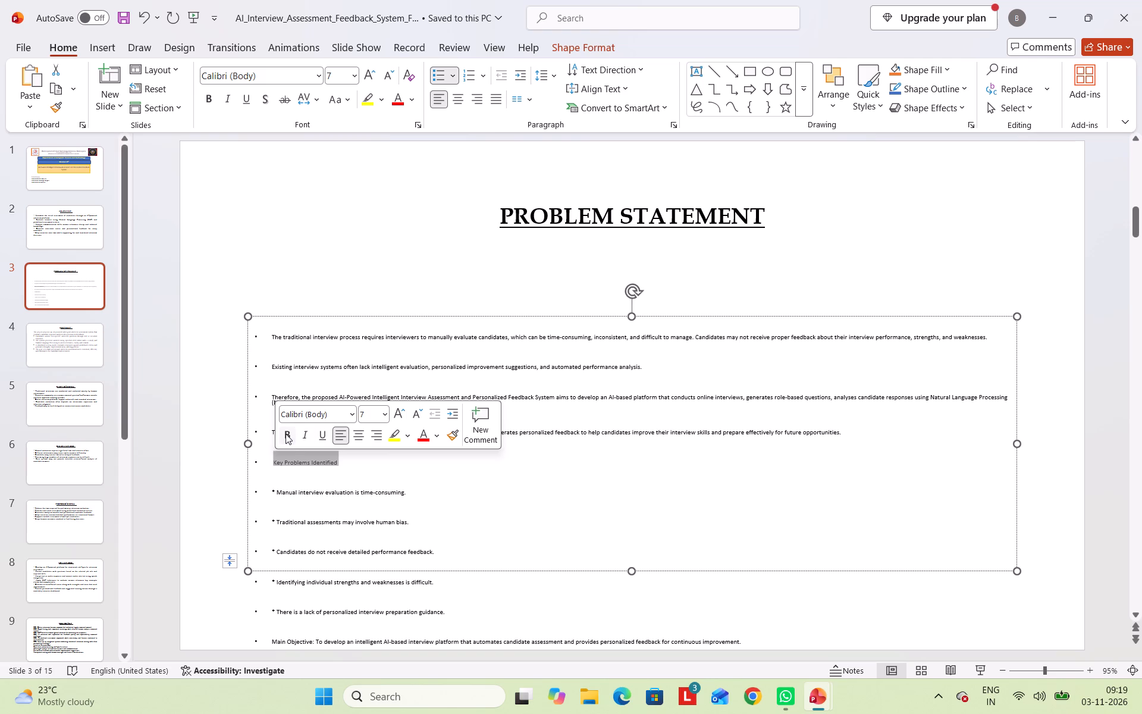
left_click(284, 433)
Delete the blank lines directly below Key Problems Identified and between all the paragraphs above it.
left_click(284, 475)
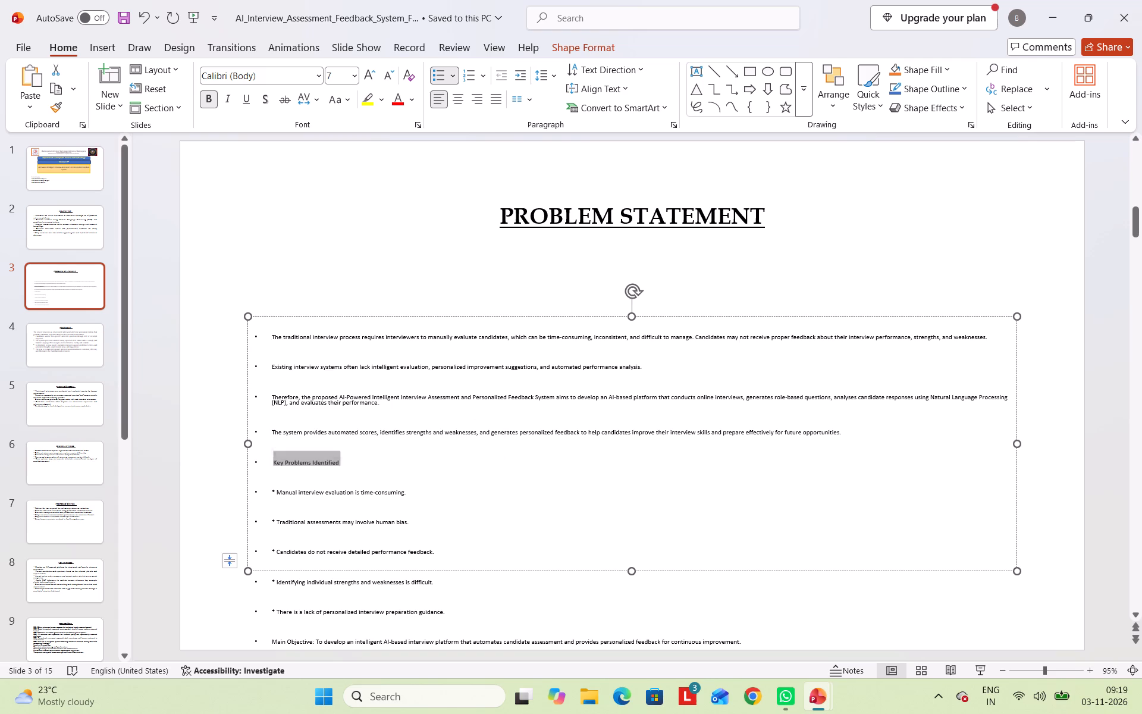
key("BackSpace")
key("BackSpace")
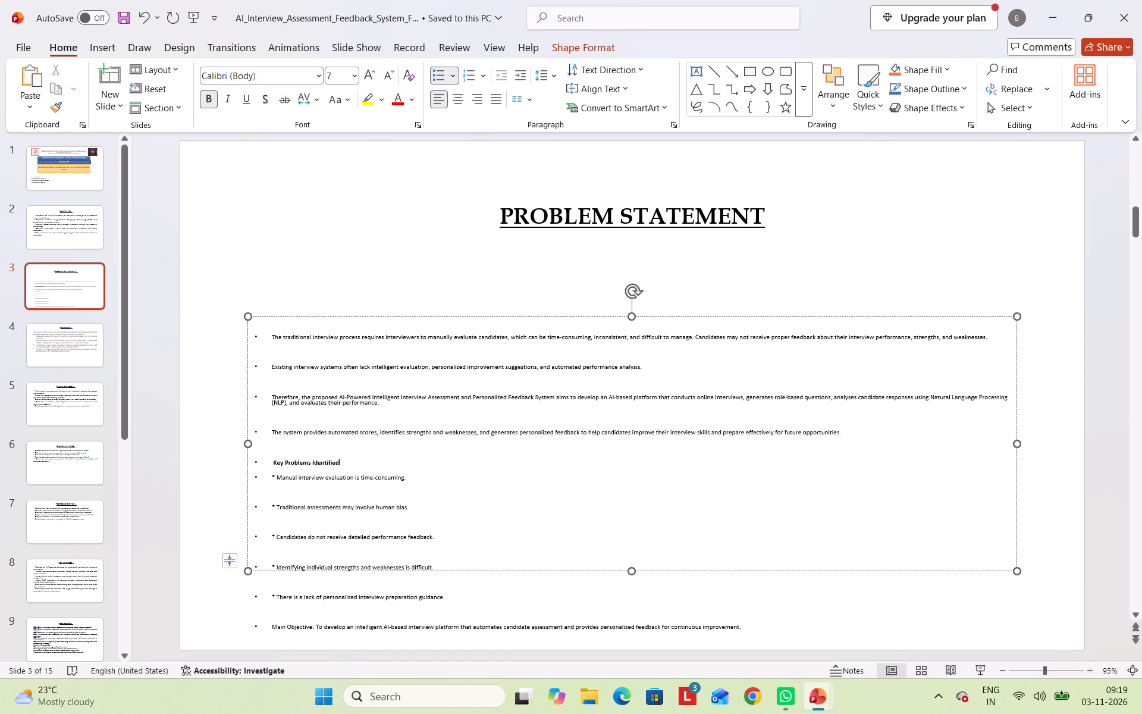
left_click(275, 445)
key("BackSpace")
key("BackSpace")
left_click(275, 418)
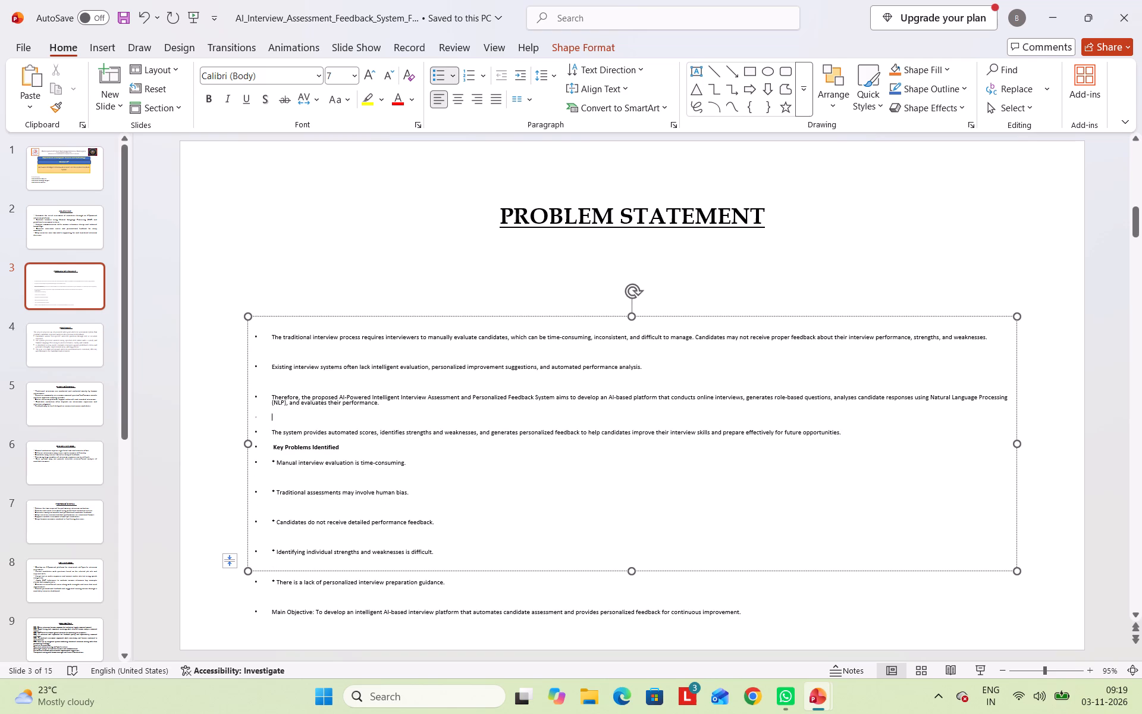
key("BackSpace")
key("BackSpace")
left_click(271, 382)
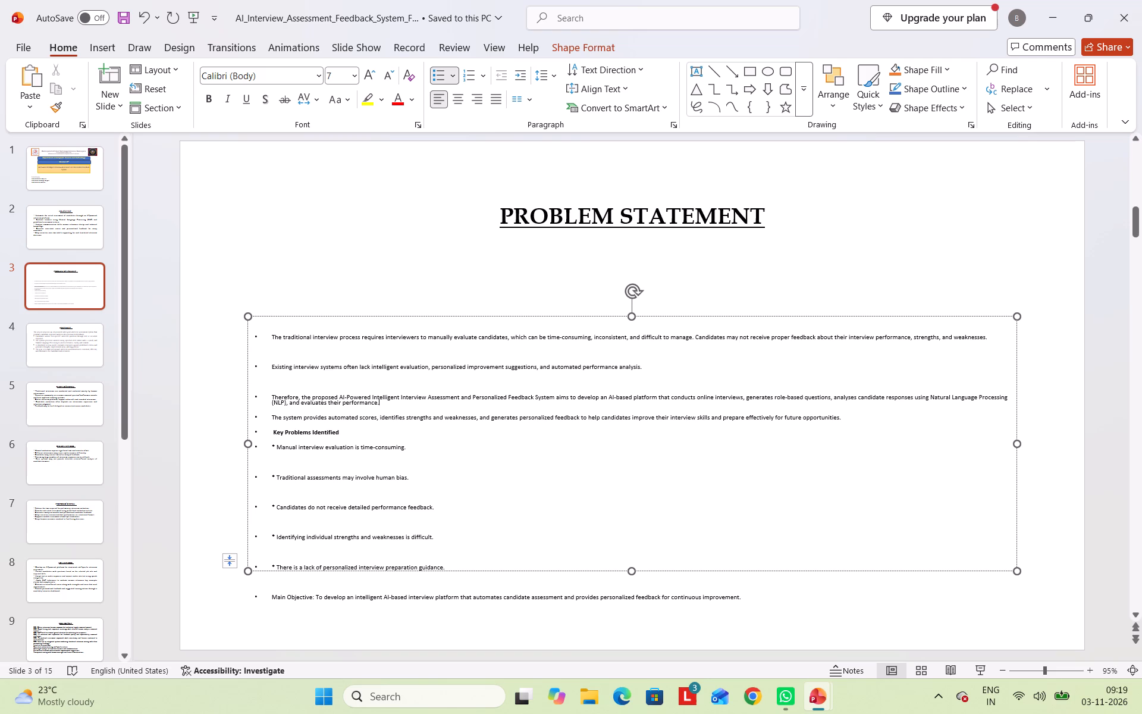
key("BackSpace")
key("BackSpace")
left_click(272, 350)
key("BackSpace")
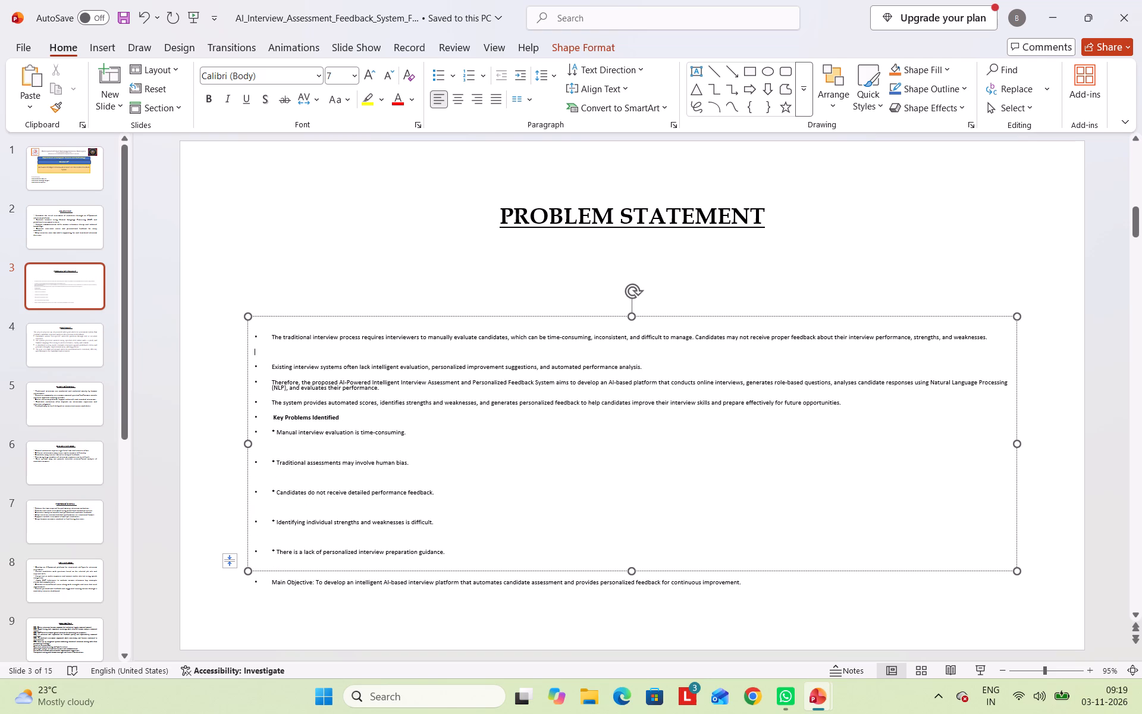
key("BackSpace")
Delete the blank lines separating the first three key problem points, from manual evaluation to detailed performance feedback.
left_click(288, 442)
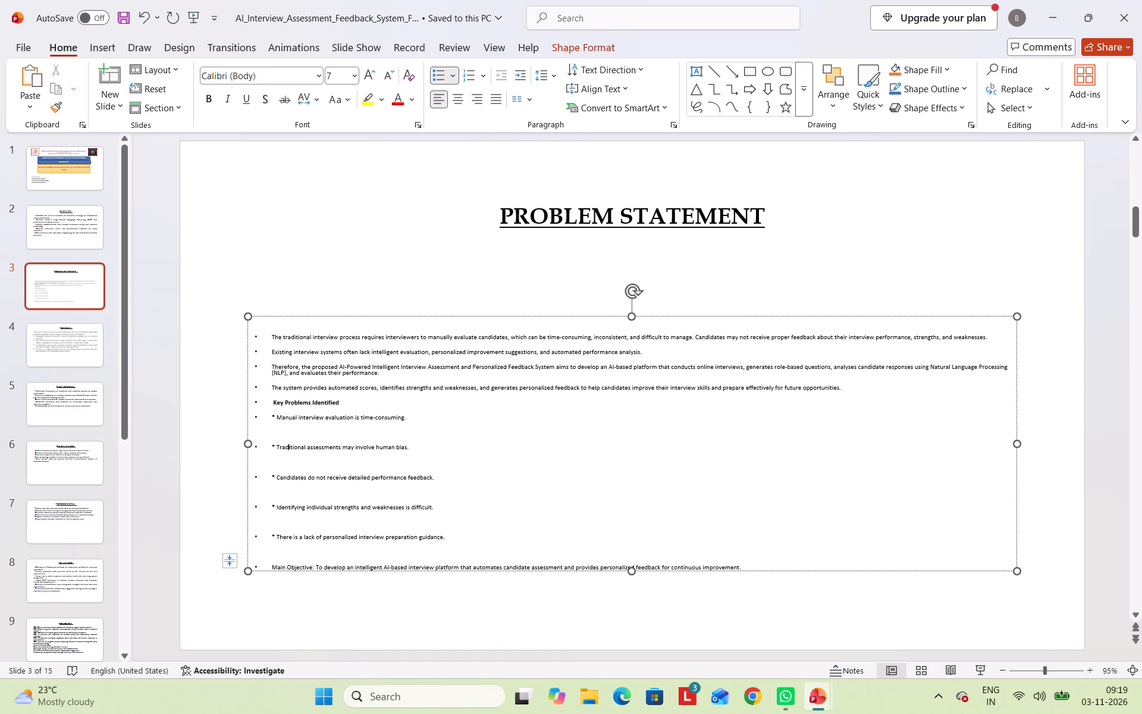
left_click(283, 435)
key("BackSpace")
key("BackSpace")
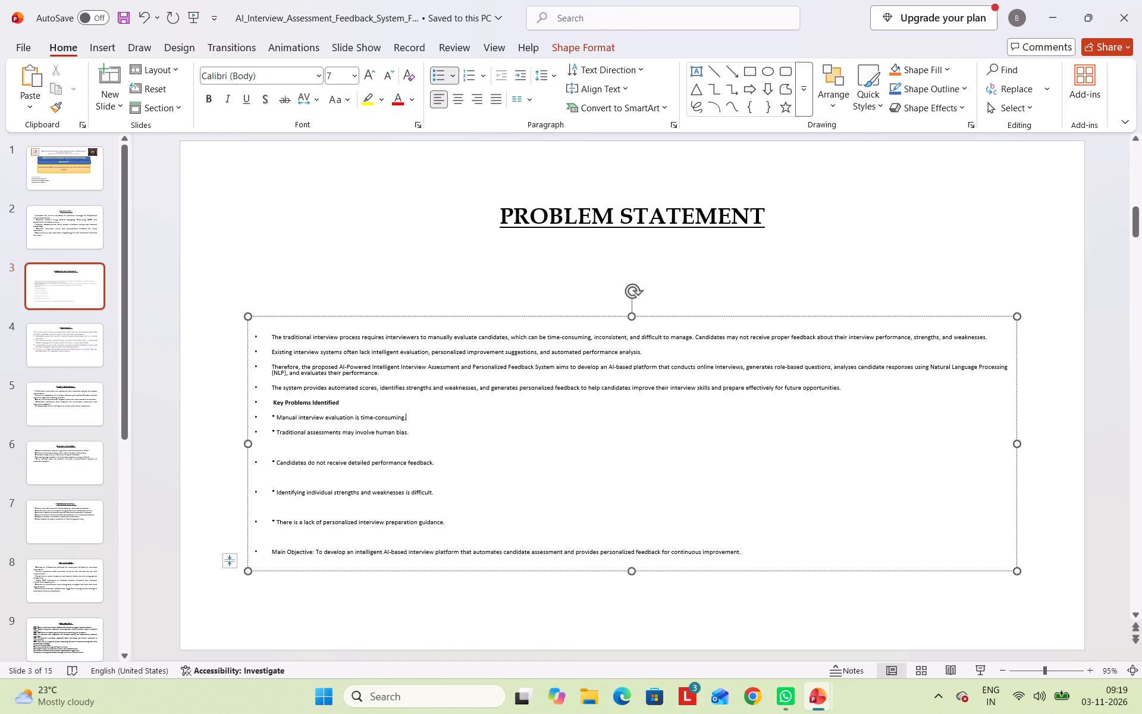
left_click(283, 449)
key("BackSpace")
key("BackSpace")
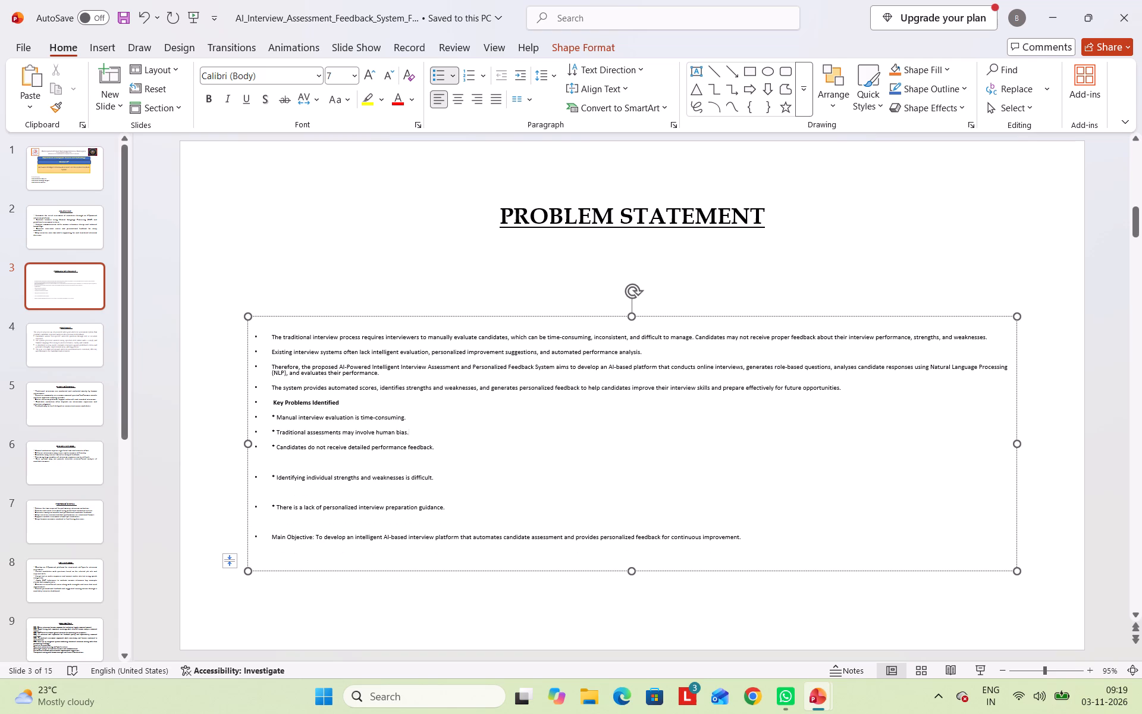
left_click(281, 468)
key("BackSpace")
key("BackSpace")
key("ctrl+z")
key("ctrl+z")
Delete the remaining blank lines from the human bias point down to the Main Objective paragraph.
left_click(294, 449)
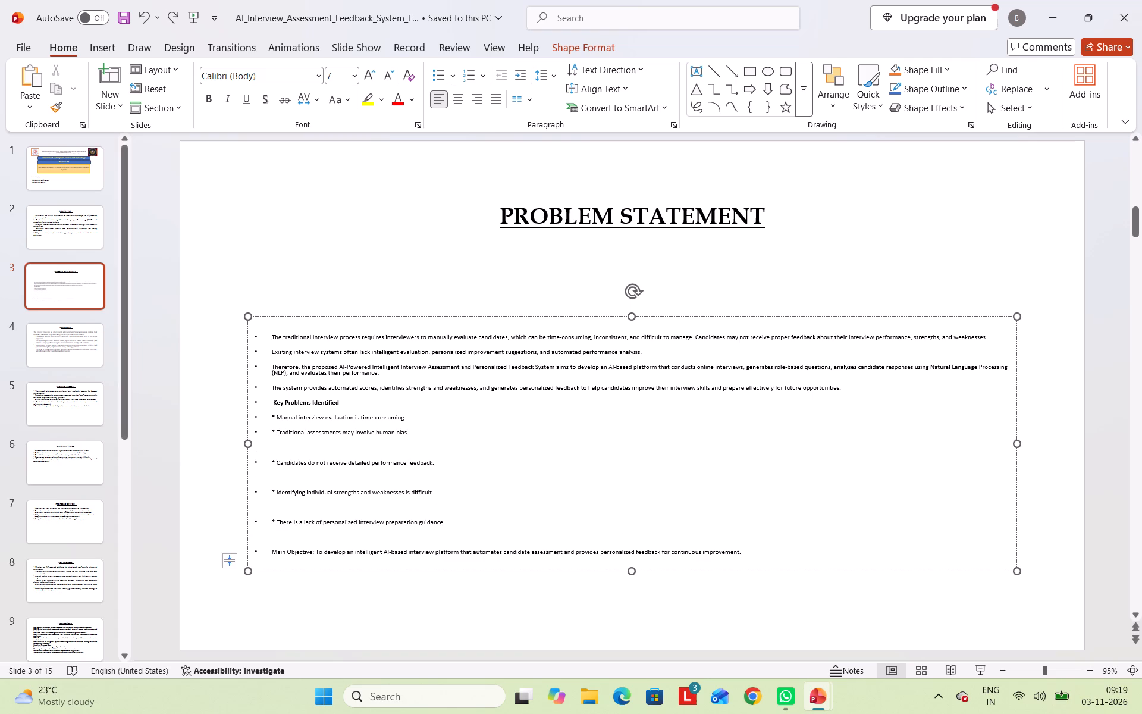
key("BackSpace")
left_click(288, 464)
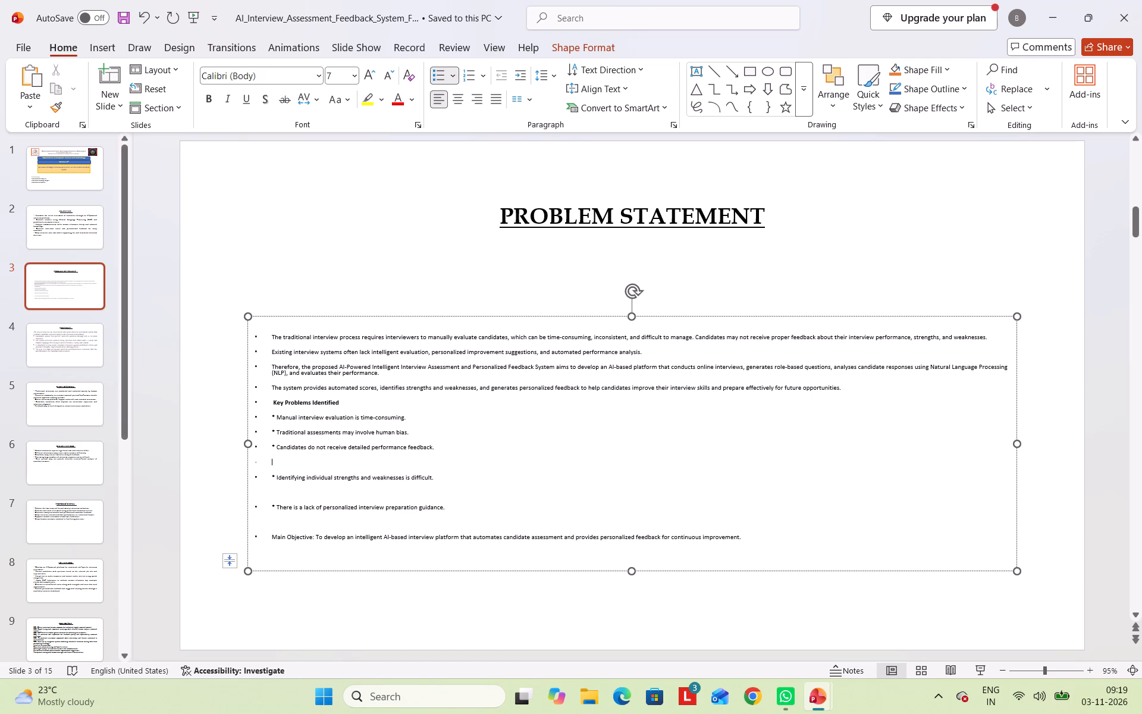
key("BackSpace")
key("BackSpace")
left_click(291, 505)
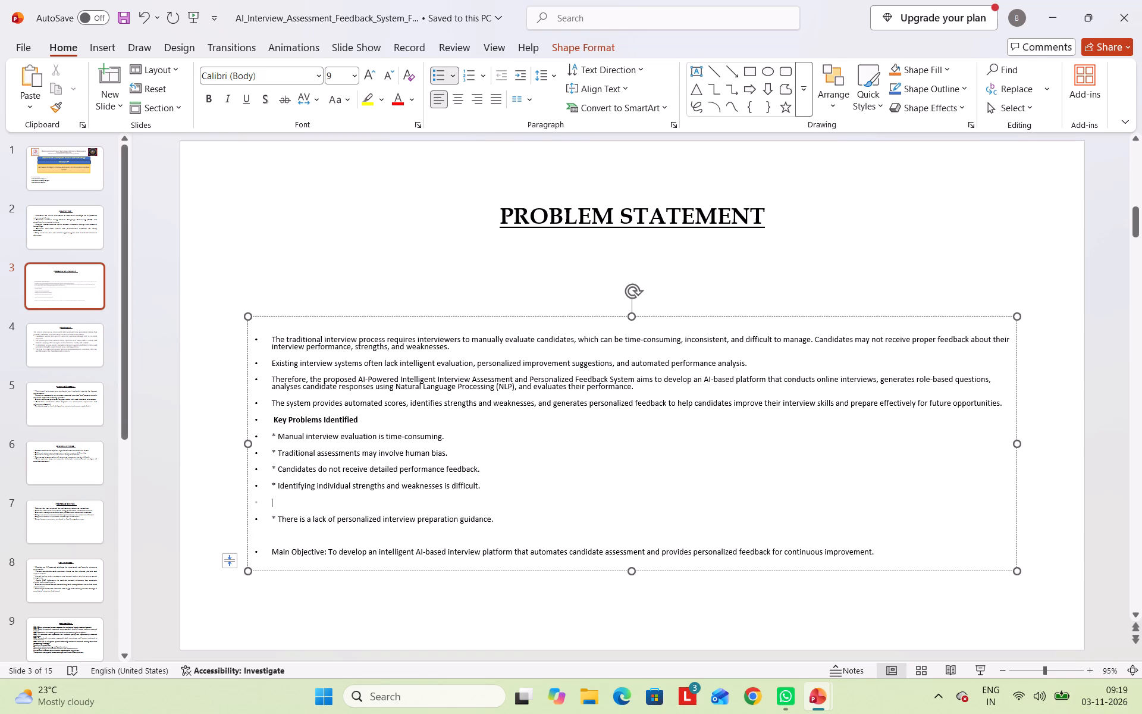
key("BackSpace")
key("BackSpace")
left_click(288, 517)
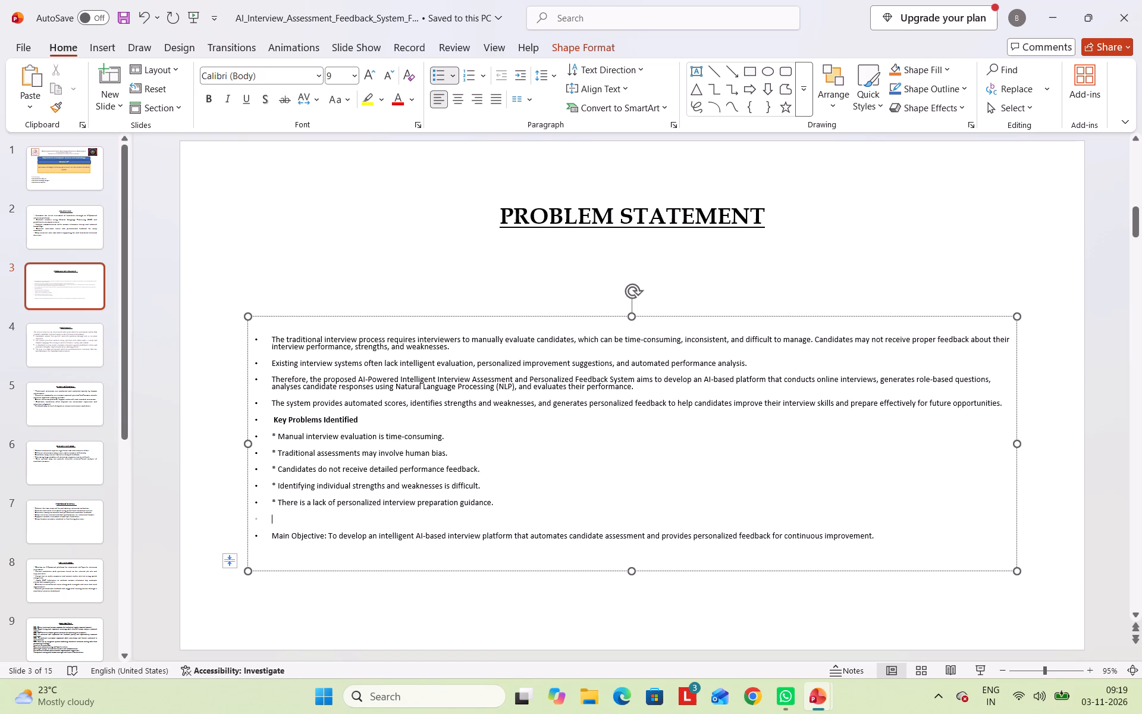
key("BackSpace")
key("BackSpace")
Extend the top edge of the PROBLEM STATEMENT slide's body text box upward toward the title.
scroll(293, 575, "down", 1)
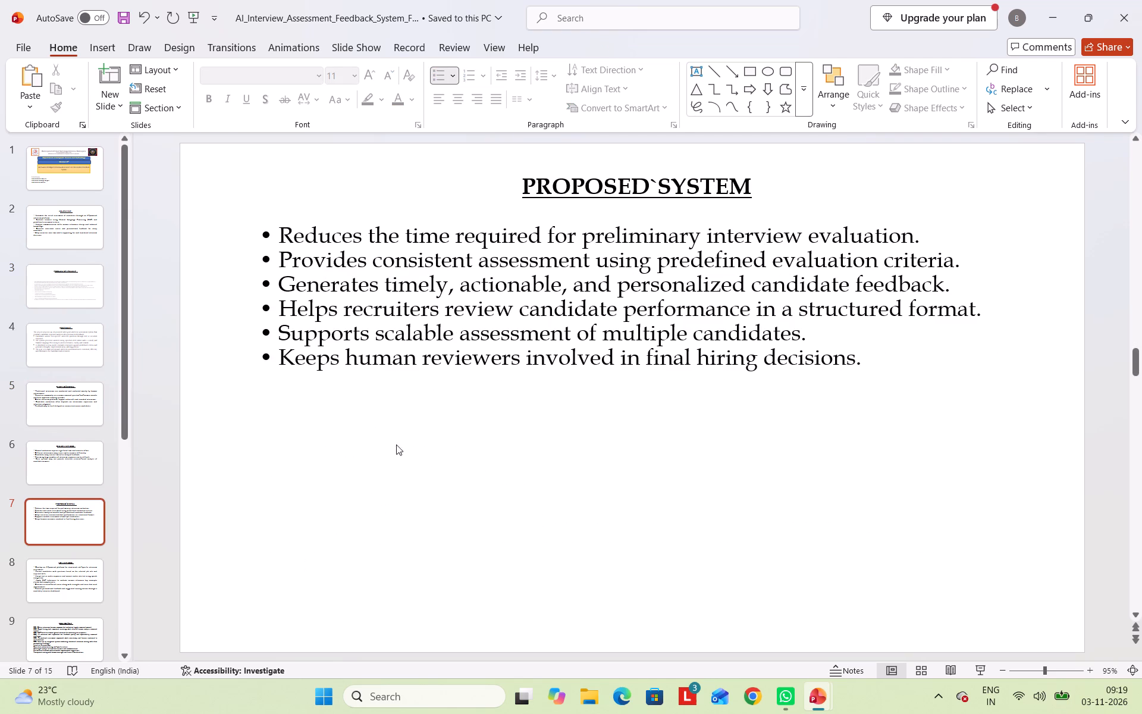
left_click(64, 291)
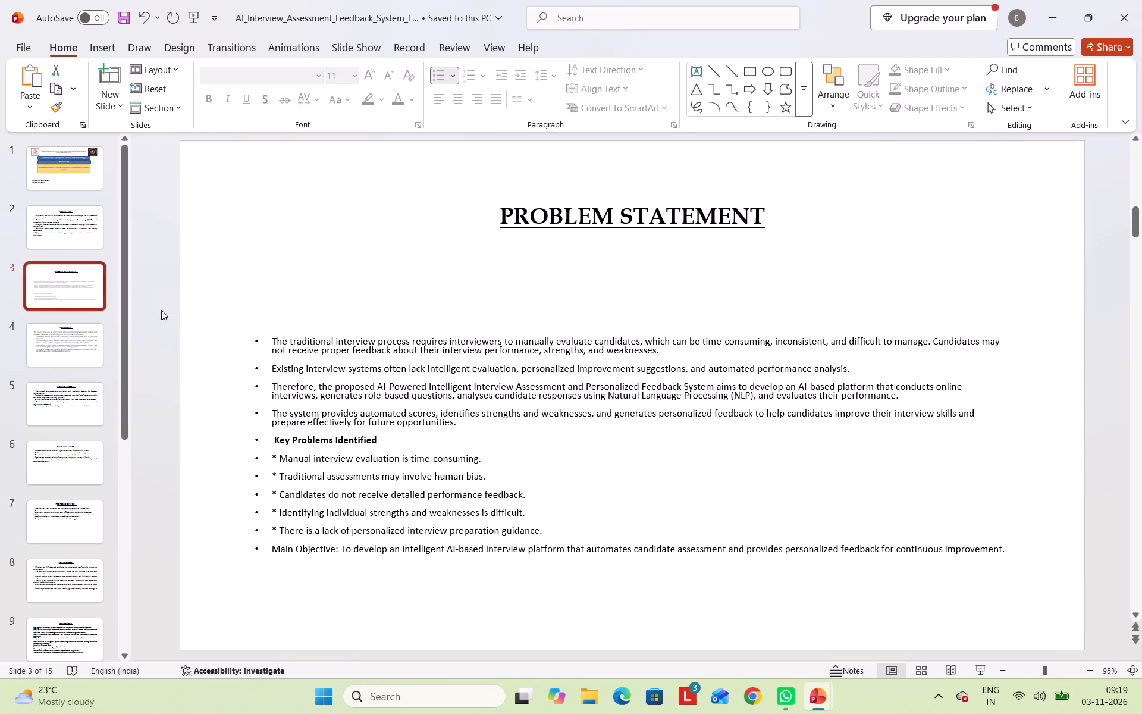
left_click(451, 312)
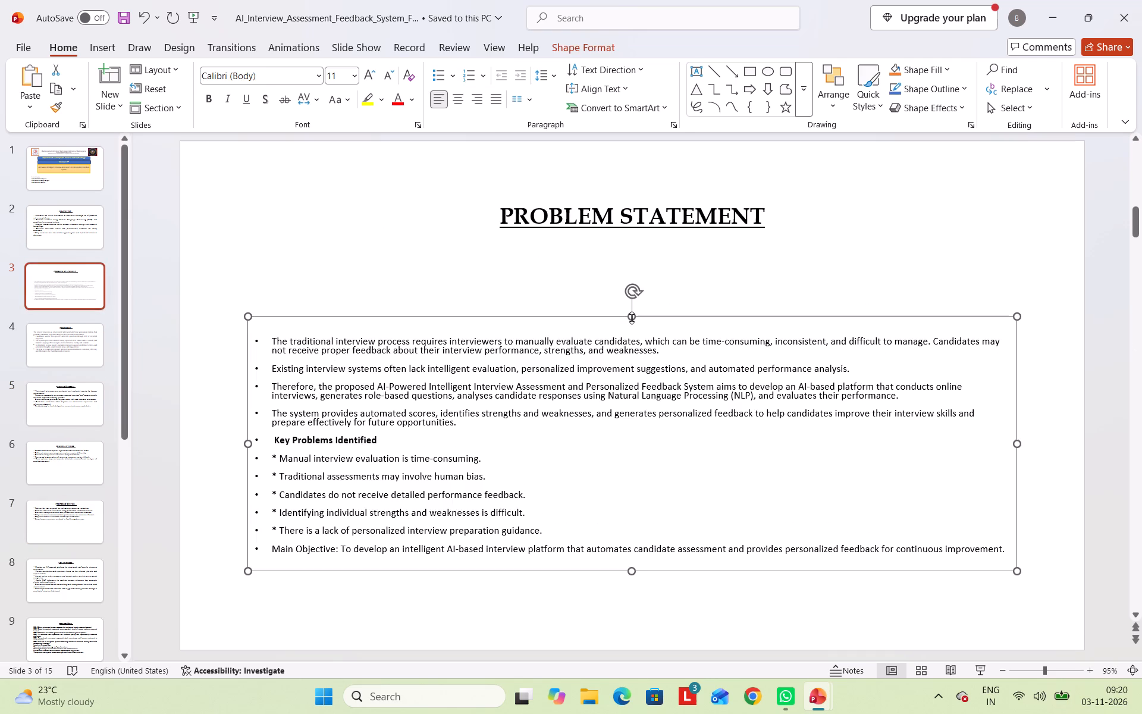
left_click_drag(632, 317, 632, 262)
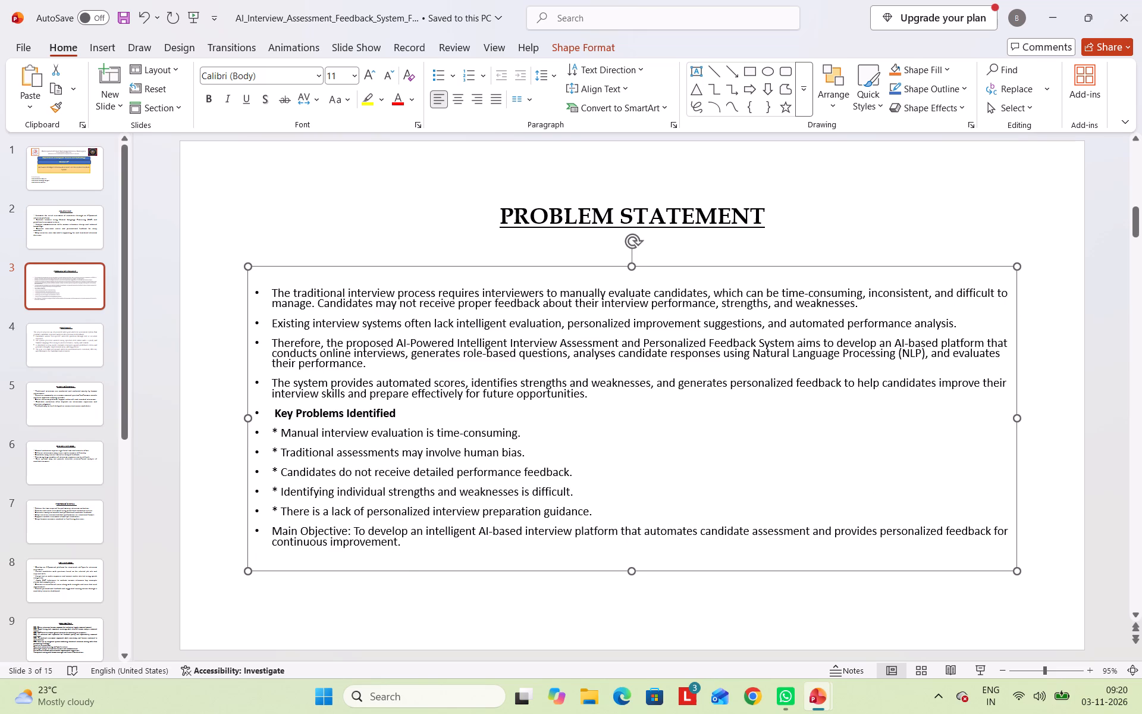
Extend the title box's top edge upward so the PROBLEM STATEMENT heading sits higher on the slide.
left_click(654, 216)
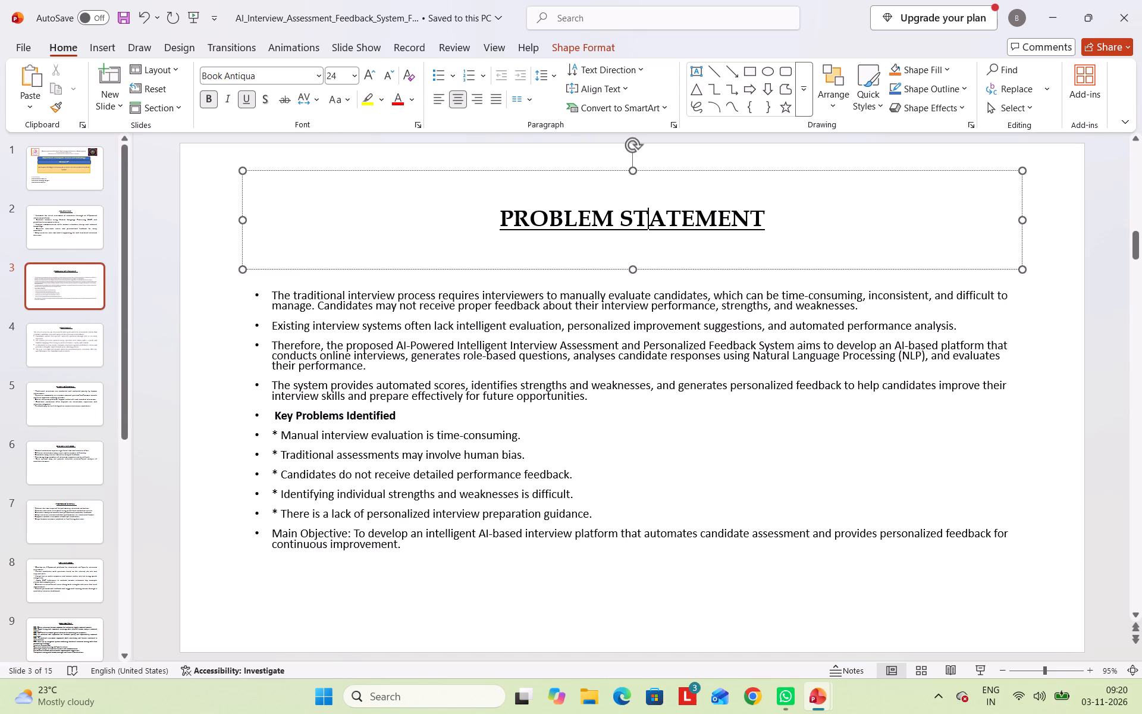
left_click_drag(632, 169, 628, 113)
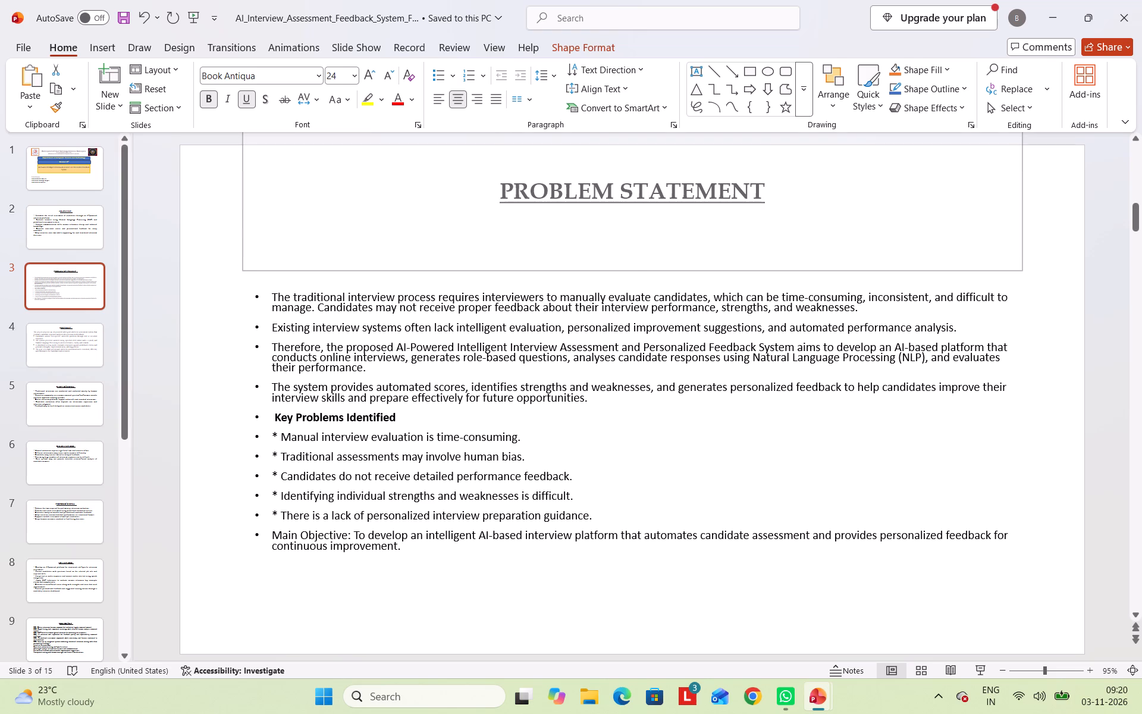
left_click_drag(628, 113, 628, 112)
Extend the body text box's top edge further up to just below the PROBLEM STATEMENT heading.
left_click_drag(654, 299, 630, 277)
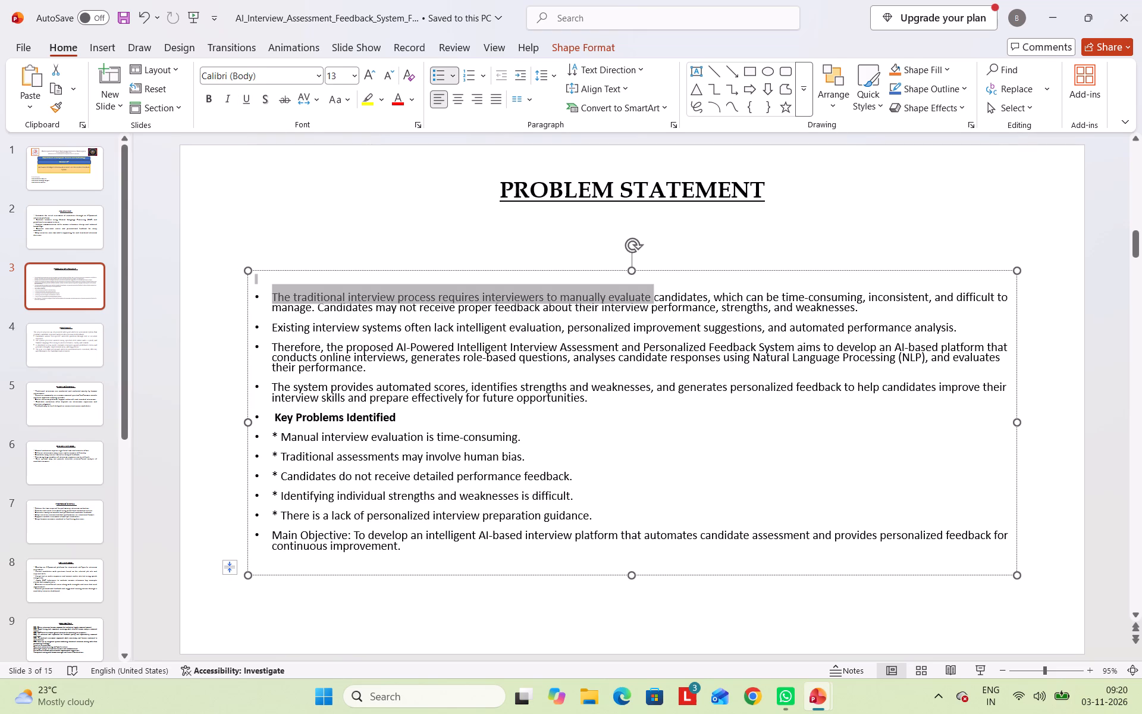
left_click_drag(630, 277, 630, 273)
left_click(630, 273)
left_click(632, 271)
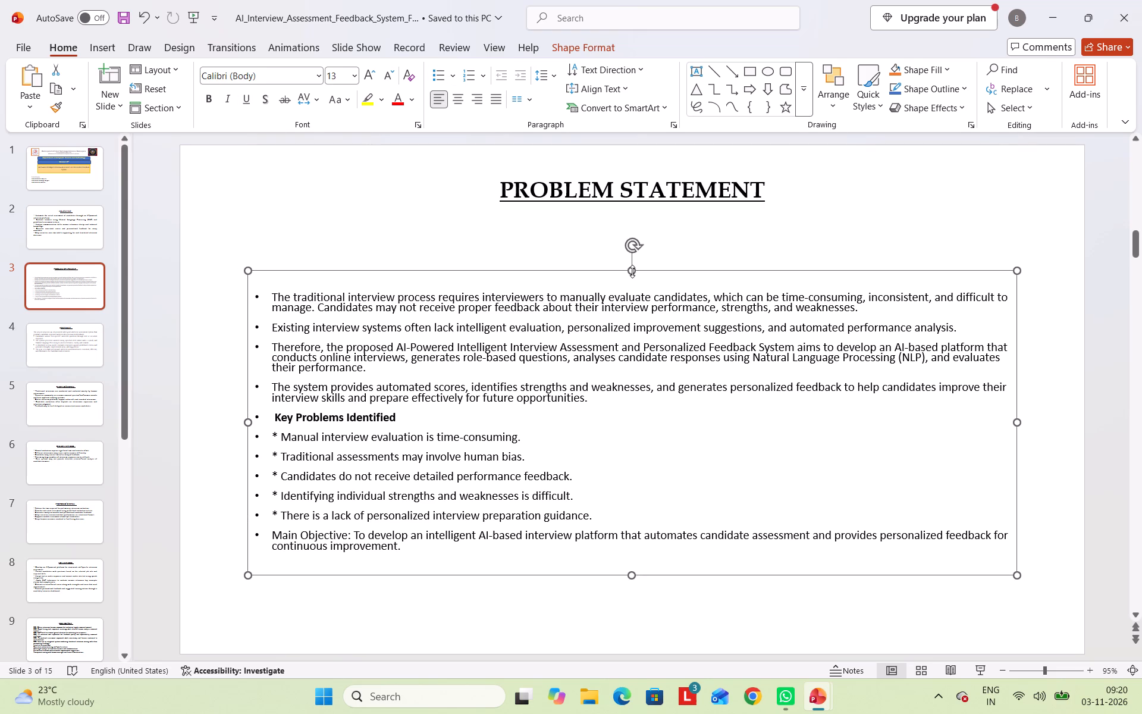
left_click_drag(632, 271, 629, 224)
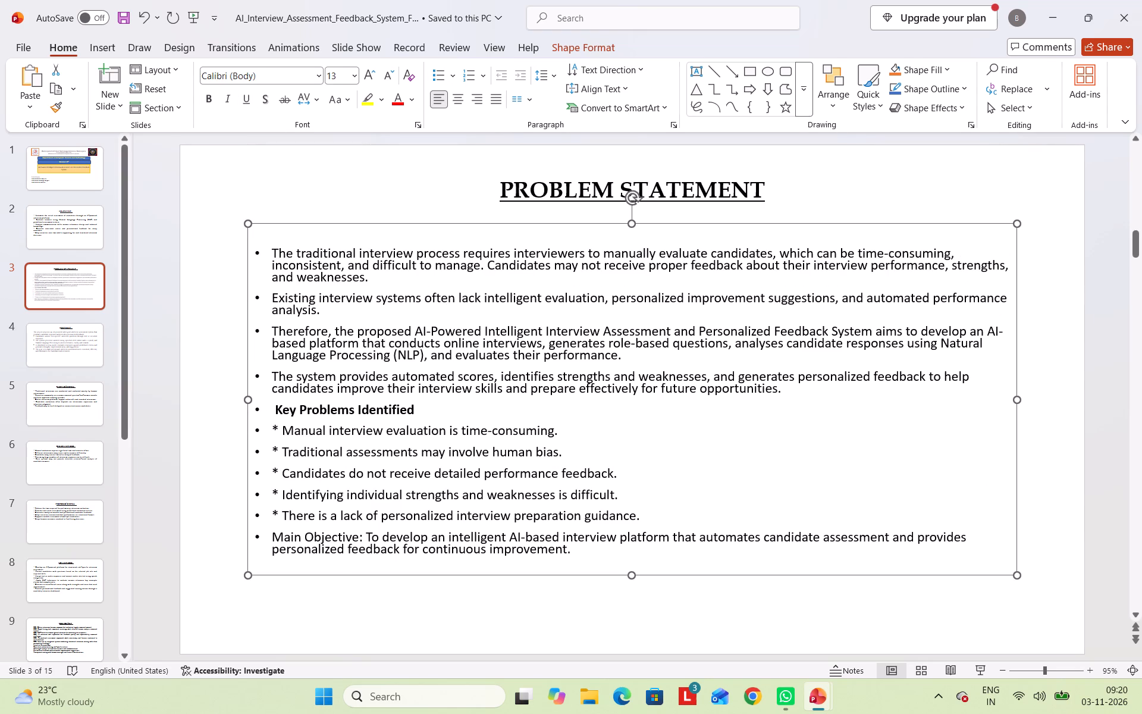
Set the font size of all body text on the PROBLEM STATEMENT slide to 18 pt.
left_click_drag(576, 552, 265, 255)
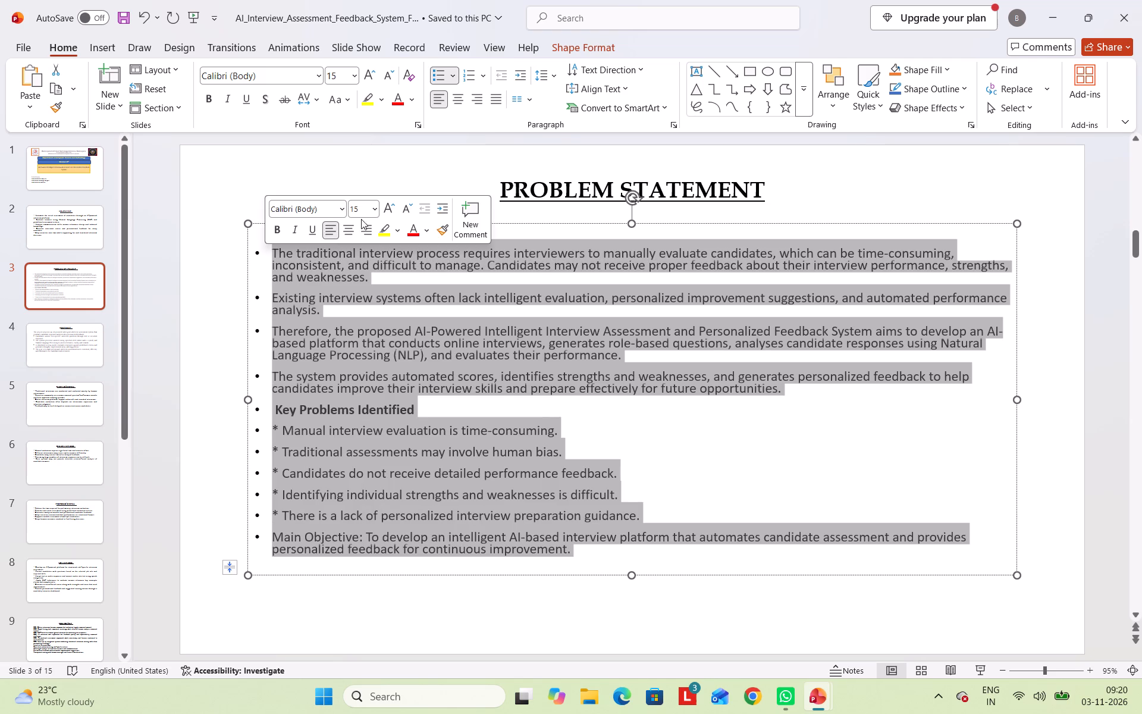
left_click(370, 212)
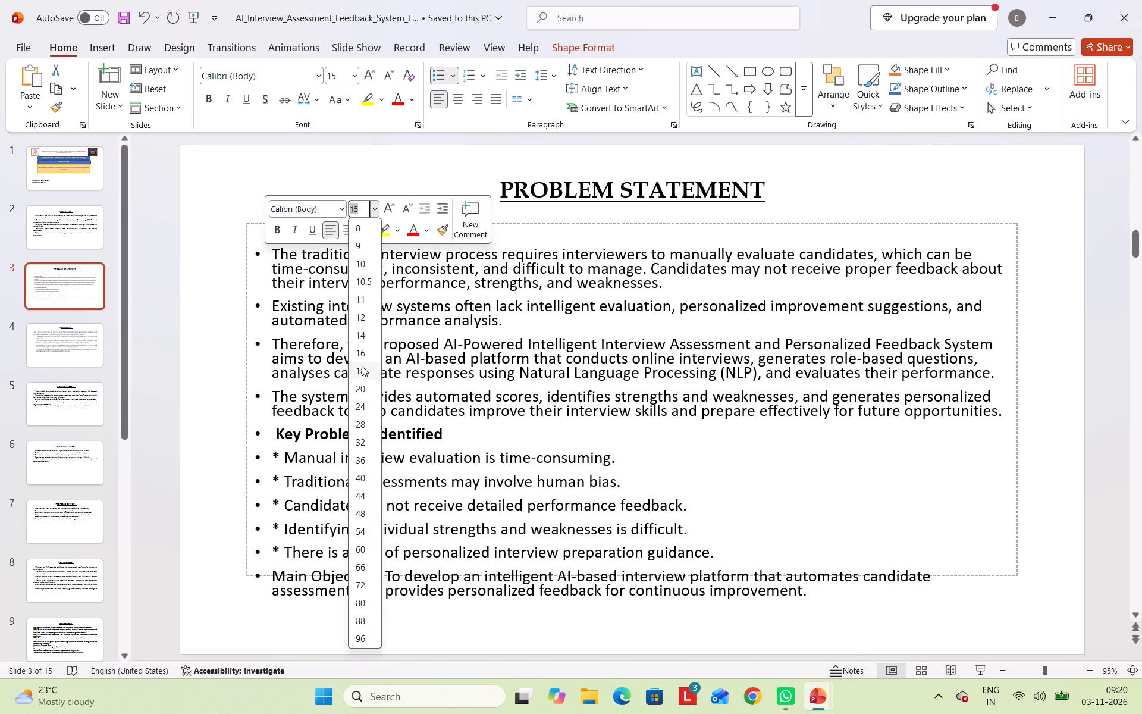
left_click(362, 366)
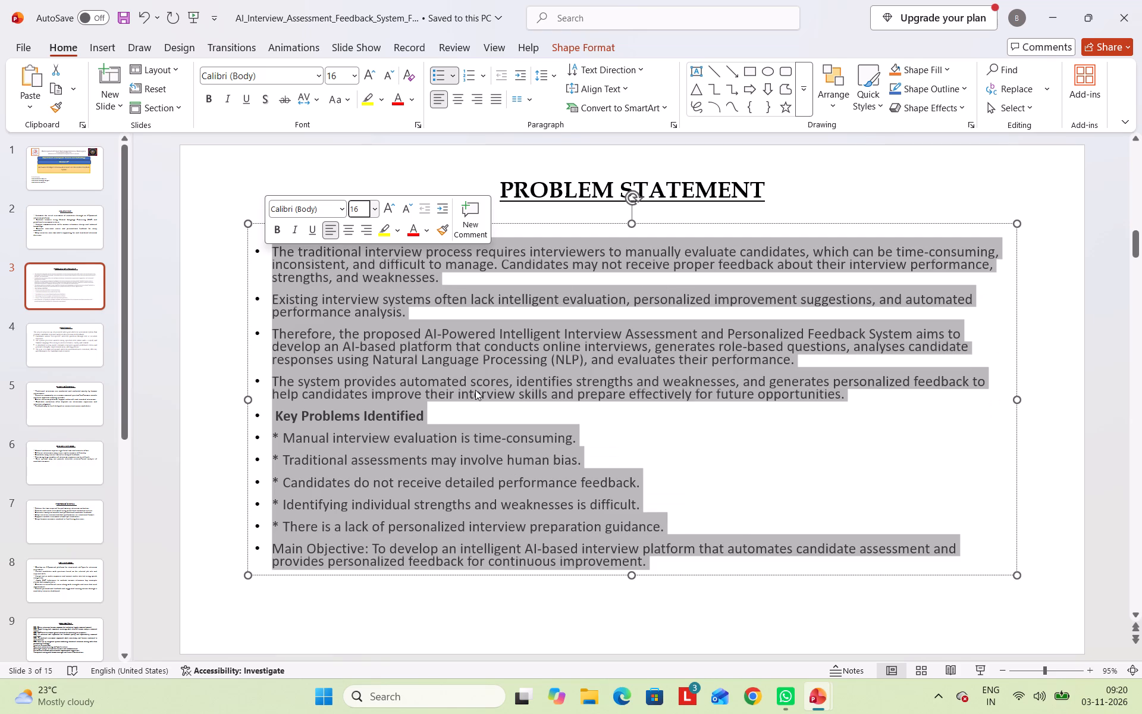
left_click(670, 479)
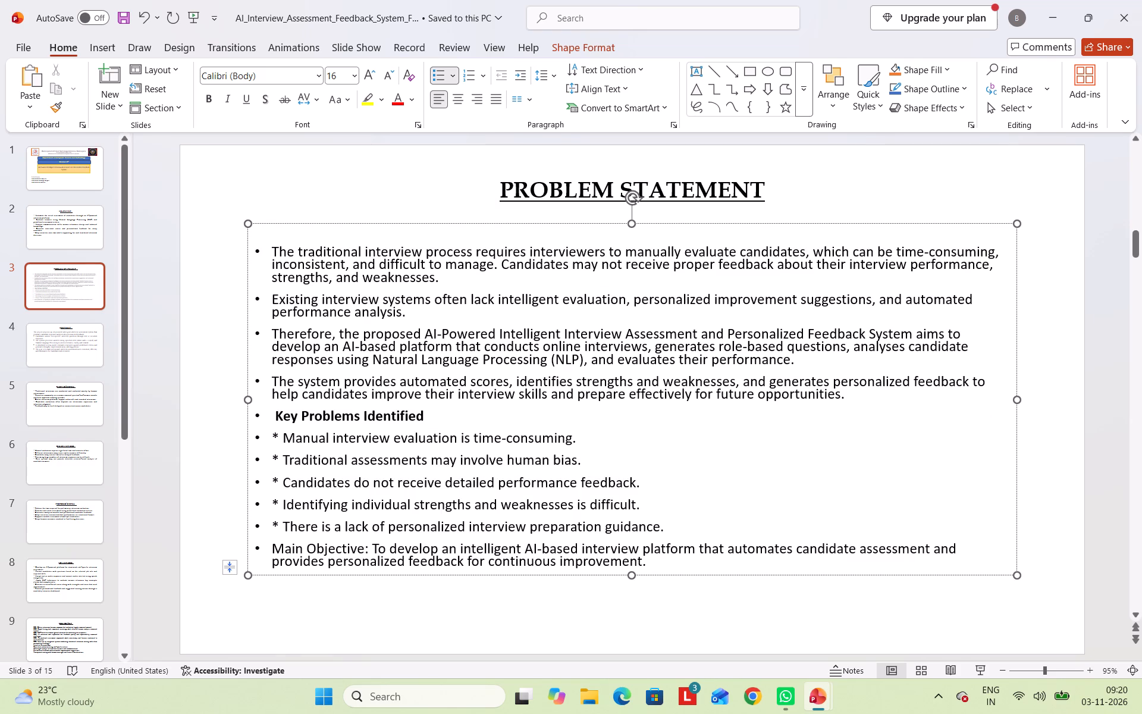
Remove the leading asterisk and space from each of the five points under Key Problems Identified.
left_click(283, 434)
key("BackSpace")
key("BackSpace")
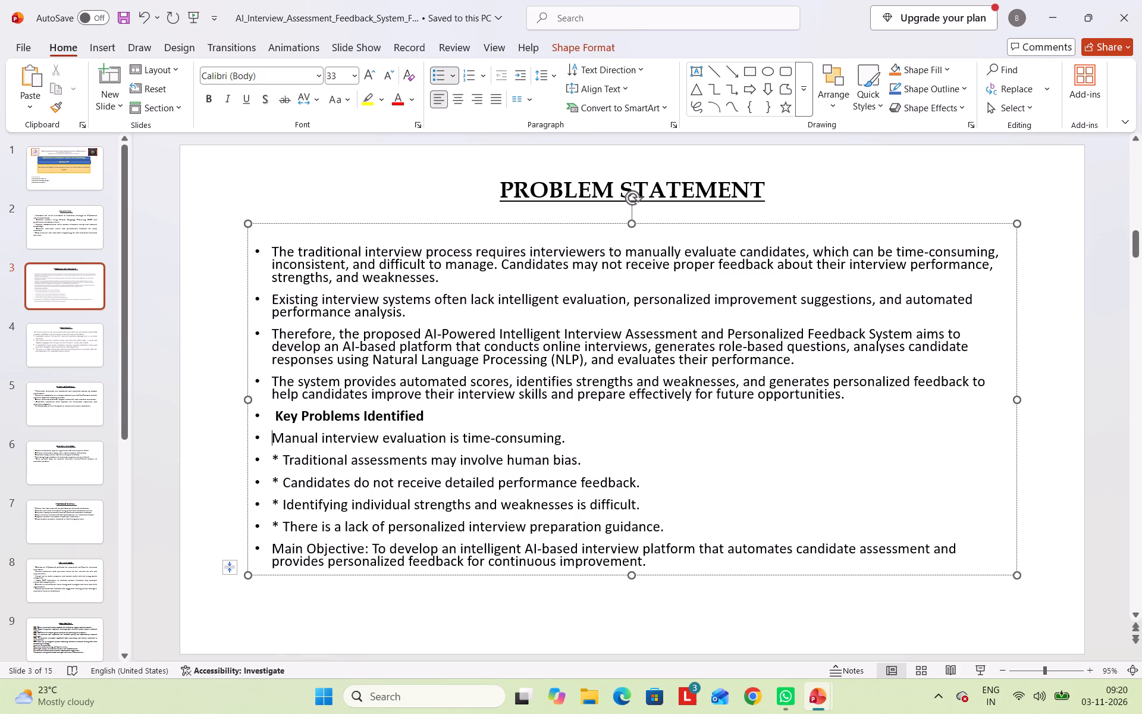
left_click(285, 459)
key("BackSpace")
key("BackSpace")
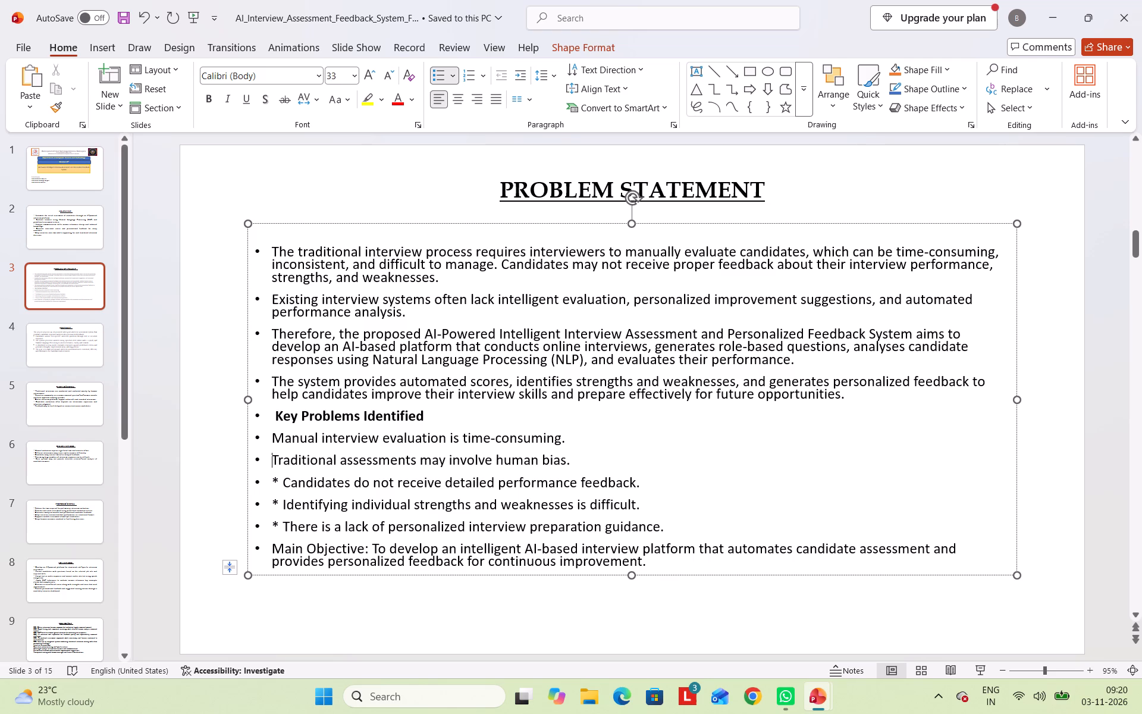
left_click(281, 484)
key("BackSpace")
key("BackSpace")
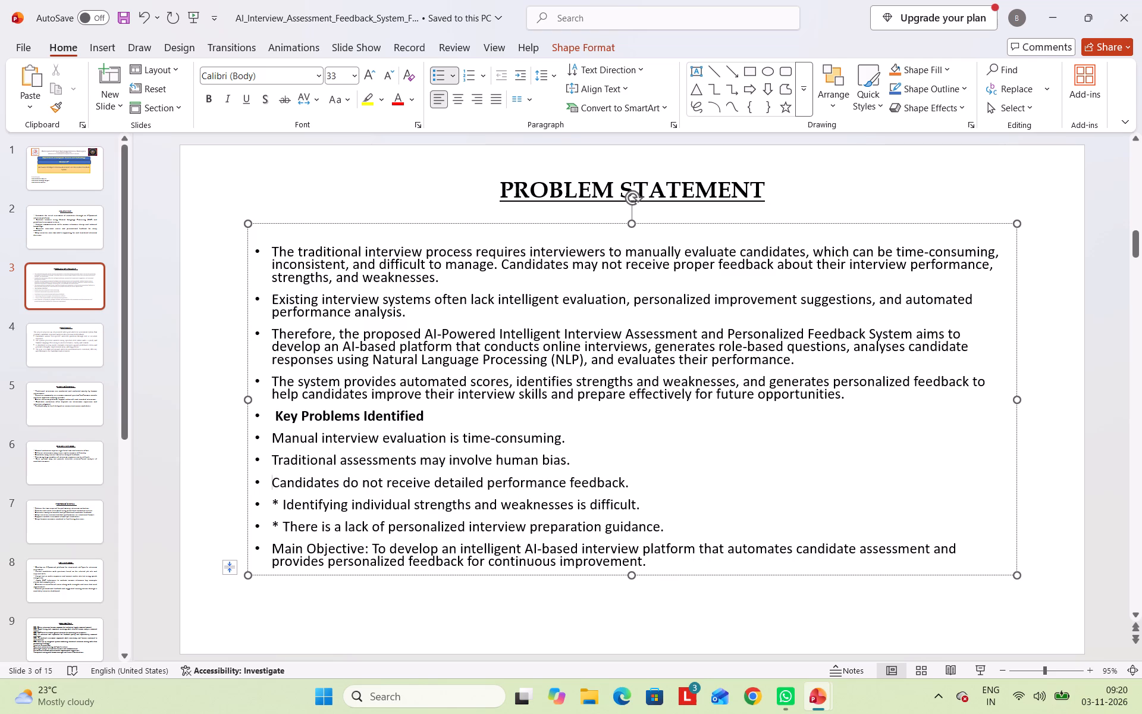
left_click(283, 503)
key("BackSpace")
key("BackSpace")
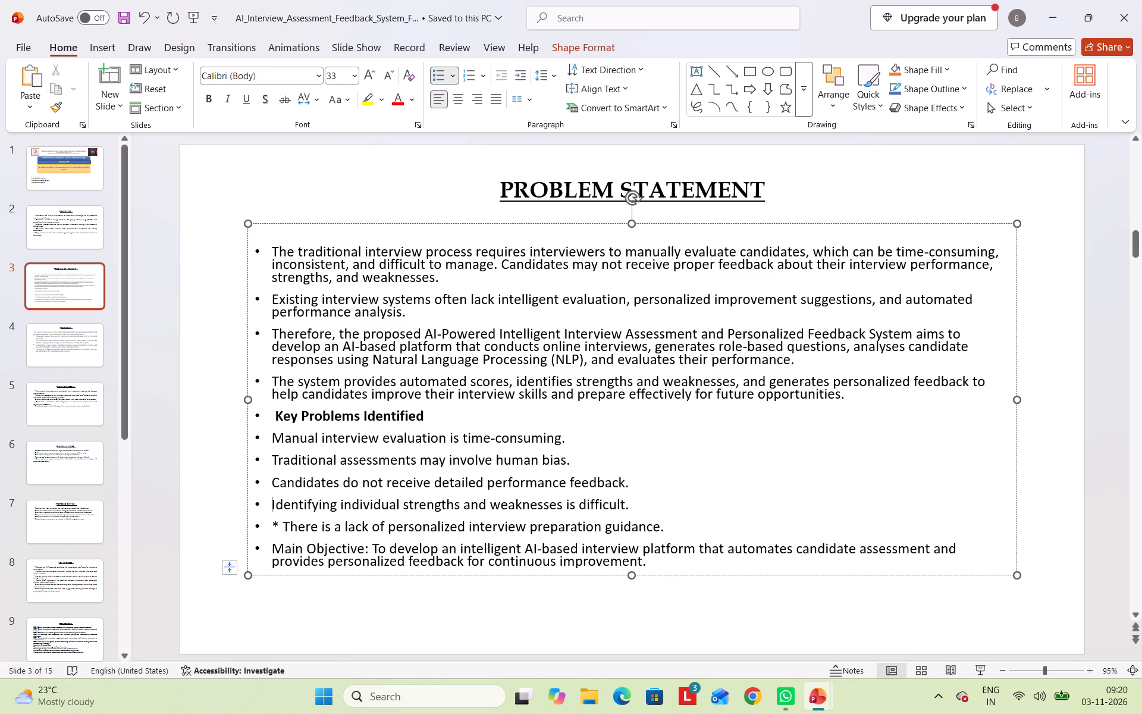
left_click(281, 524)
key("BackSpace")
key("BackSpace")
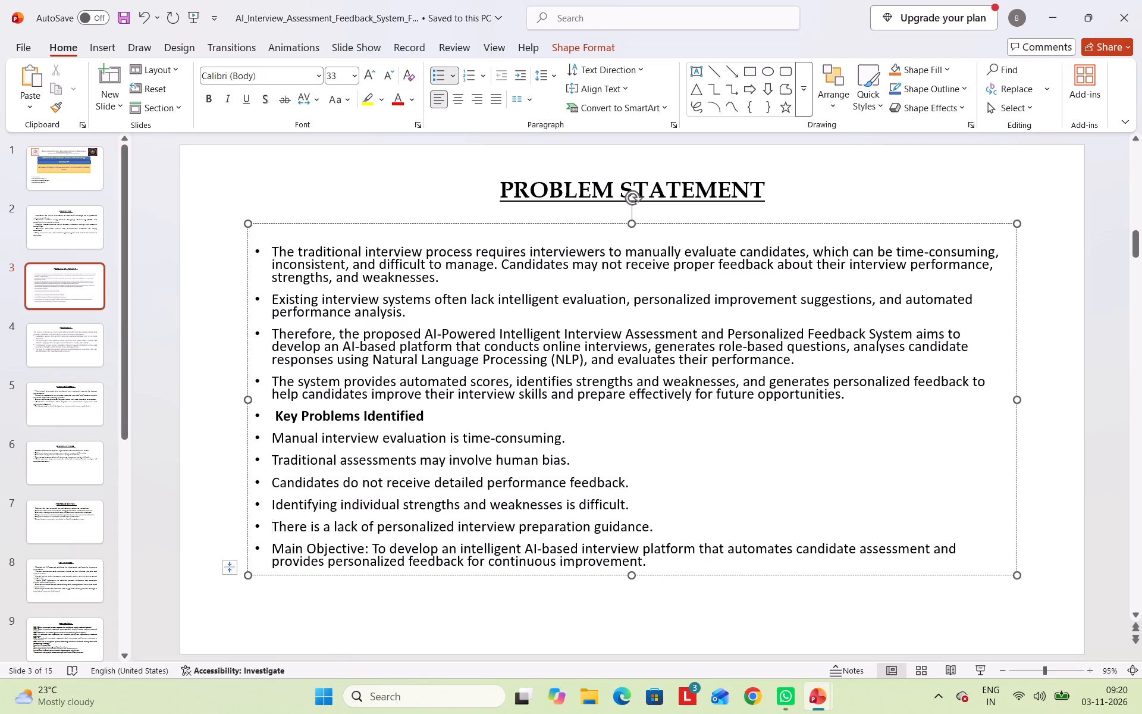
Change the bullets of the five points under Key Problems Identified to arrow bullets.
left_click_drag(274, 437, 657, 521)
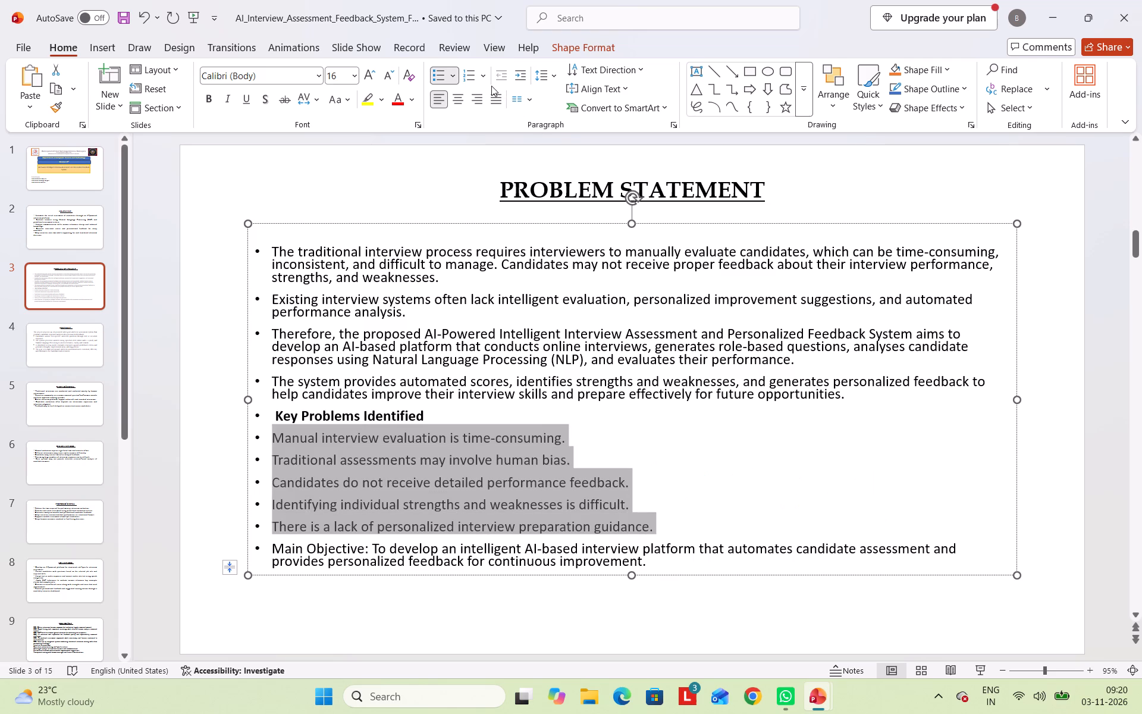
left_click(450, 73)
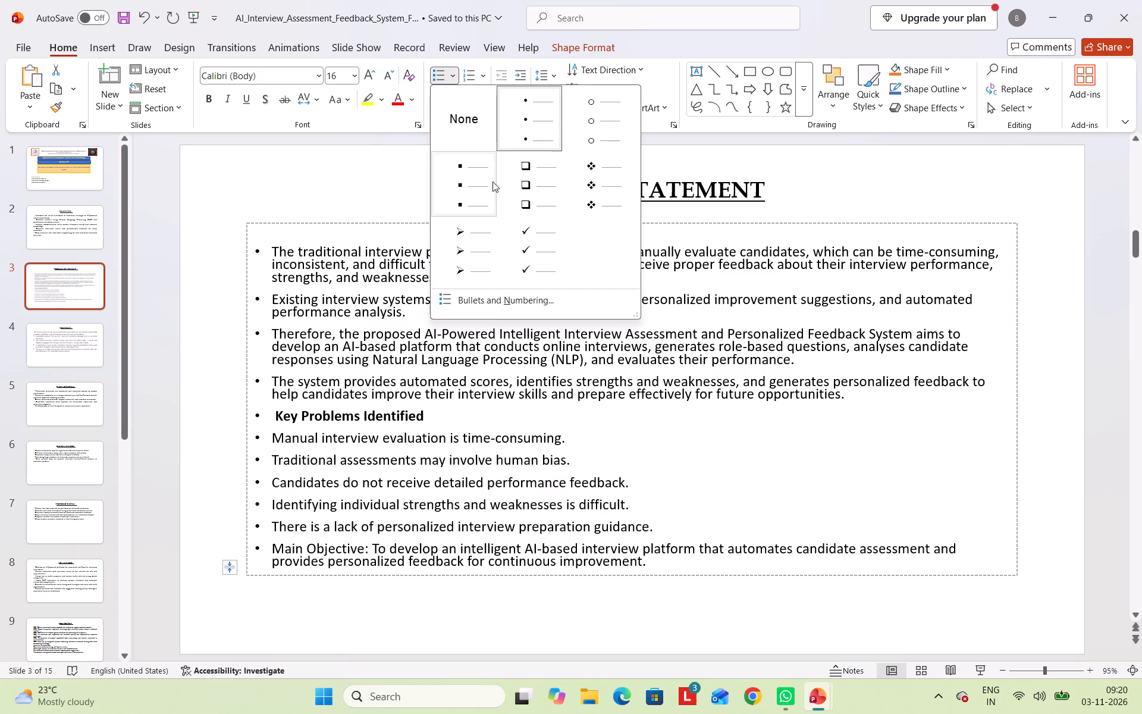
left_click(466, 243)
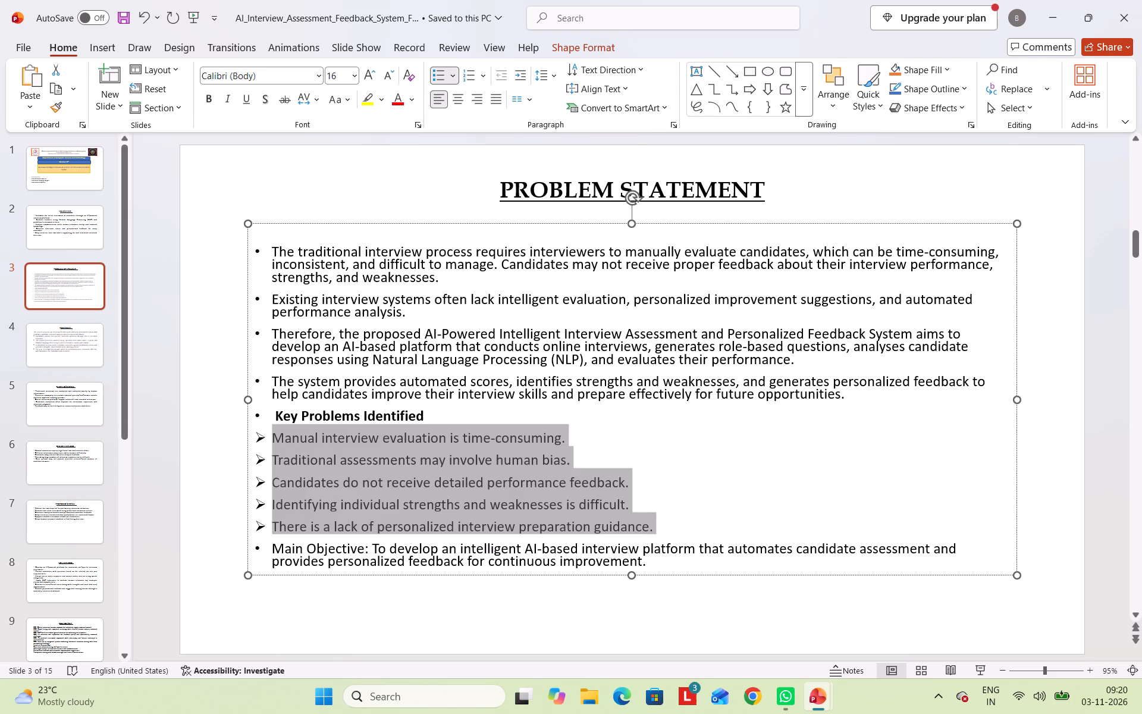
left_click(674, 468)
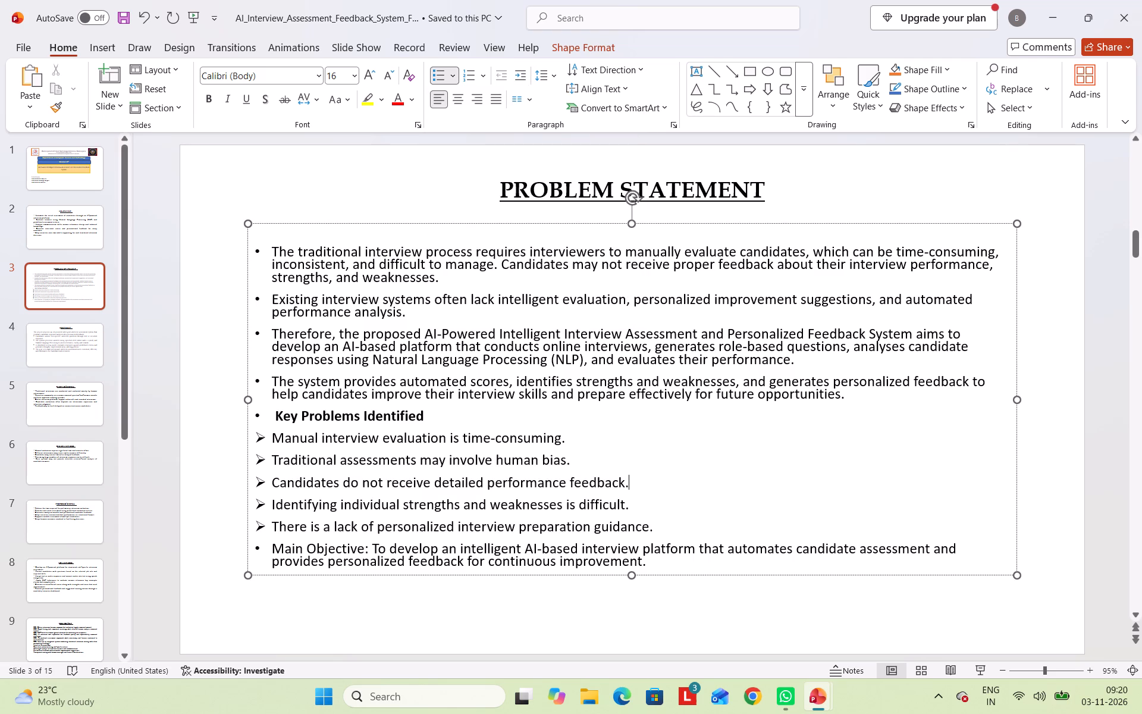
Set the font of all body text on the PROBLEM STATEMENT slide to Book Antiqua.
left_click_drag(656, 565, 274, 250)
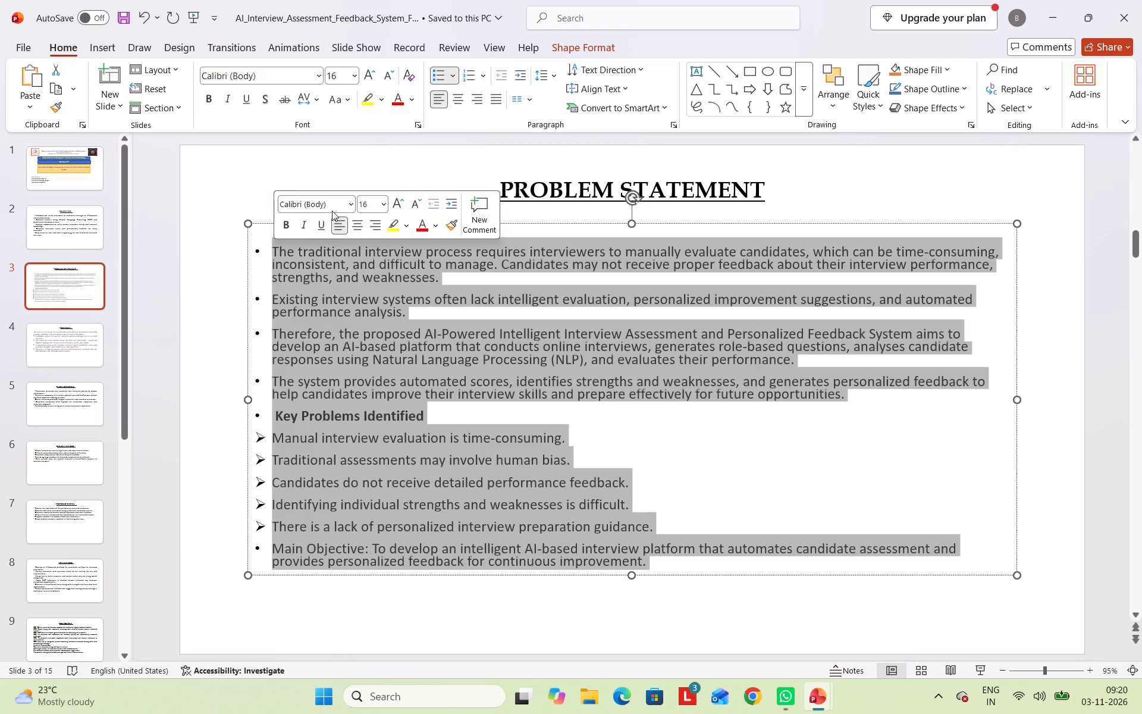
left_click(317, 77)
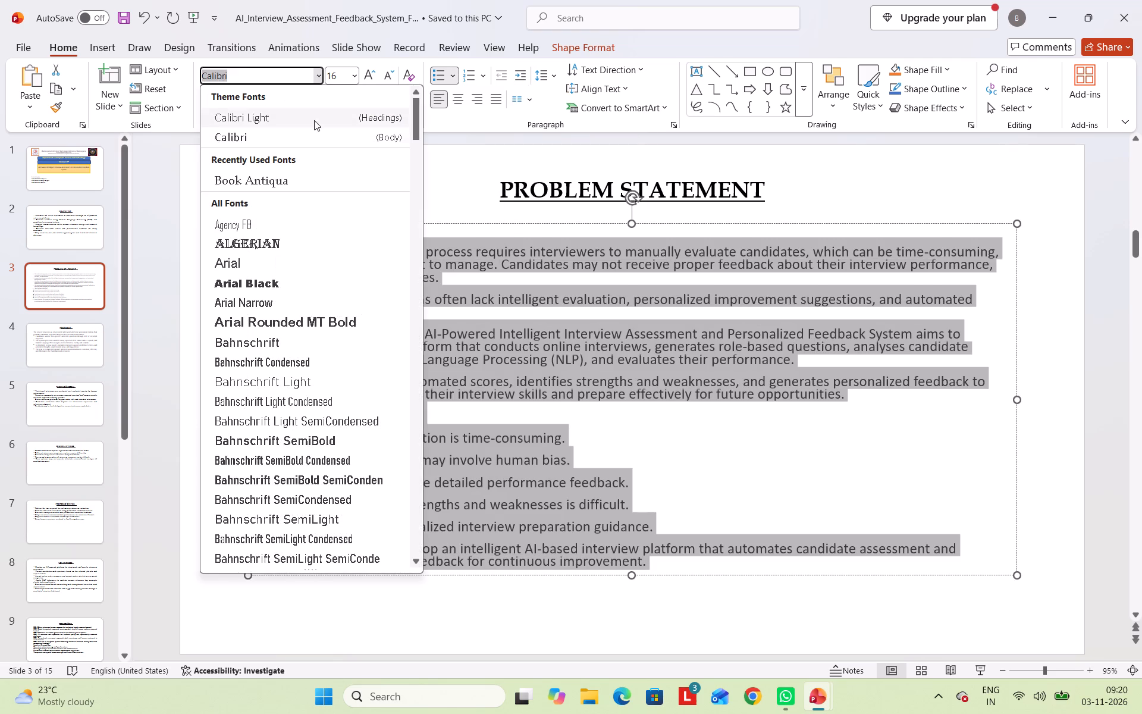
left_click(307, 184)
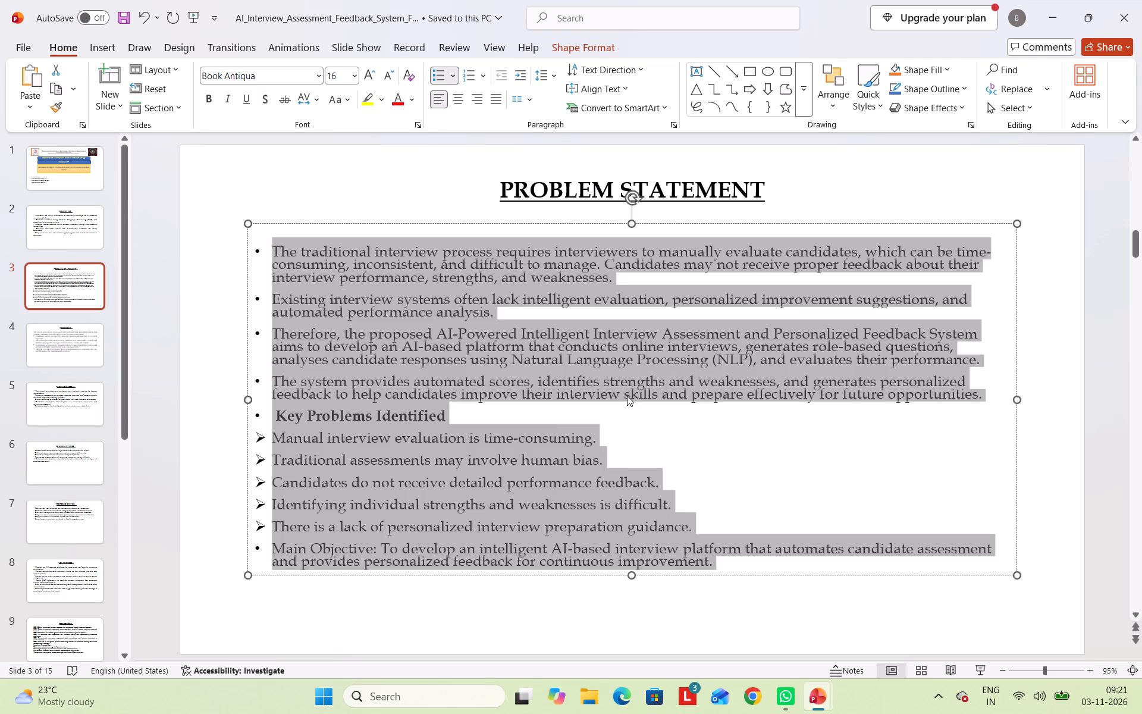
left_click(664, 424)
left_click_drag(715, 570, 278, 551)
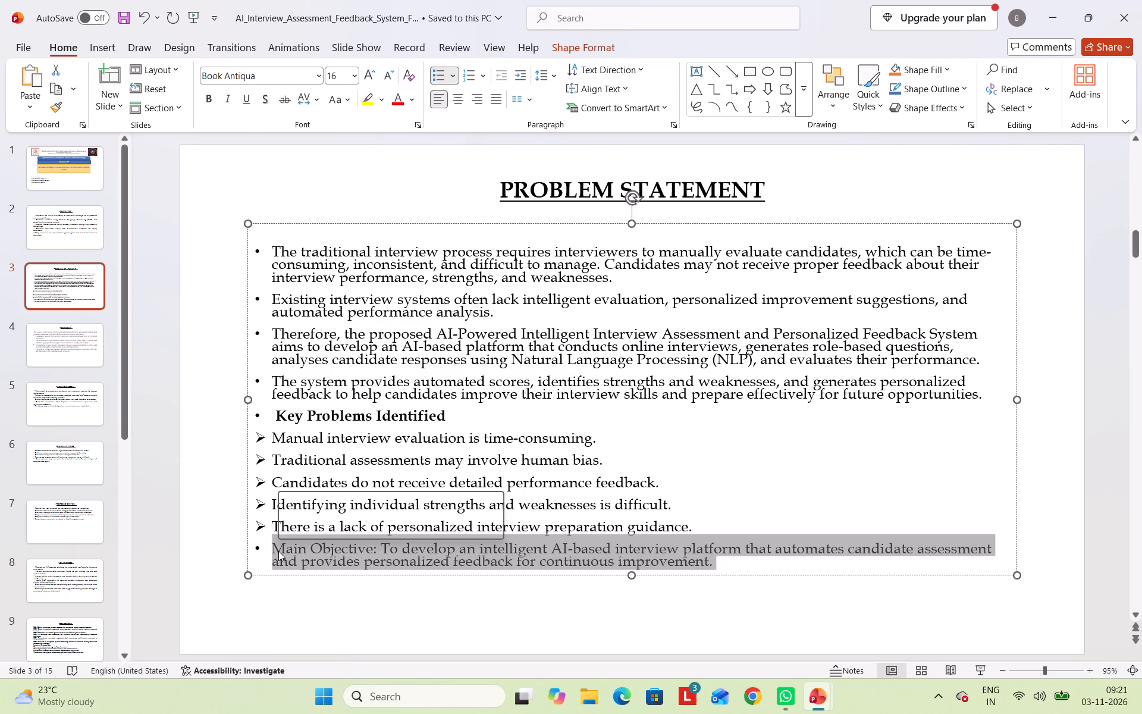
left_click(748, 560)
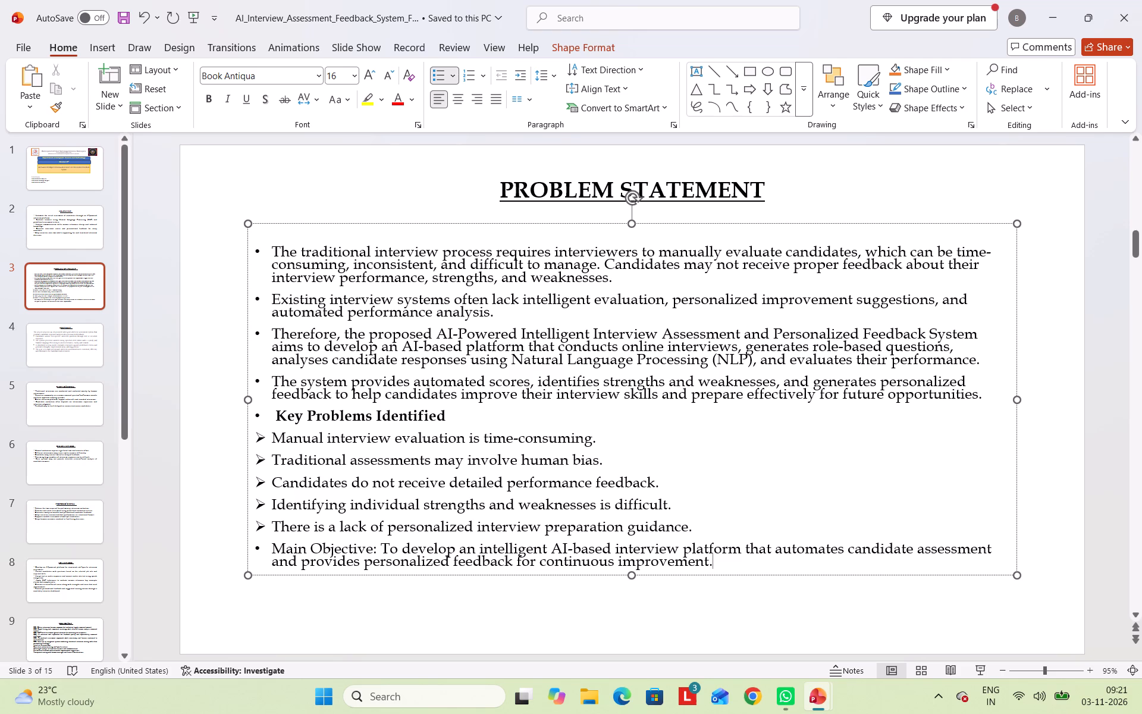
Enlarge the body text box vertically, from just under the PROBLEM STATEMENT heading down to near the slide's bottom edge.
left_click_drag(632, 220, 630, 193)
left_click_drag(630, 193, 632, 201)
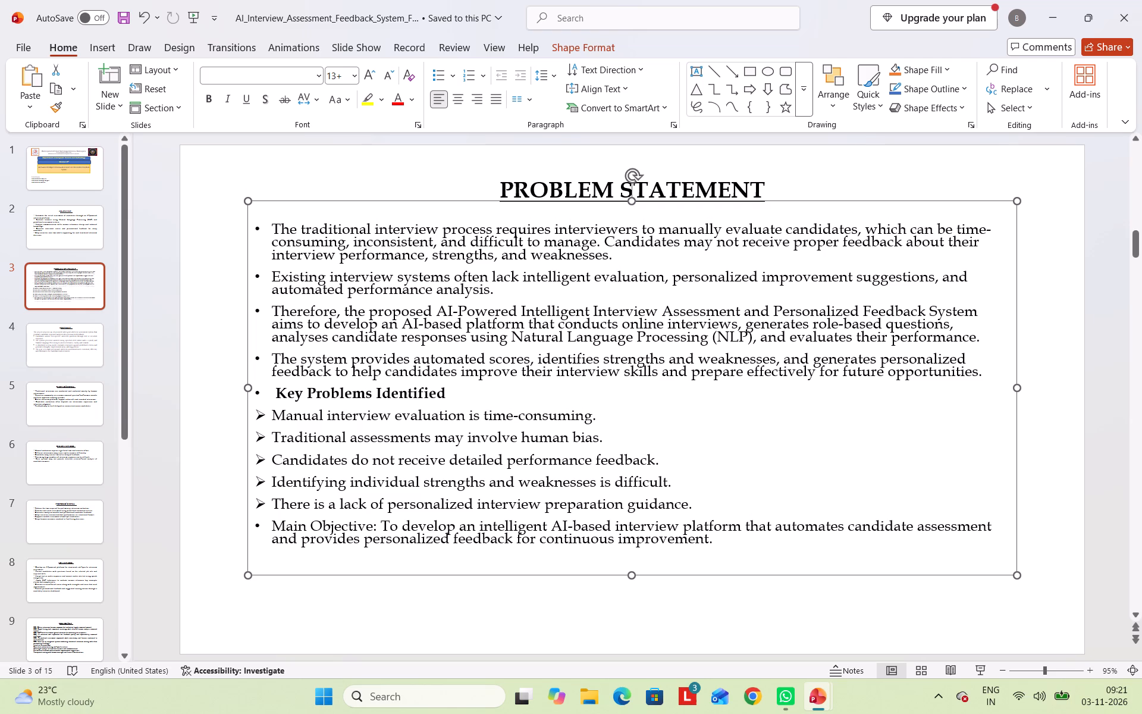
left_click_drag(631, 571, 636, 622)
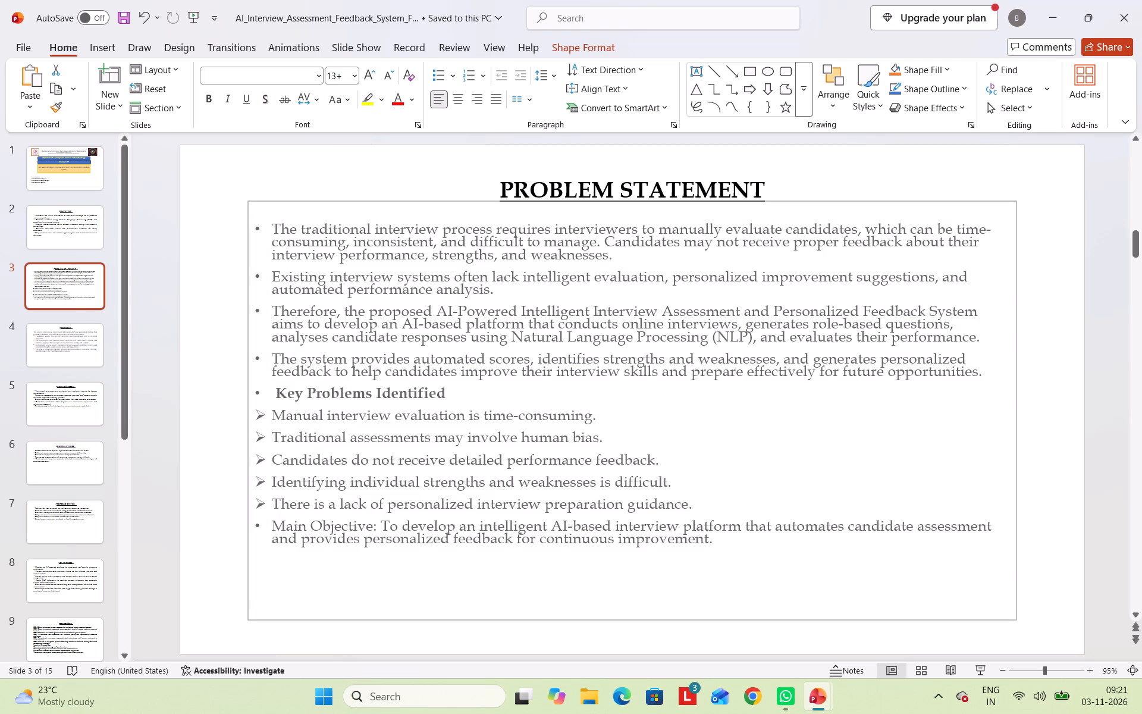
left_click_drag(636, 622, 636, 628)
left_click(782, 497)
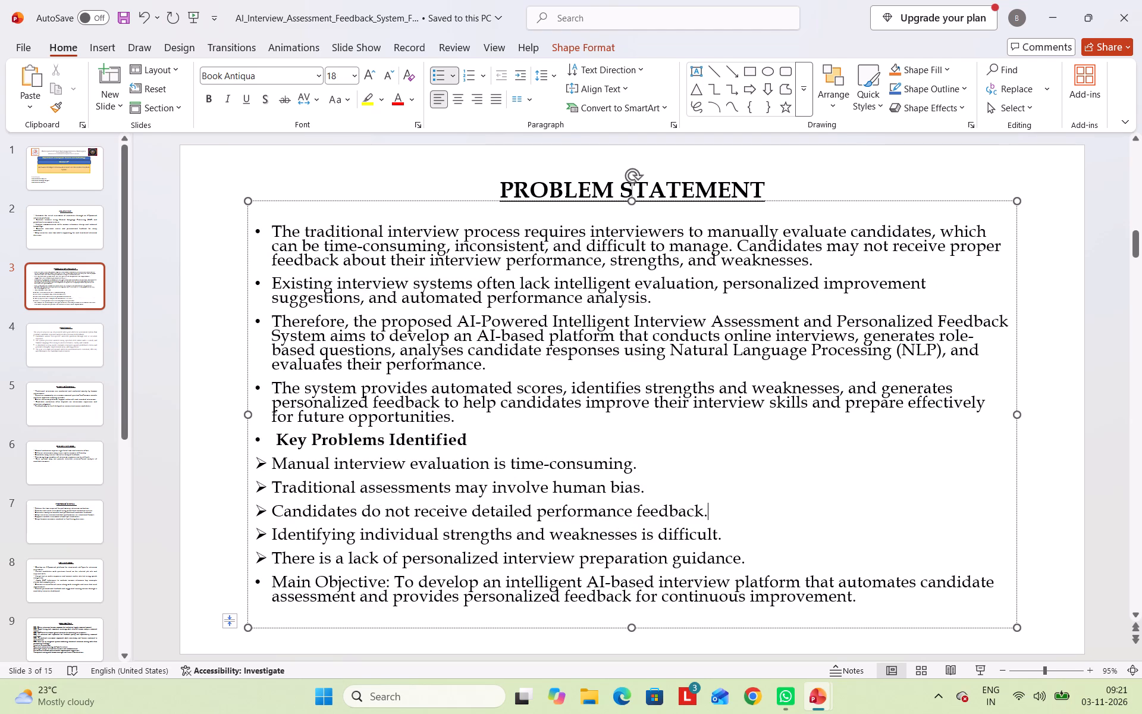
left_click(1122, 424)
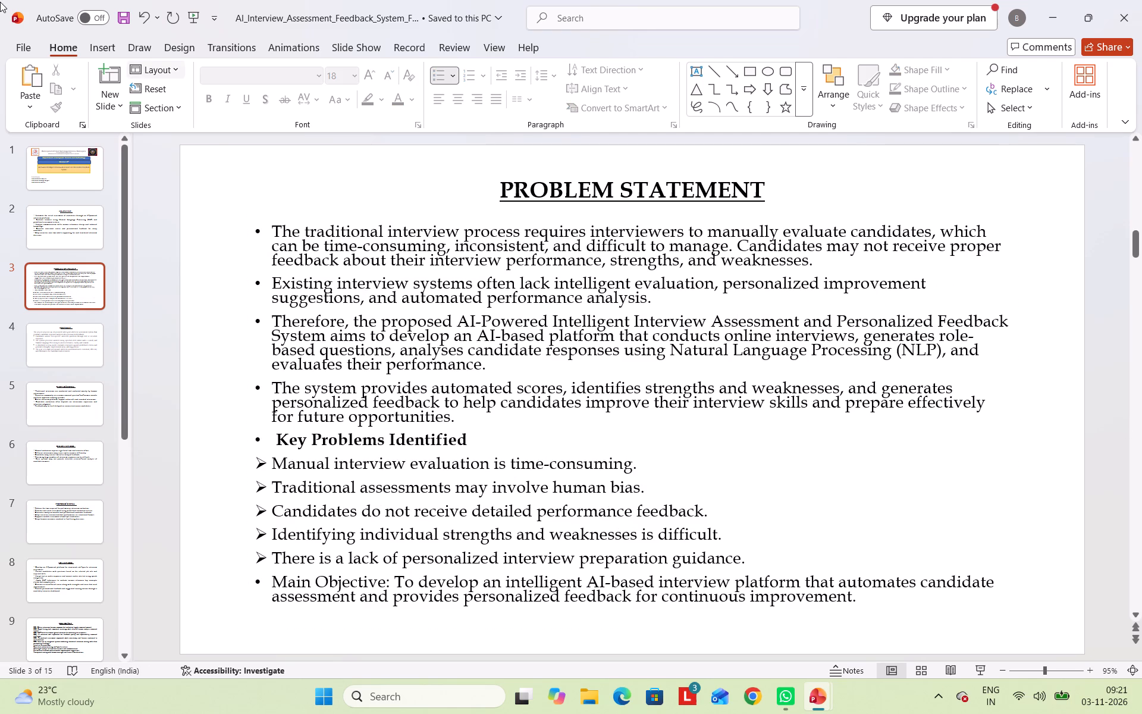
Save a copy of the presentation in the OneDrive Documents folder as AI_Interview_Assessment_Feedback_System PPT followed by the student's roll number.
left_click(26, 50)
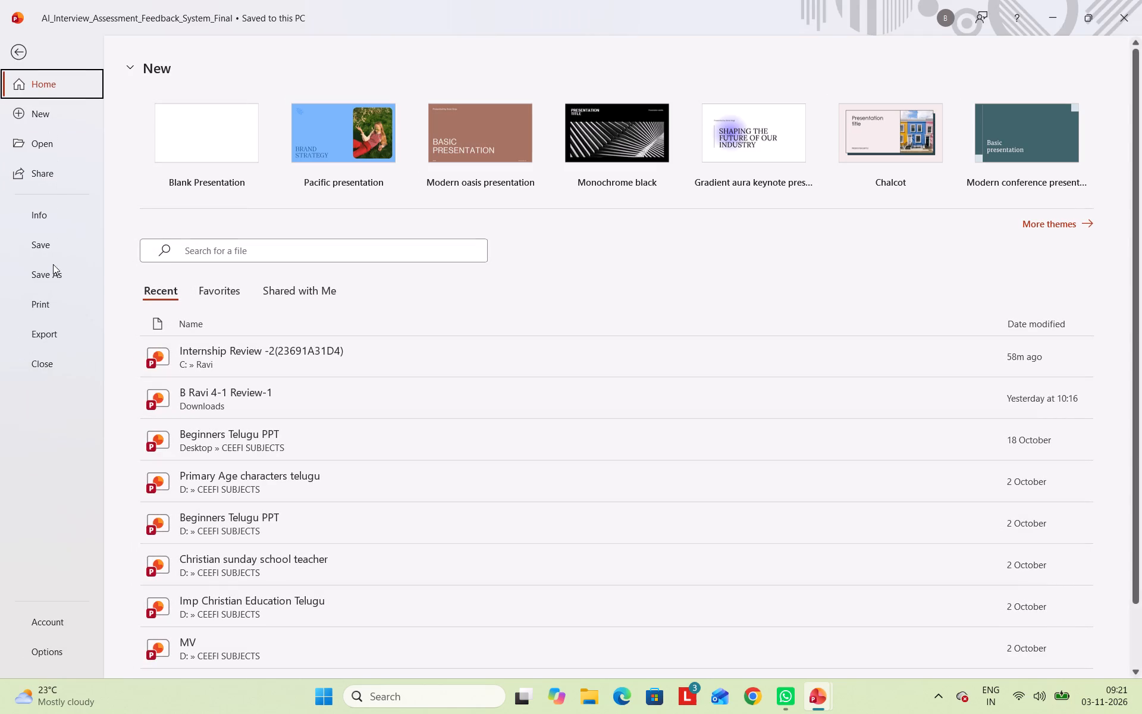
left_click(53, 277)
double_click(53, 277)
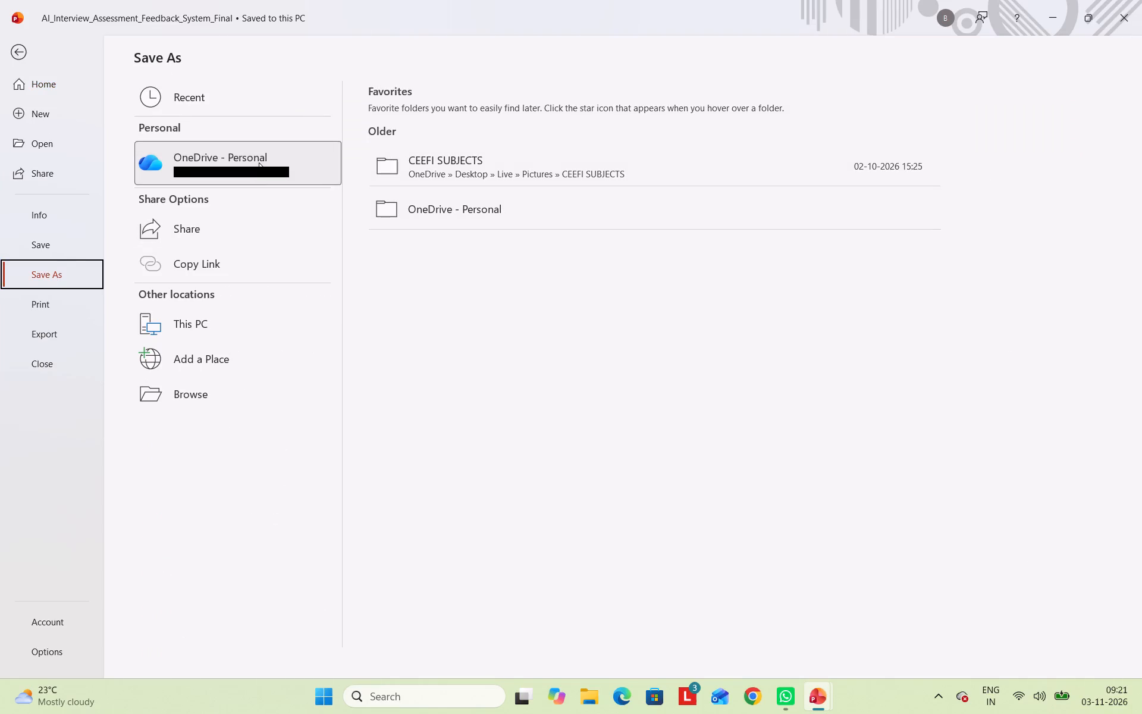
double_click(240, 328)
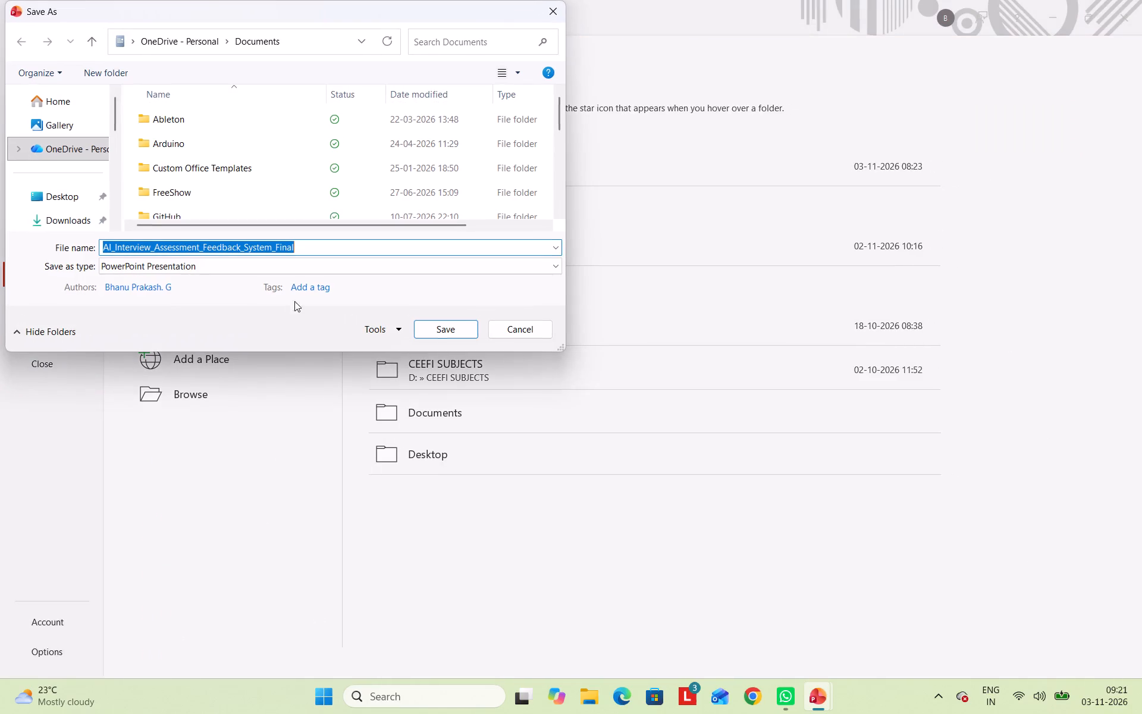
left_click(325, 252)
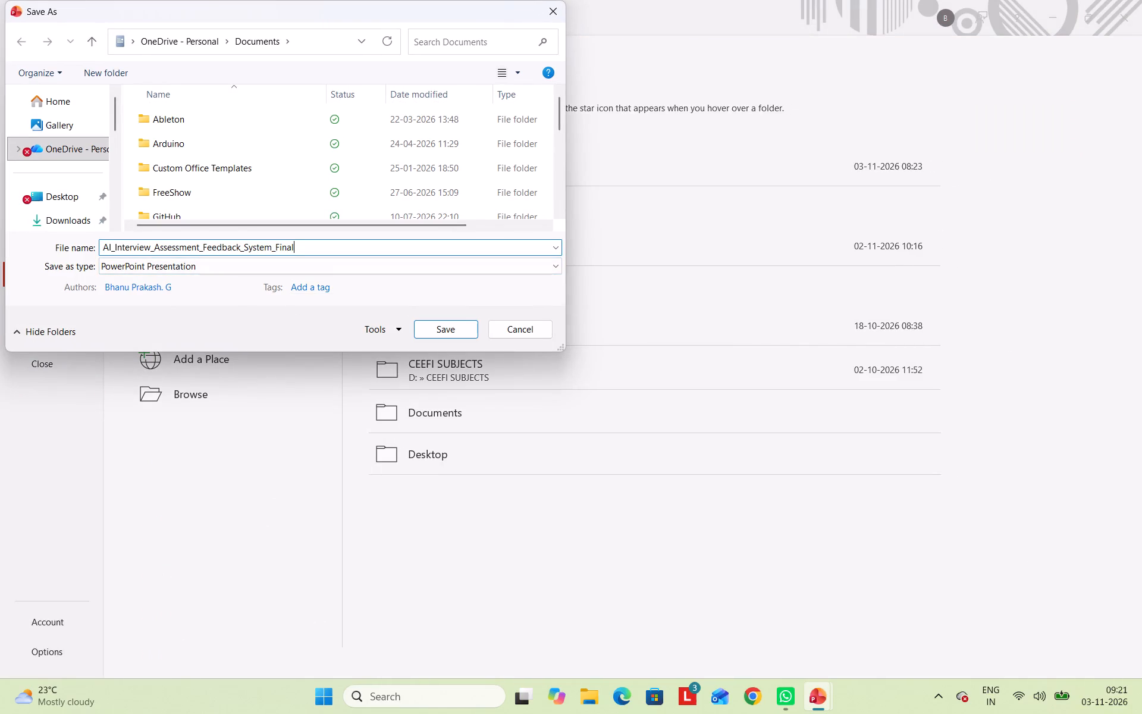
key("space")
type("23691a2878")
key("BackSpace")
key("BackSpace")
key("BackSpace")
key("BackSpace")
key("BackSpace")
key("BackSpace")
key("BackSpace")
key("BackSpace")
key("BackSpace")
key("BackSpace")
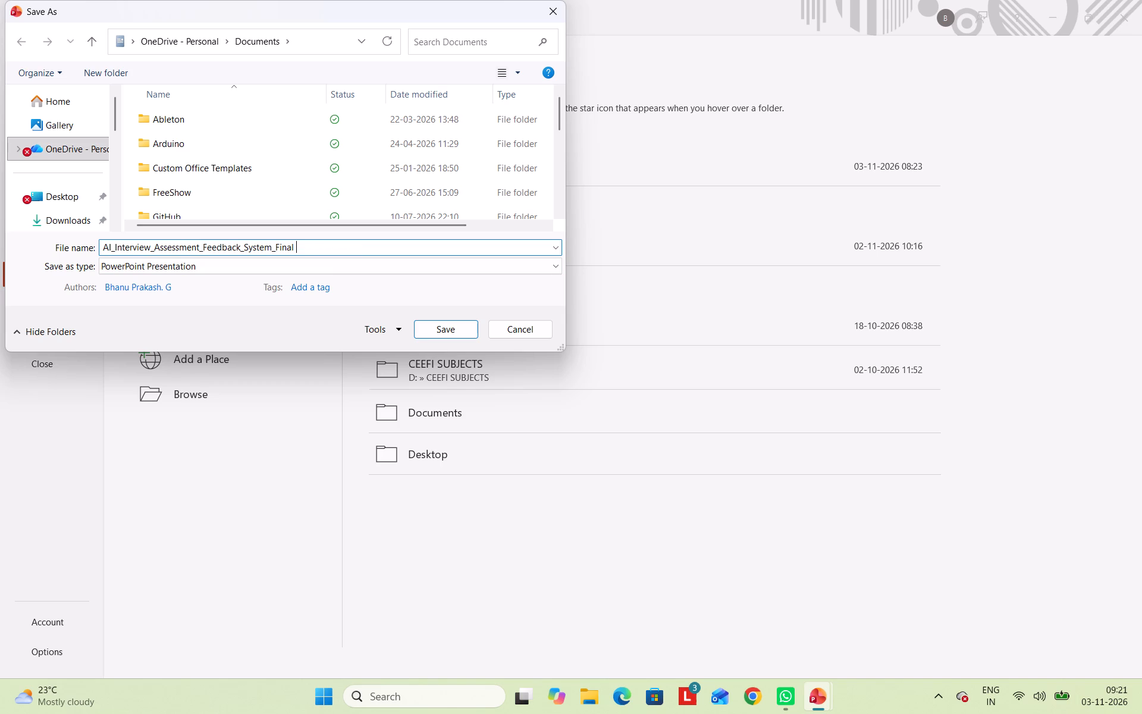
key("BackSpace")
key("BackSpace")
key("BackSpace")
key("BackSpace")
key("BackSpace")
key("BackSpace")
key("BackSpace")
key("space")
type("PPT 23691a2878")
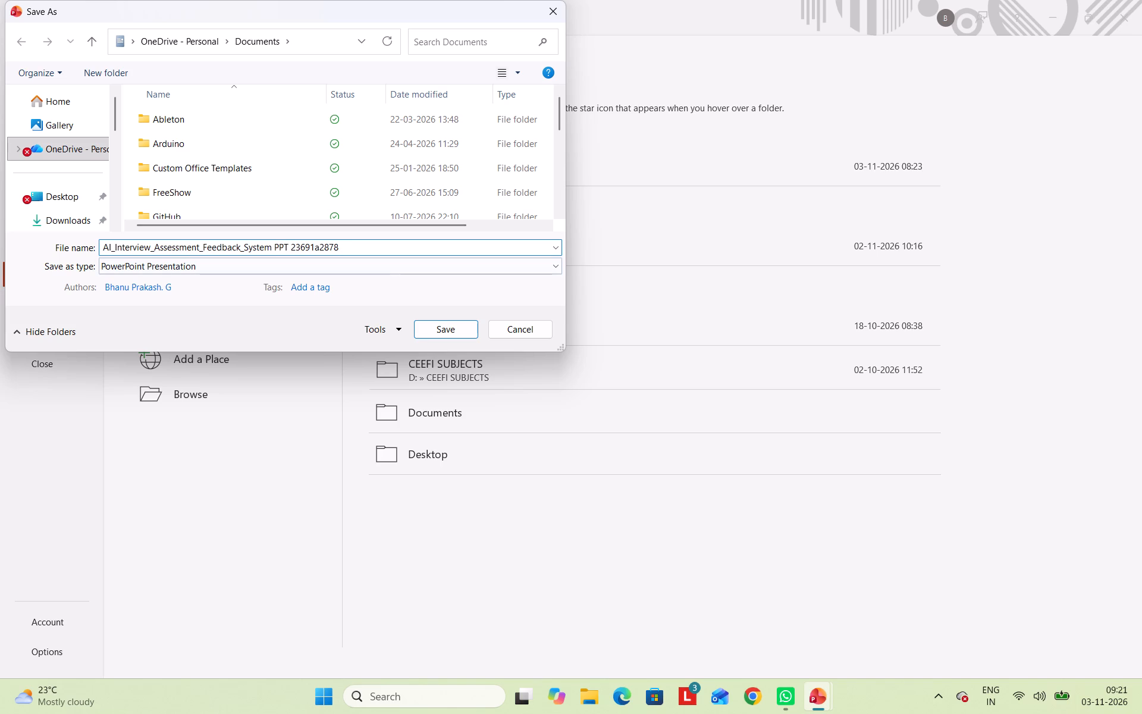
left_click(440, 328)
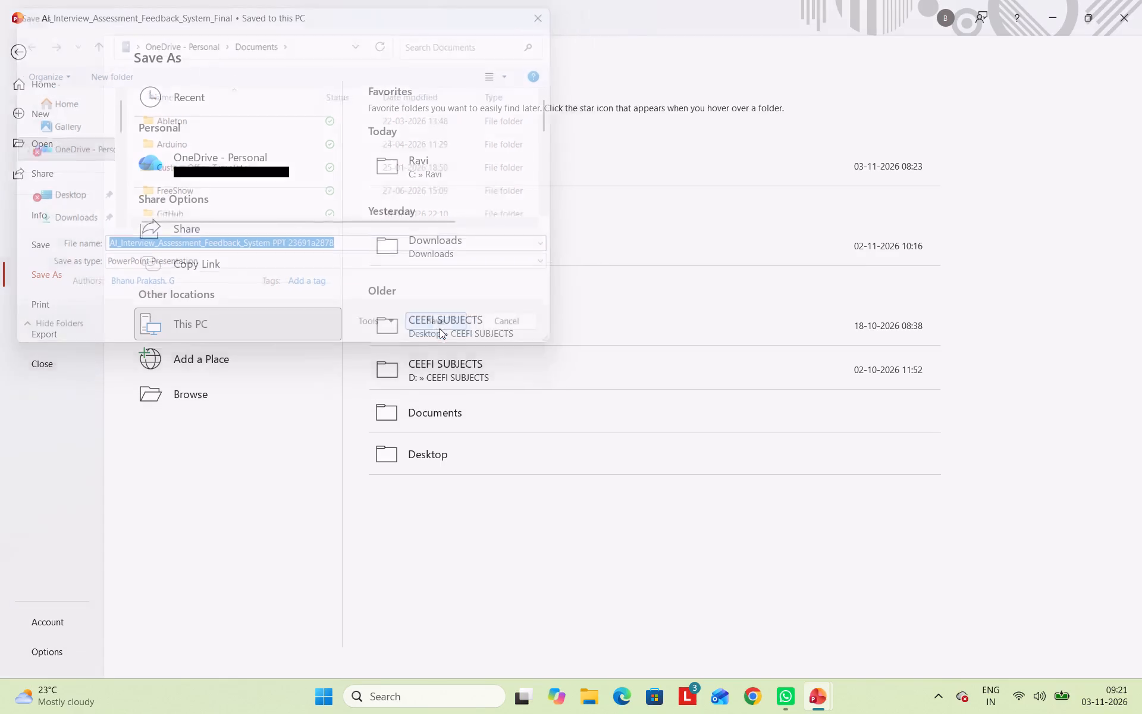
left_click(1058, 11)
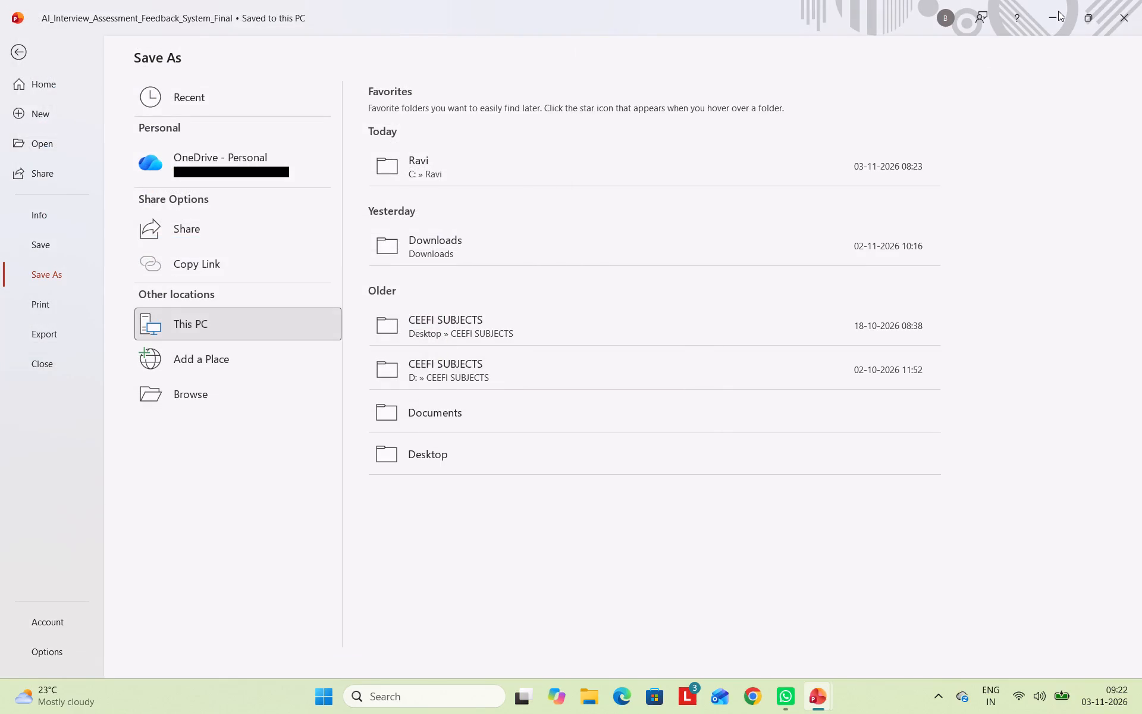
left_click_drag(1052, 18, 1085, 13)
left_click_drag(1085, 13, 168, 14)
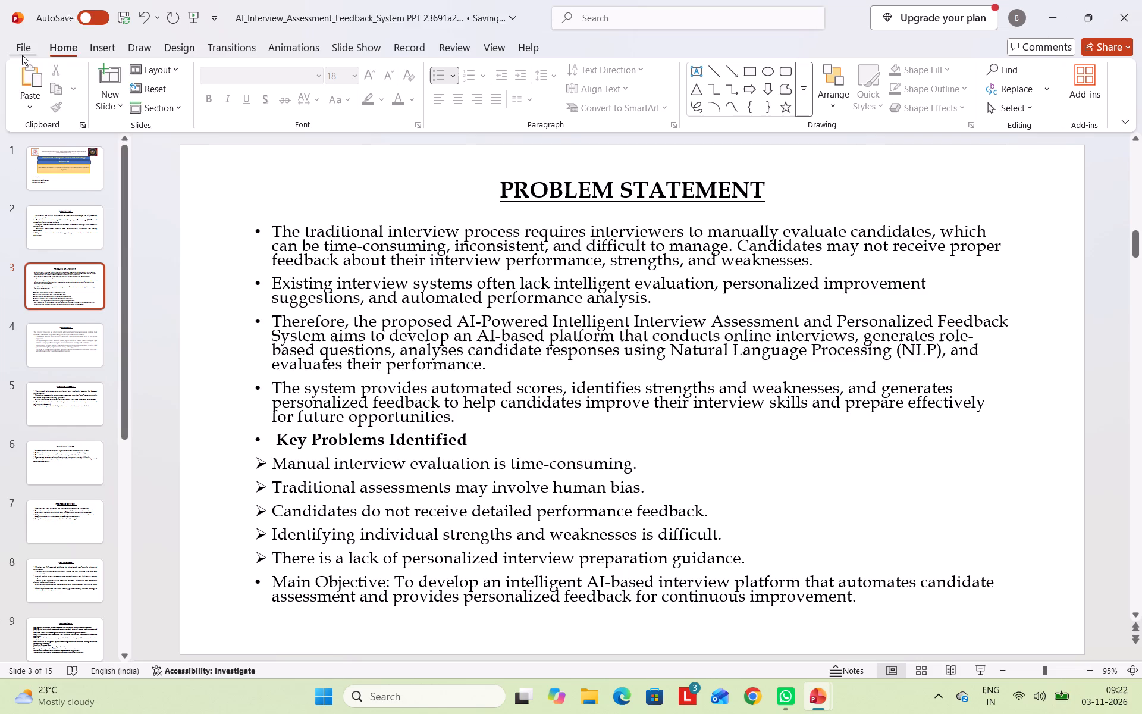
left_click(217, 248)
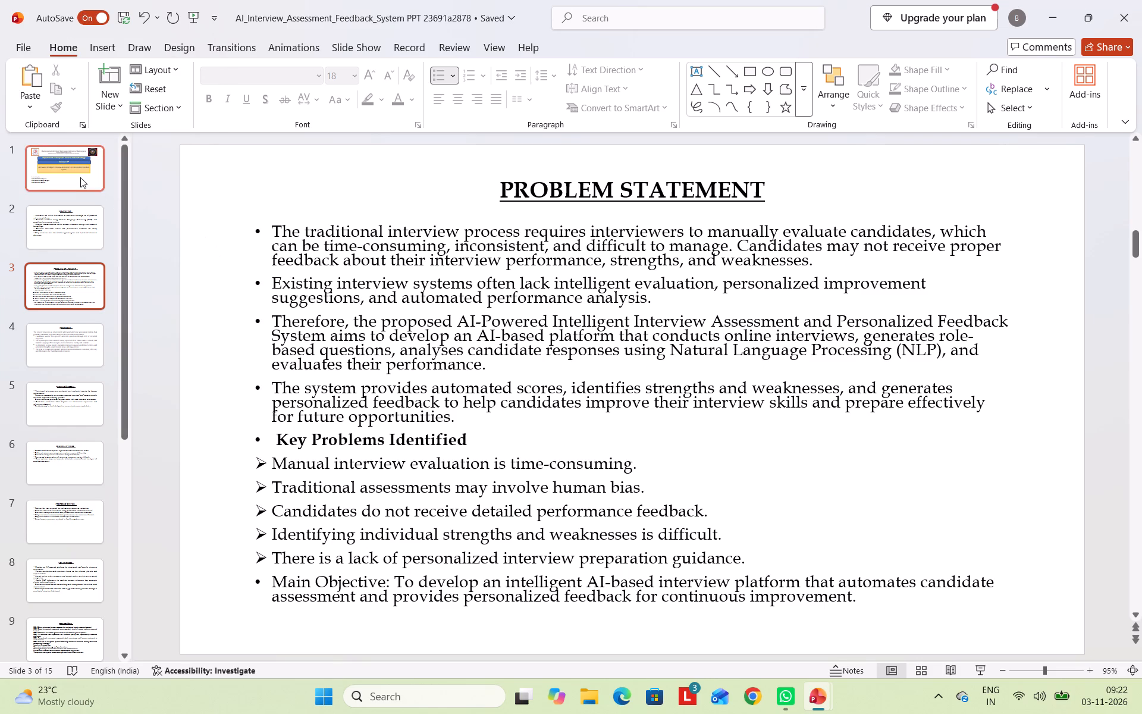
Go to slide 1 to view the title slide.
left_click(80, 177)
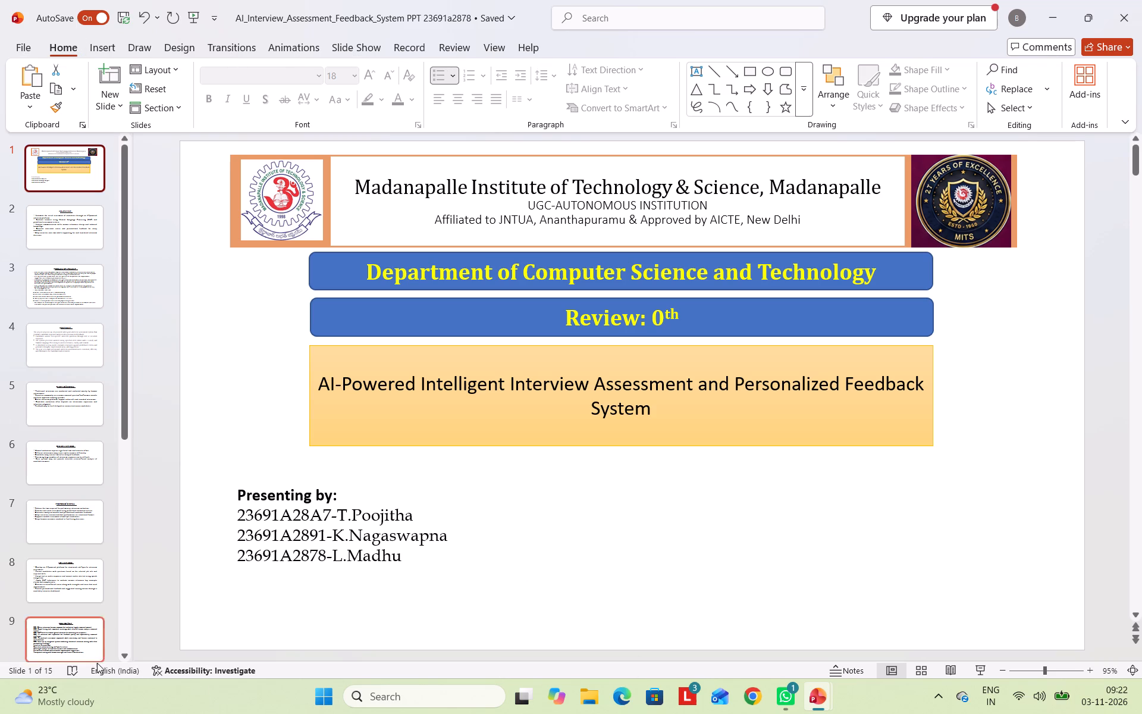
Put the computer to sleep.
left_click(329, 690)
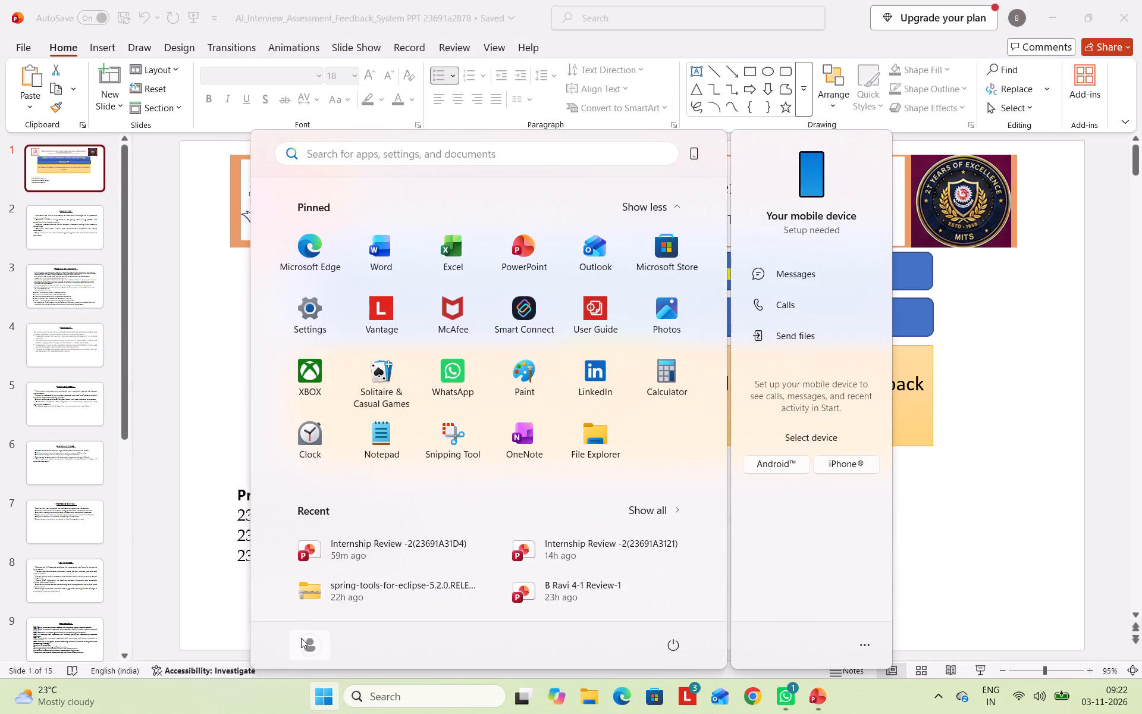
left_click(676, 642)
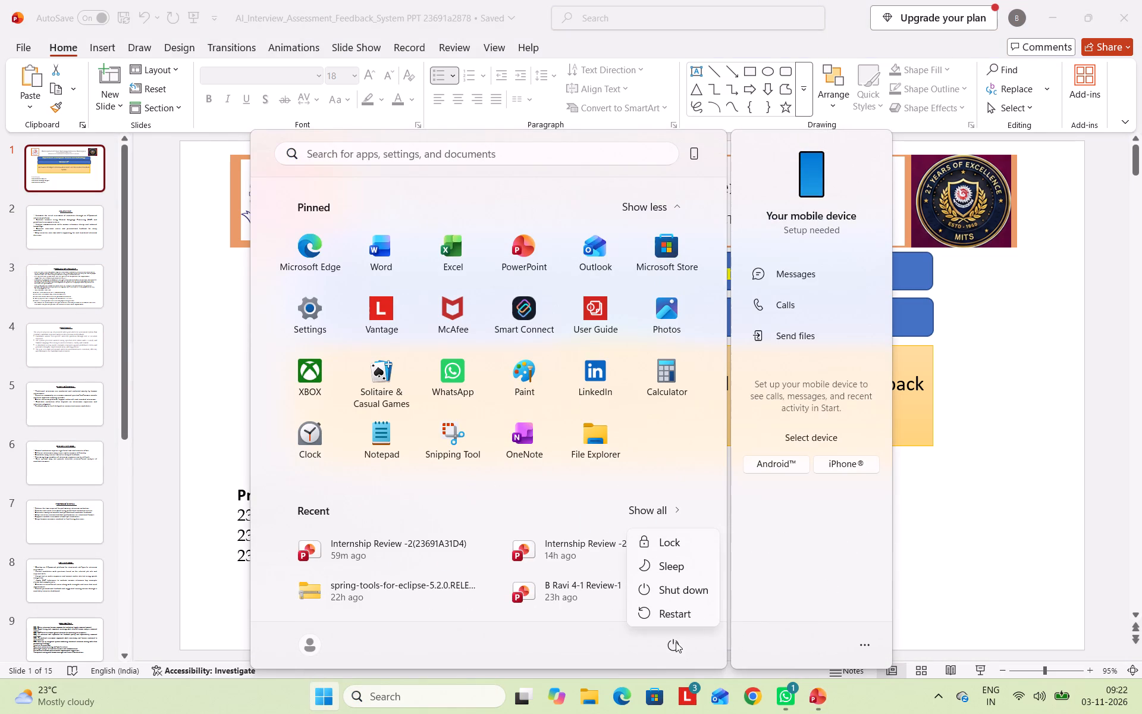
left_click(683, 566)
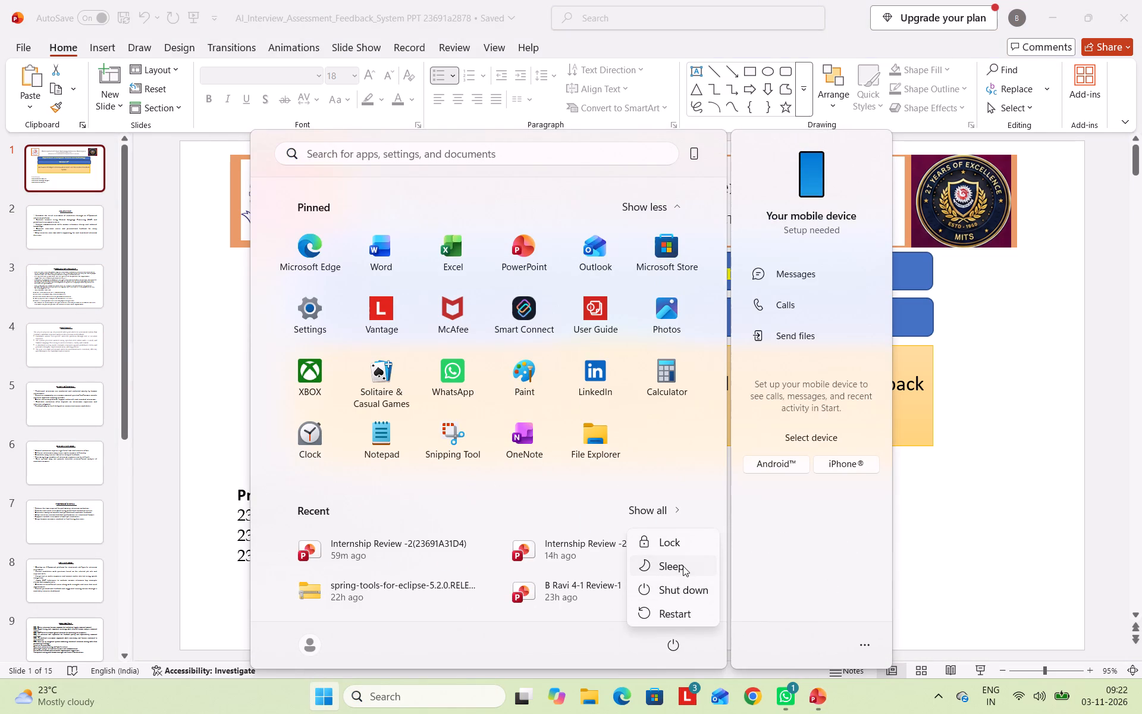